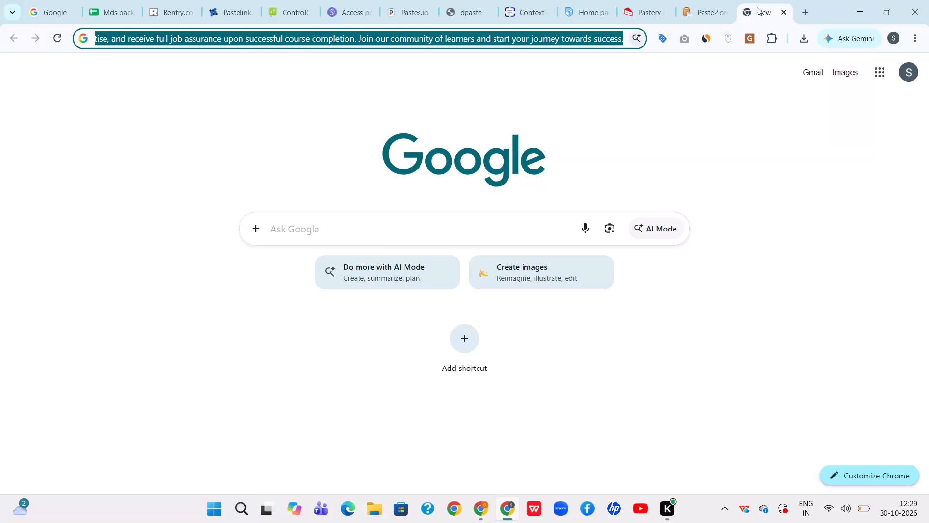
# Close the empty new tab and paste the copied IT Campus Guru article into the paste's Code field, below two blank lines.
pyautogui.click(781, 11)
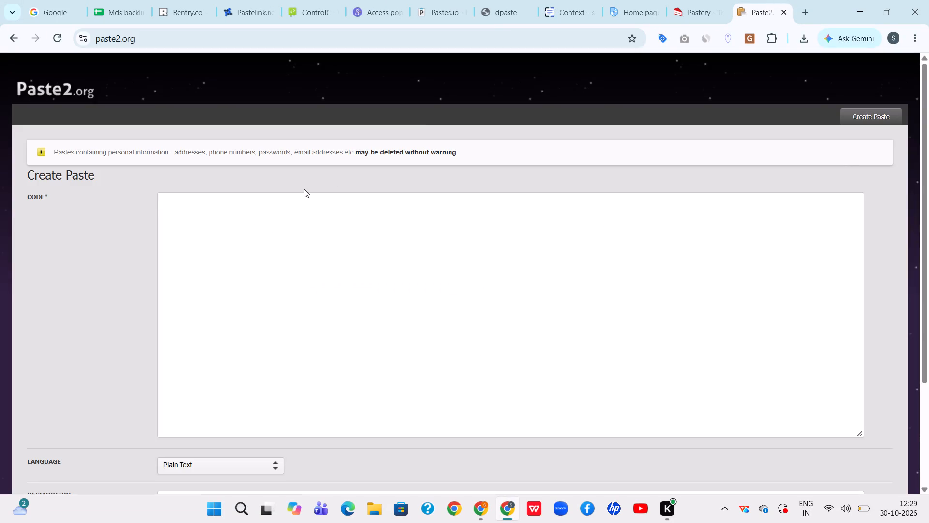
pyautogui.press('Return')
pyautogui.press('Return')
pyautogui.hotkey('ctrl', 'v')
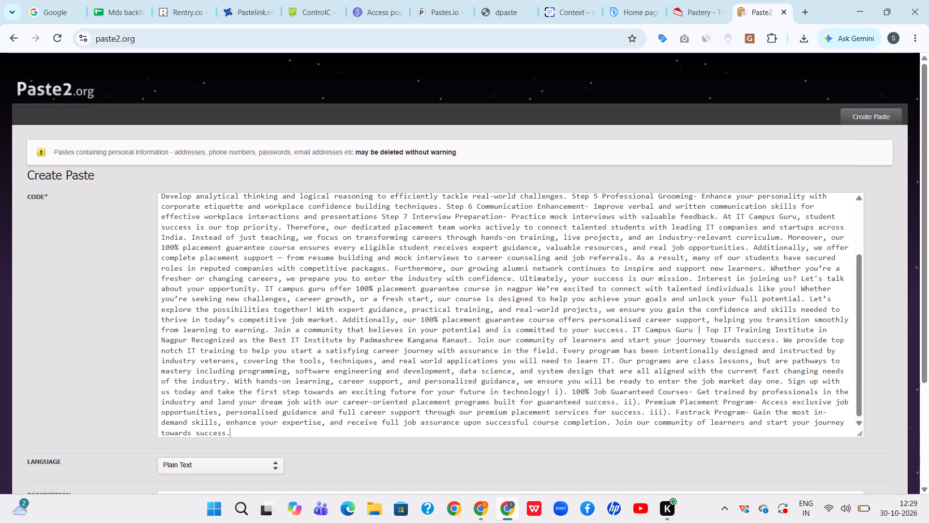
# Copy the heading "Best IT training institute in Nagpur" from the itcampusguru.com page and paste it as the article's first line on Paste2.org.
pyautogui.scroll(3, 273, 262)
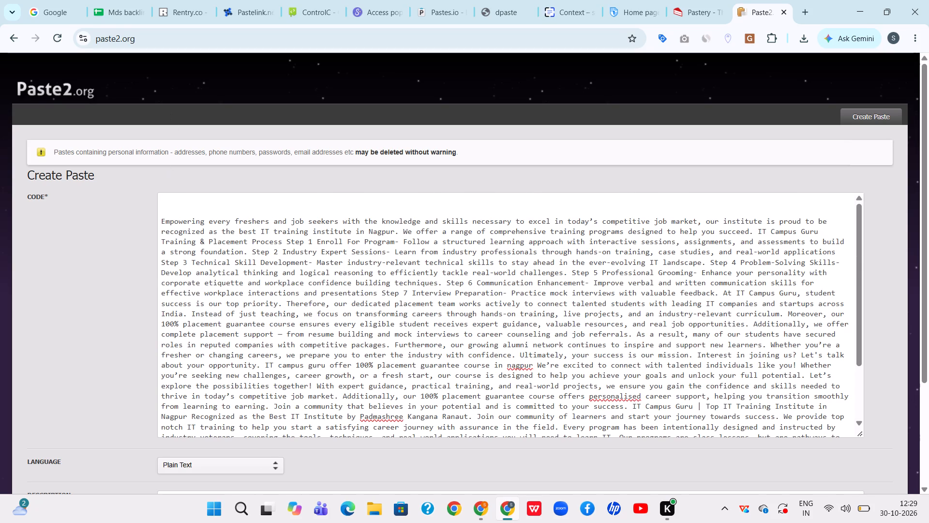
pyautogui.click(168, 205)
pyautogui.press('Up')
pyautogui.click(482, 512)
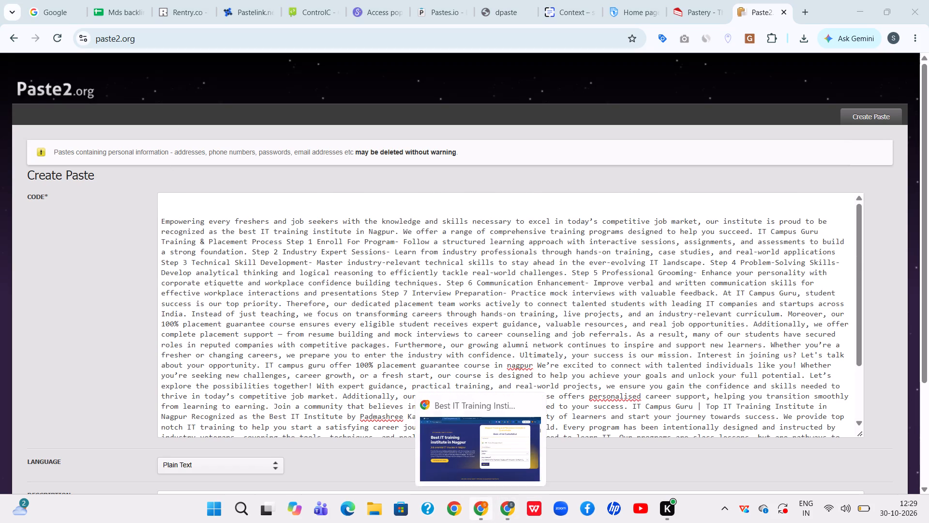
pyautogui.click(481, 510)
pyautogui.moveTo(280, 132); pyautogui.dragTo(268, 238)
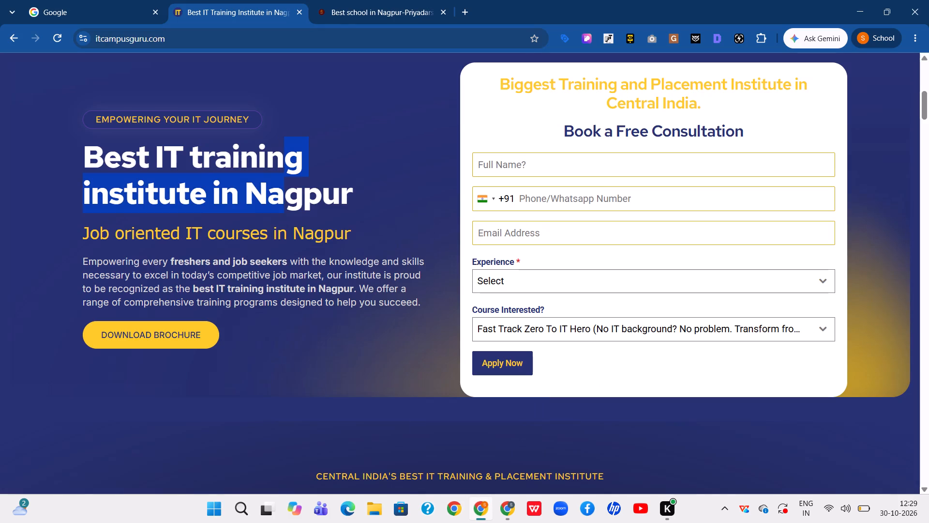
pyautogui.tripleClick(247, 208)
pyautogui.doubleClick(247, 208)
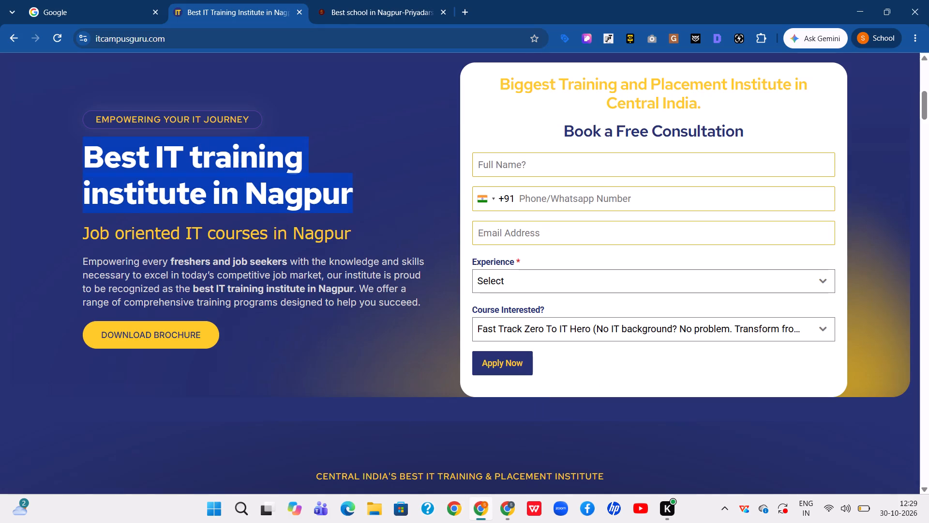
pyautogui.hotkey('ctrl', 'c')
pyautogui.click(247, 208)
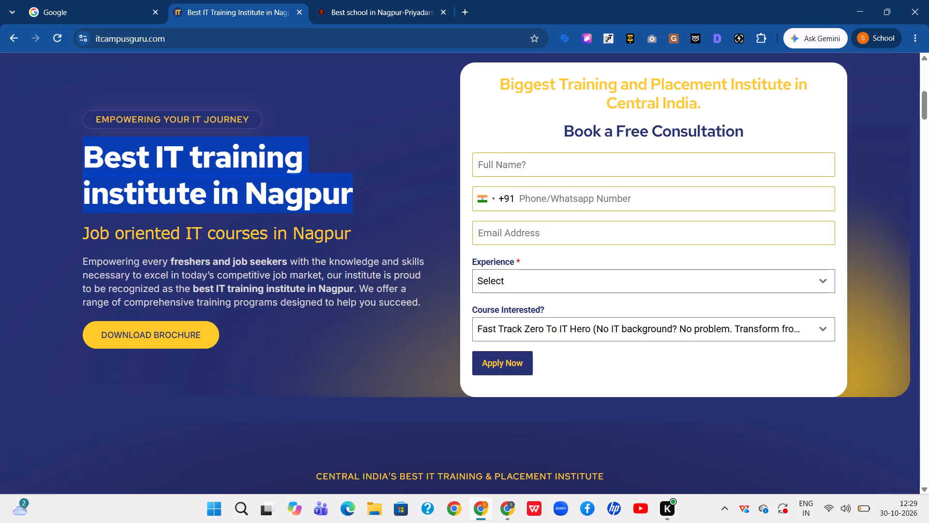
pyautogui.click(502, 503)
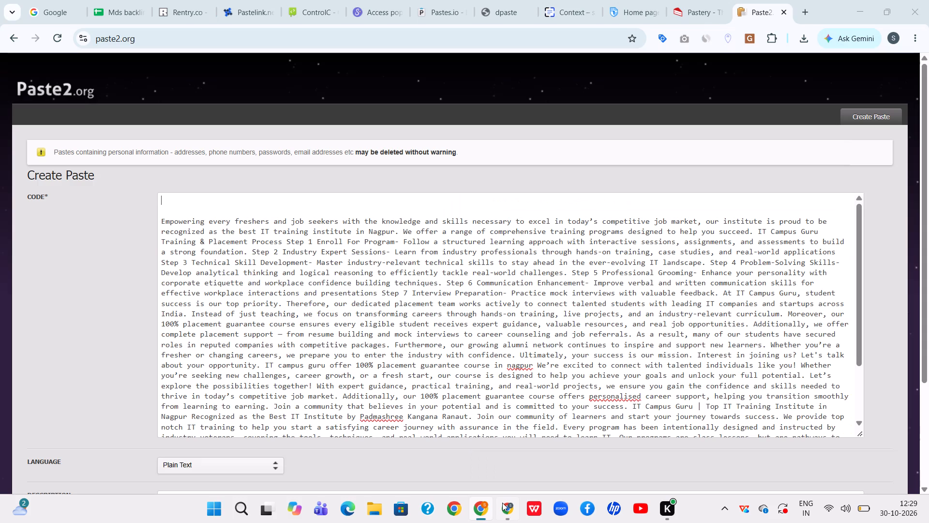
pyautogui.hotkey('ctrl', 'v')
pyautogui.press('BackSpace')
# Extend the article's title line with "| 100% Job-Guaranteed IT Courses".
pyautogui.press('space')
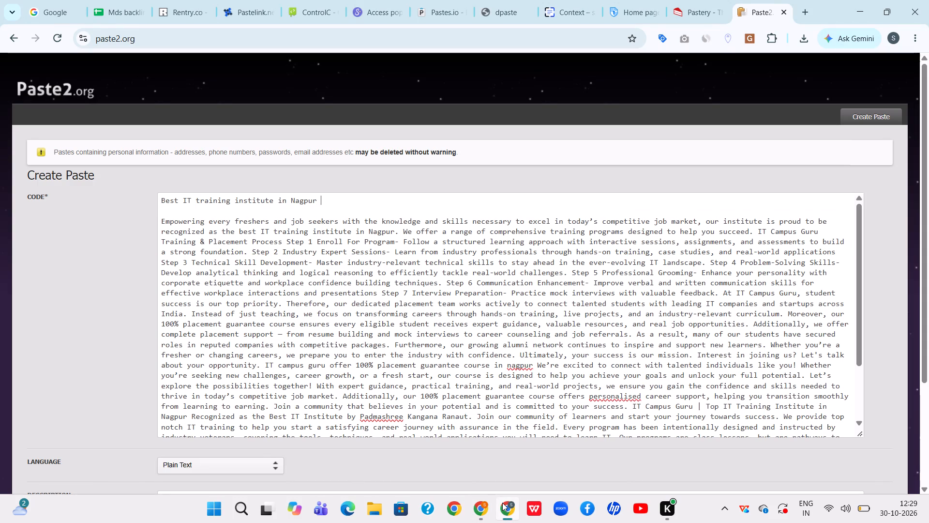
pyautogui.write('| 100%')
pyautogui.press('space')
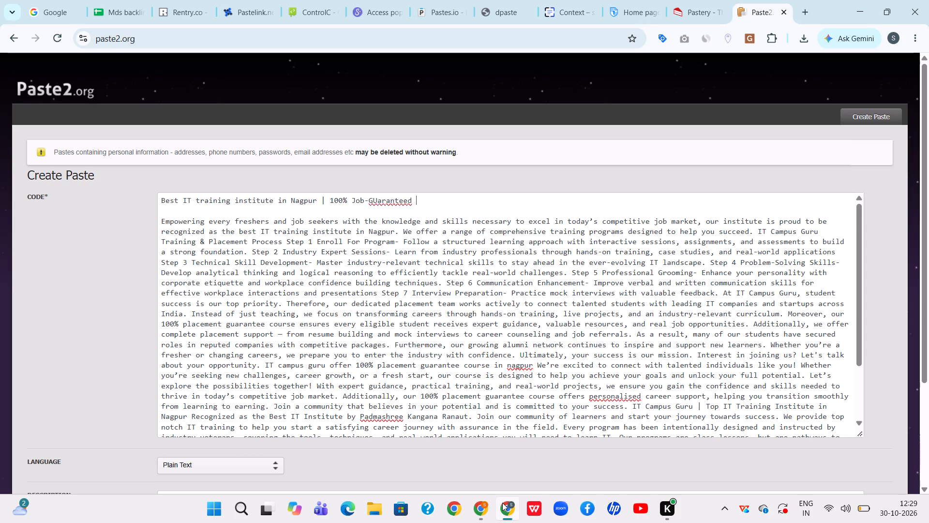
pyautogui.press('BackSpace')
pyautogui.press('BackSpace')
pyautogui.press('BackSpace')
pyautogui.press('BackSpace')
pyautogui.press('BackSpace')
pyautogui.press('BackSpace')
pyautogui.press('BackSpace')
pyautogui.press('BackSpace')
pyautogui.press('BackSpace')
pyautogui.press('BackSpace')
pyautogui.press('BackSpace')
pyautogui.write('UARAN')
pyautogui.press('BackSpace')
pyautogui.press('BackSpace')
pyautogui.press('BackSpace')
pyautogui.press('BackSpace')
pyautogui.press('BackSpace')
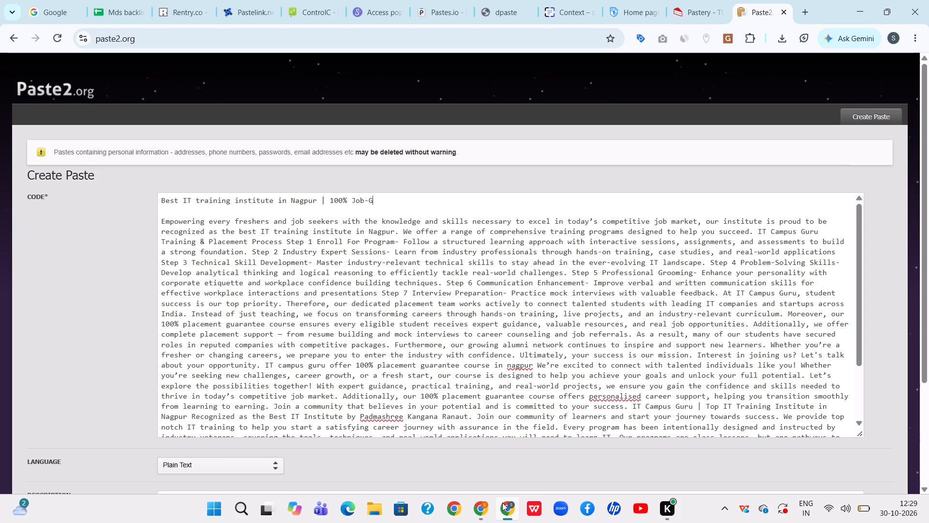
pyautogui.write('uarant')
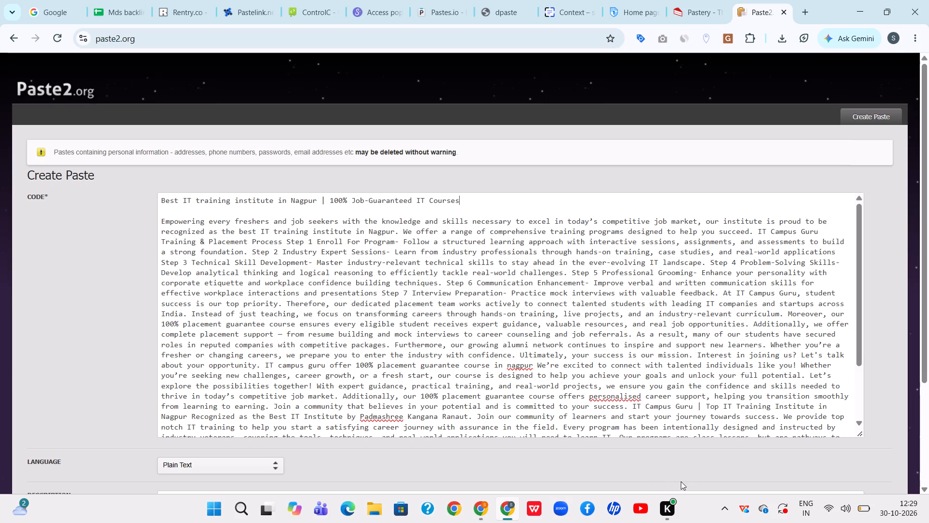
# Set "IT Campus Guru Training & Placement Process" on its own line, with a blank line above and below it.
pyautogui.click(755, 233)
pyautogui.press('Right')
pyautogui.press('Return')
pyautogui.press('Return')
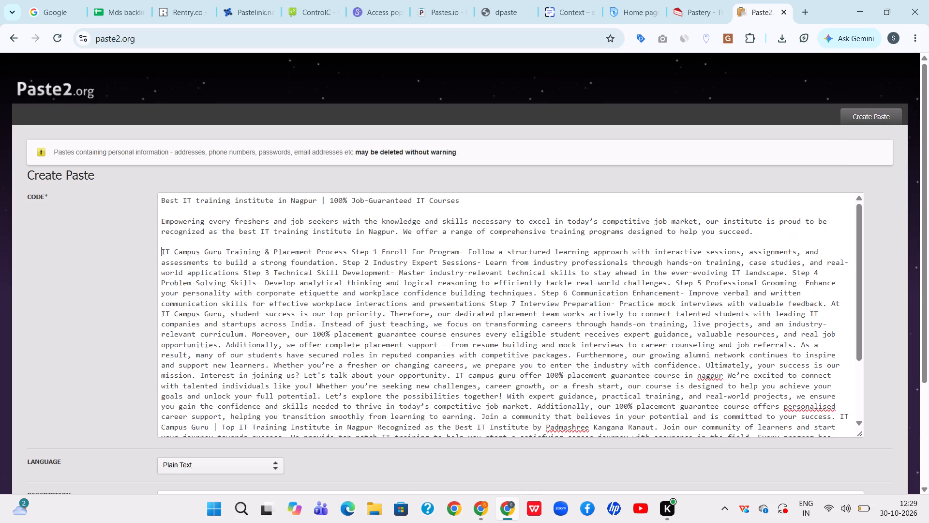
pyautogui.click(352, 249)
pyautogui.press('Return')
pyautogui.press('Return')
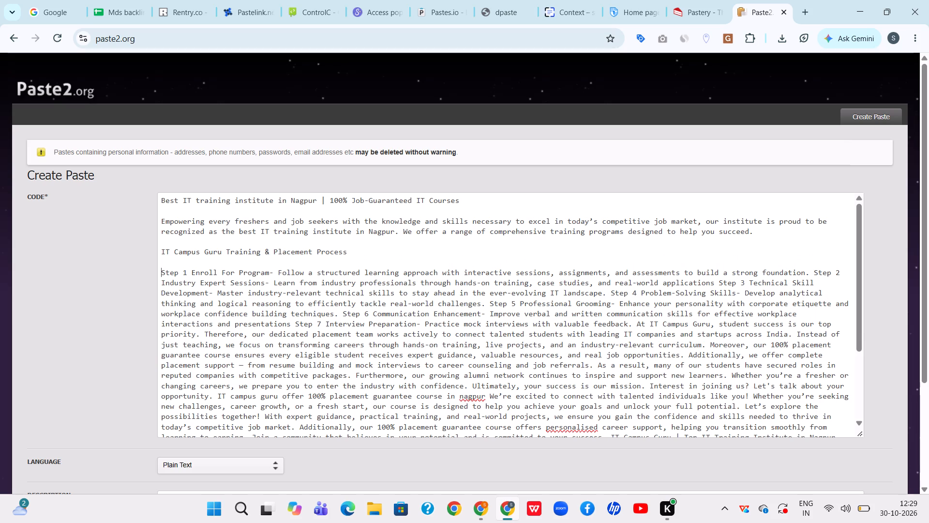
# Split the process text with blank lines so that Step 2, Step 3 and Step 4 each start a new paragraph.
pyautogui.click(814, 273)
pyautogui.press('Return')
pyautogui.press('Return')
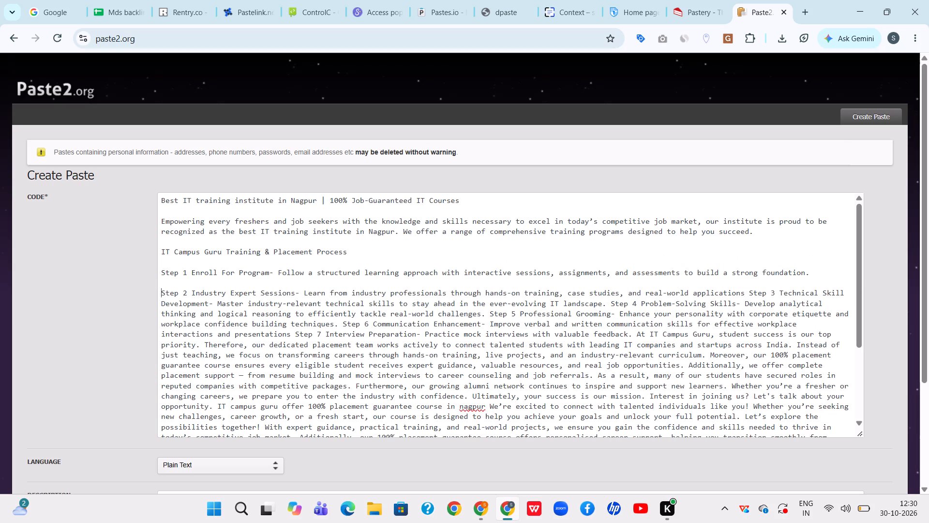
pyautogui.click(748, 291)
pyautogui.press('Return')
pyautogui.press('Return')
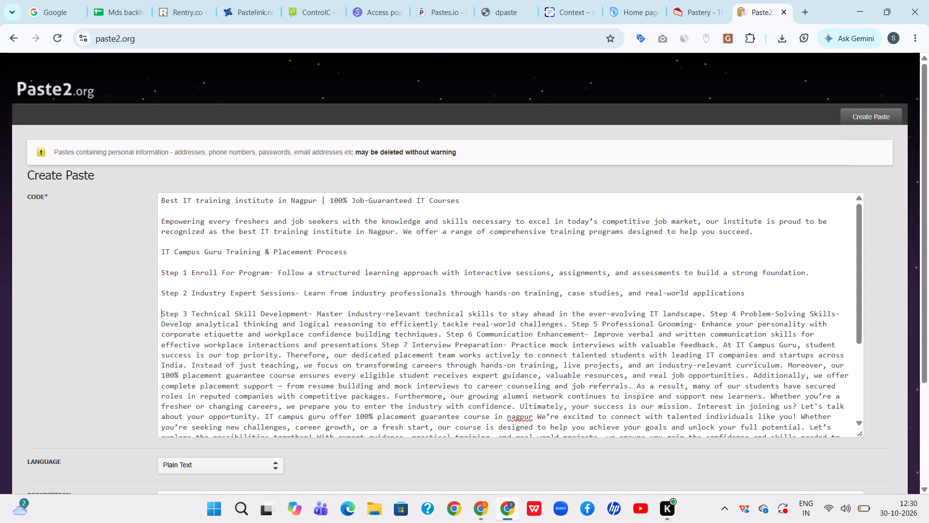
pyautogui.click(711, 312)
pyautogui.press('Return')
pyautogui.press('Return')
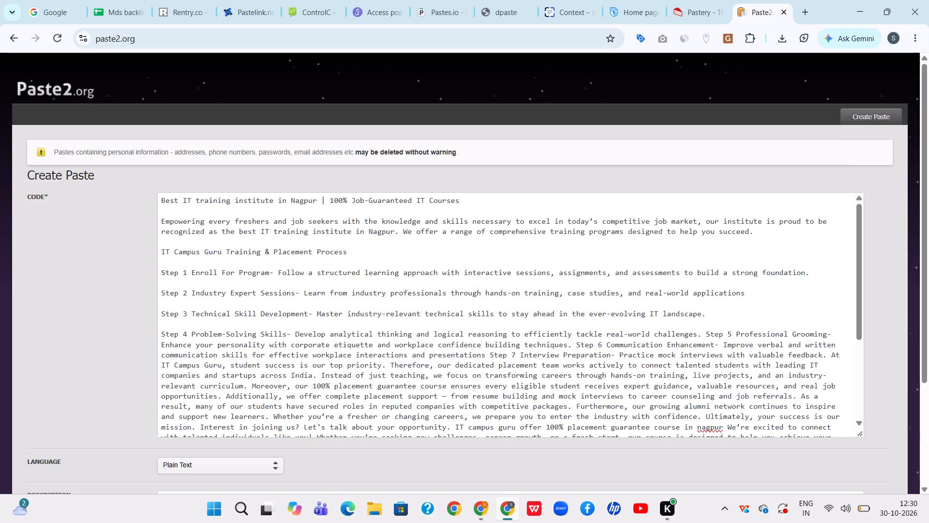
# Split the remaining process text with blank lines so that Step 5, Step 6 and Step 7 each start a new paragraph.
pyautogui.click(705, 333)
pyautogui.press('Return')
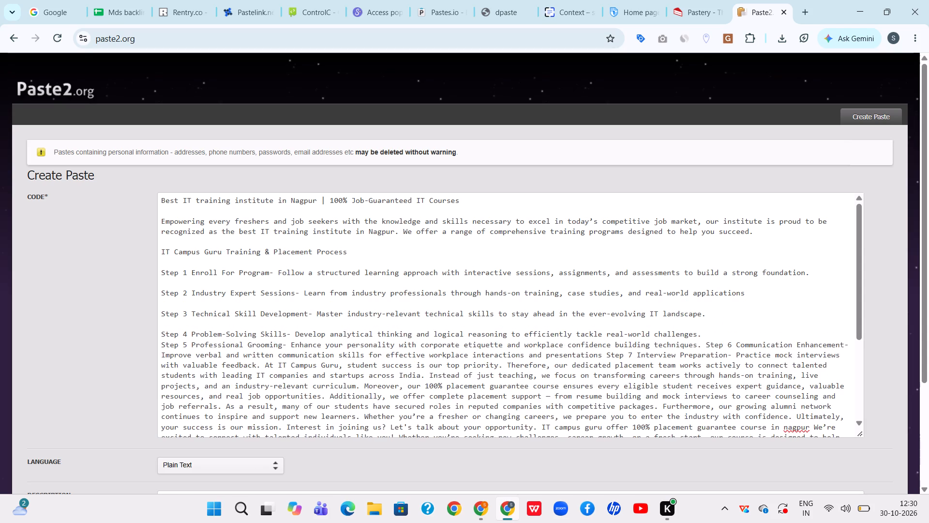
pyautogui.press('Return')
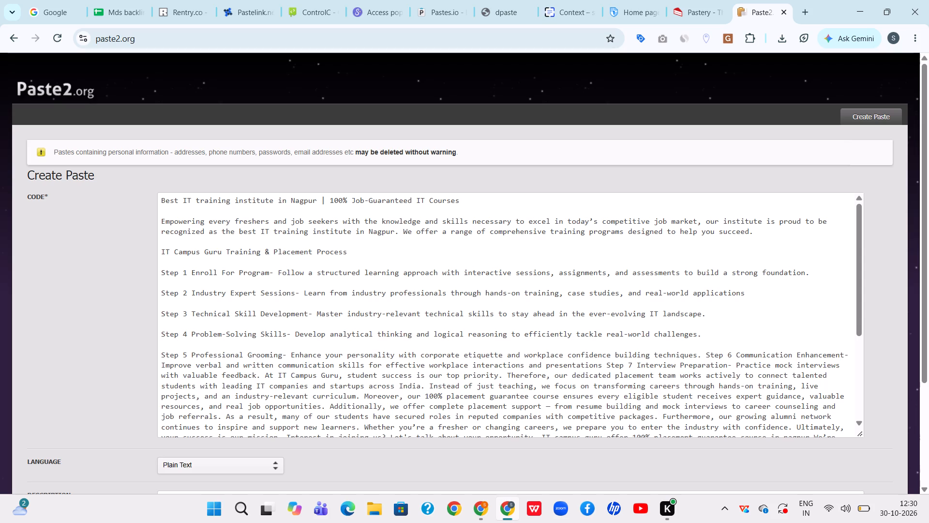
pyautogui.click(704, 354)
pyautogui.press('Return')
pyautogui.press('Return')
pyautogui.scroll(-2, 704, 354)
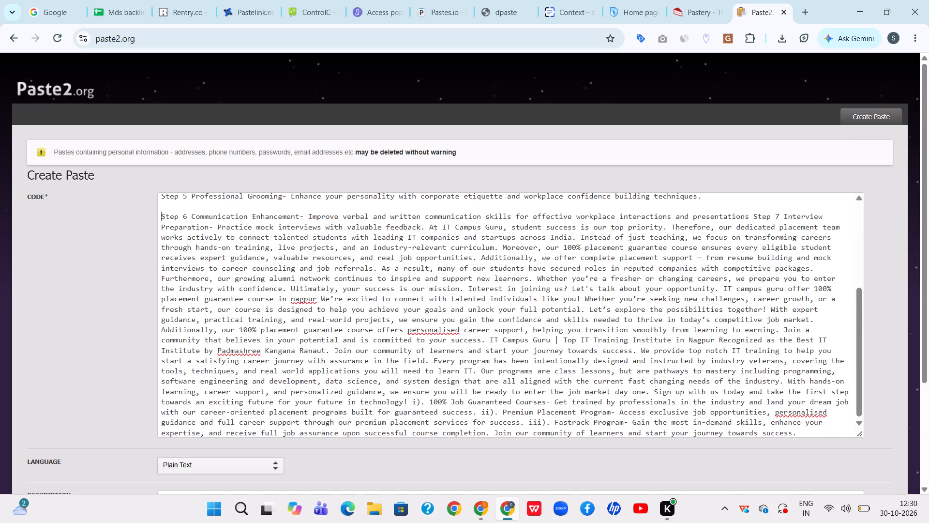
pyautogui.click(752, 216)
pyautogui.press('Return')
pyautogui.press('Return')
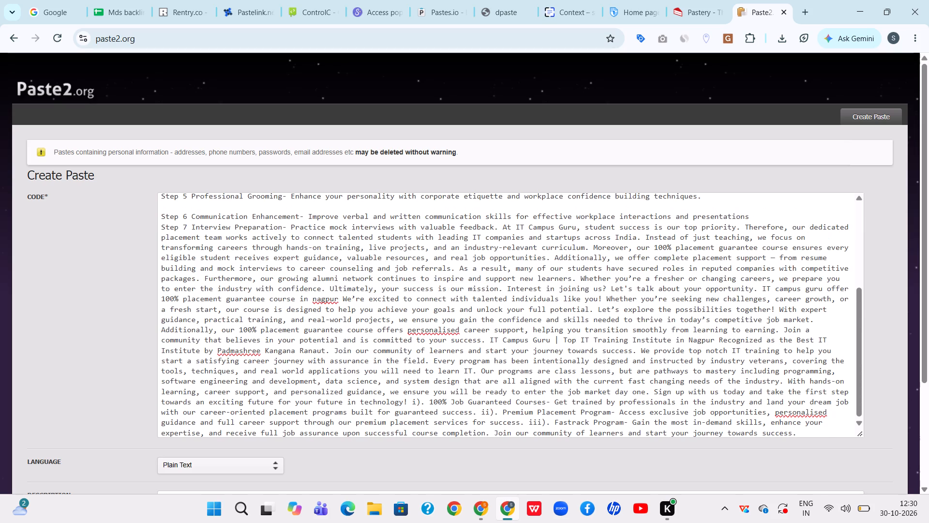
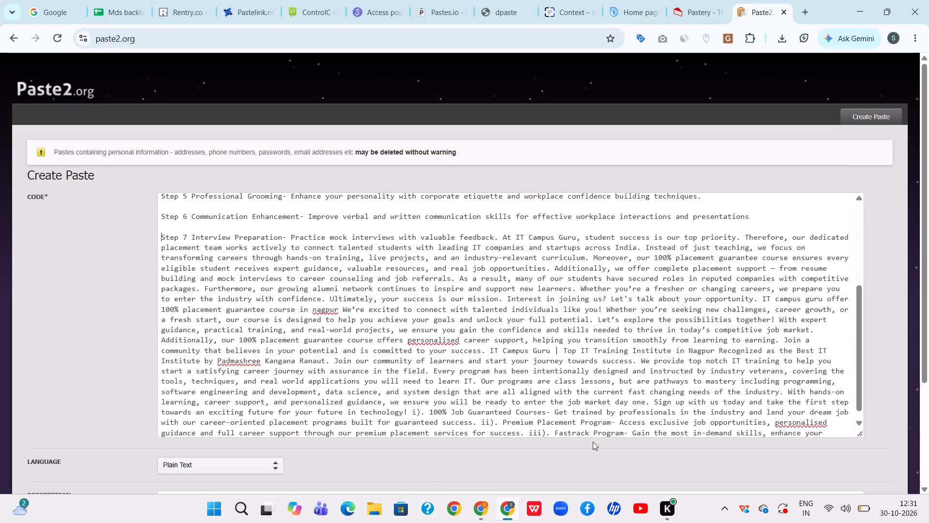
# Switch to the IT Campus Guru website, look through its home page sections, and return to the paste.
pyautogui.click(486, 507)
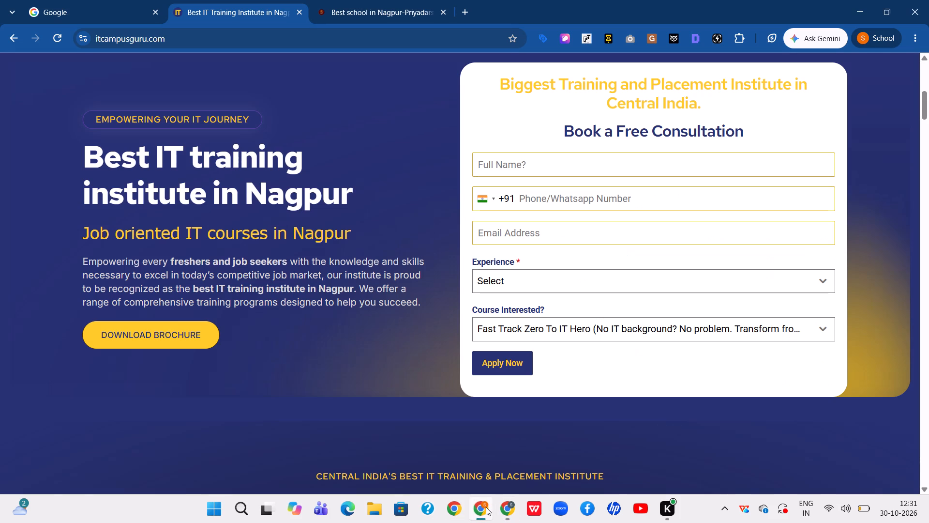
pyautogui.scroll(-15, 345, 312)
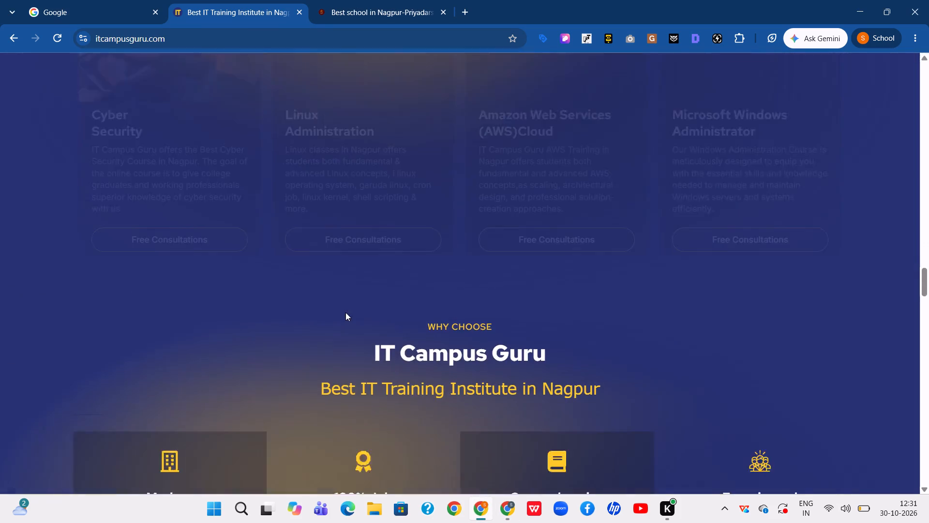
pyautogui.scroll(15, 345, 312)
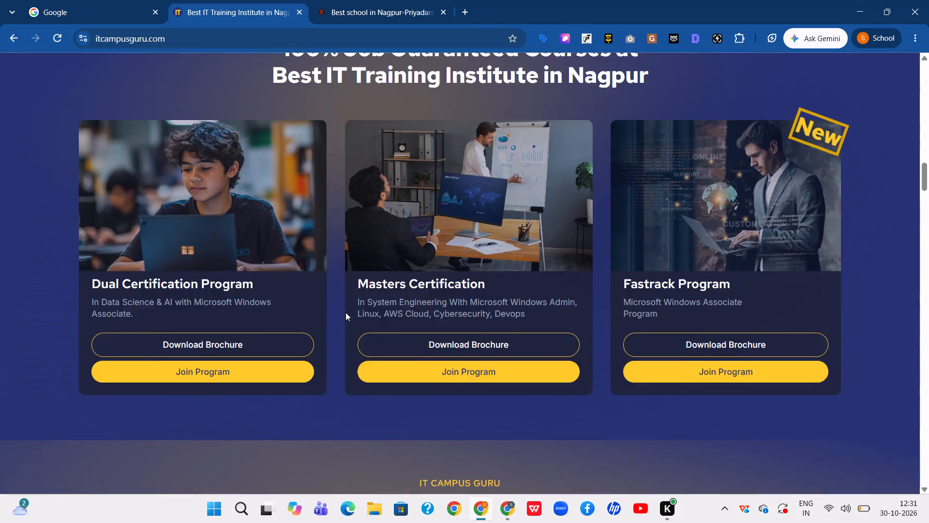
pyautogui.scroll(11, 345, 312)
pyautogui.scroll(-1, 345, 312)
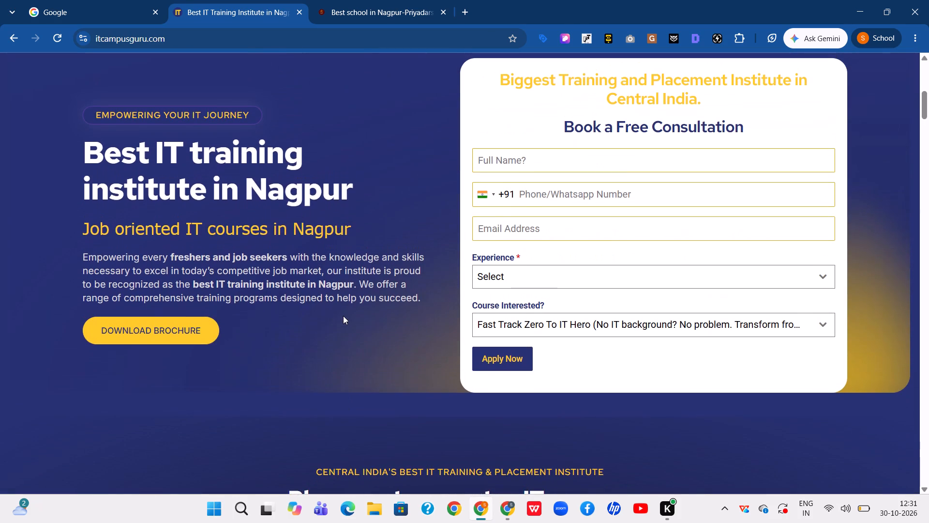
pyautogui.scroll(-1, 343, 316)
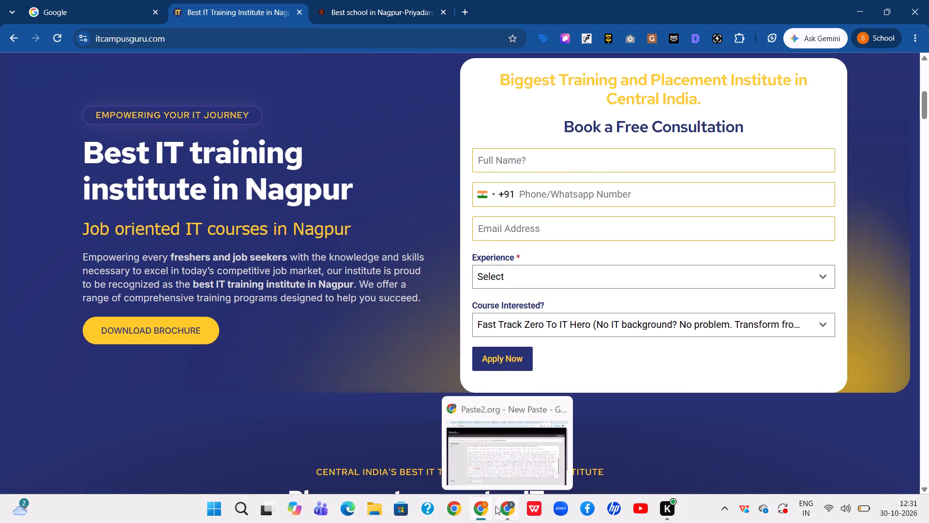
pyautogui.click(495, 506)
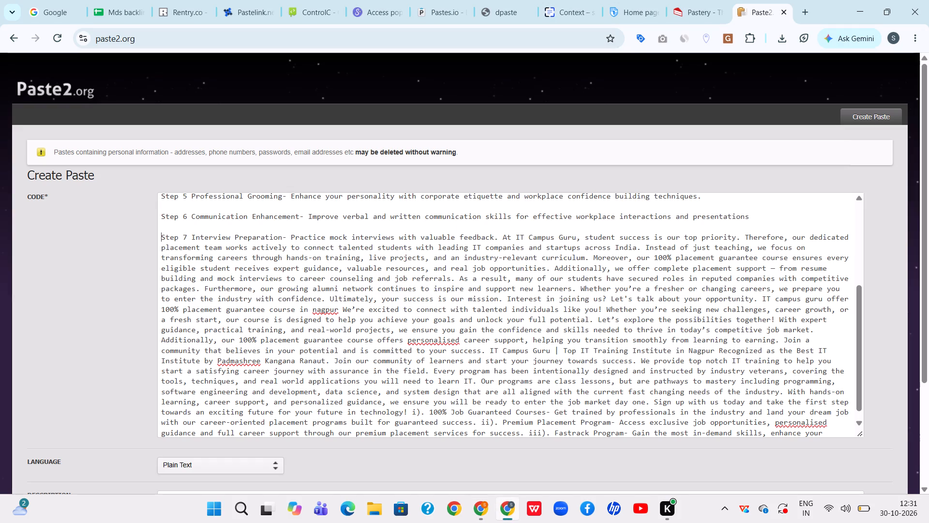
# Start new paragraphs, separated by blank lines, at "At IT Campus Guru, student success is our top priority" and at "Interest in joining us?".
pyautogui.click(504, 235)
pyautogui.press('Return')
pyautogui.press('Return')
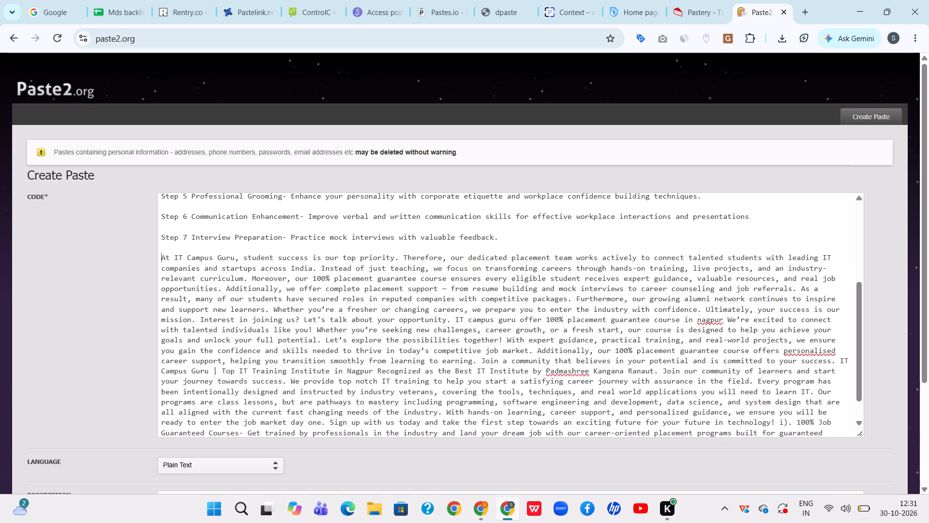
pyautogui.click(199, 318)
pyautogui.press('Return')
pyautogui.press('Return')
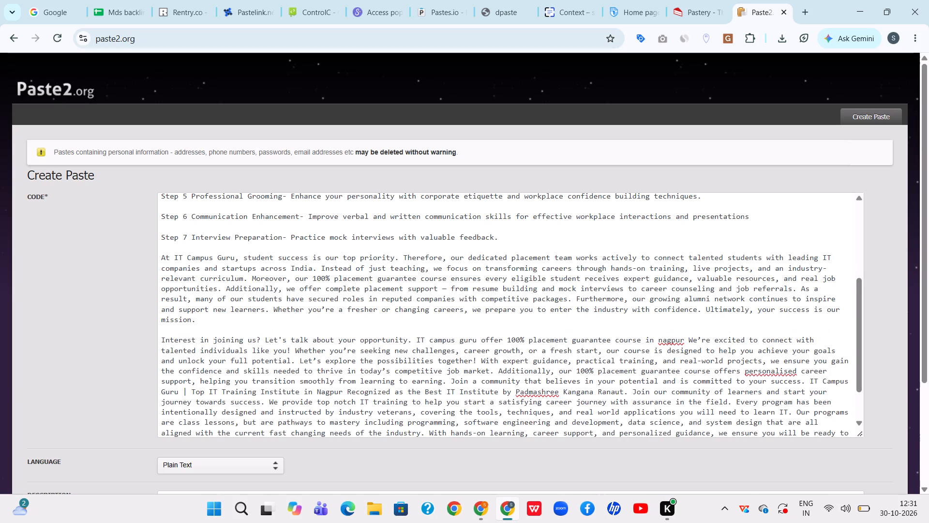
# Set "Let's talk about your opportunity." on its own line, with a blank line above and below it.
pyautogui.click(266, 337)
pyautogui.press('Return')
pyautogui.press('Return')
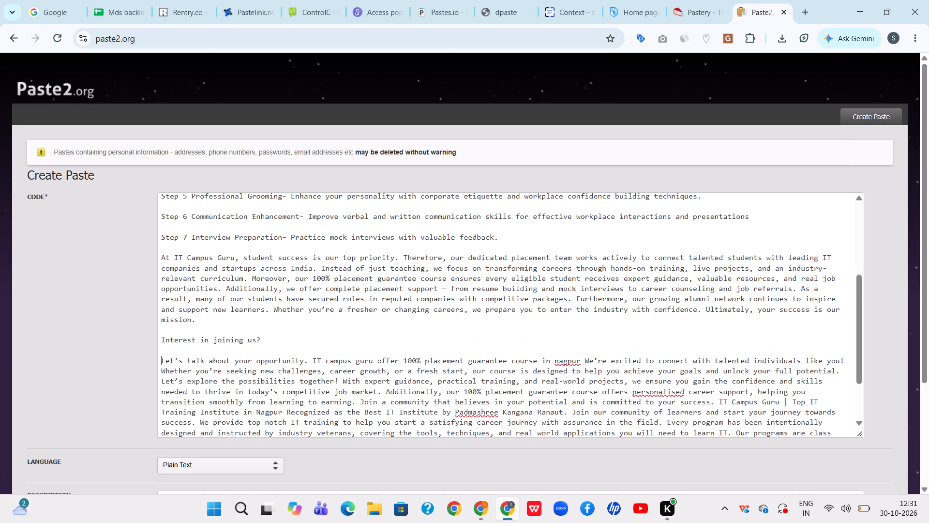
pyautogui.scroll(-1, 266, 337)
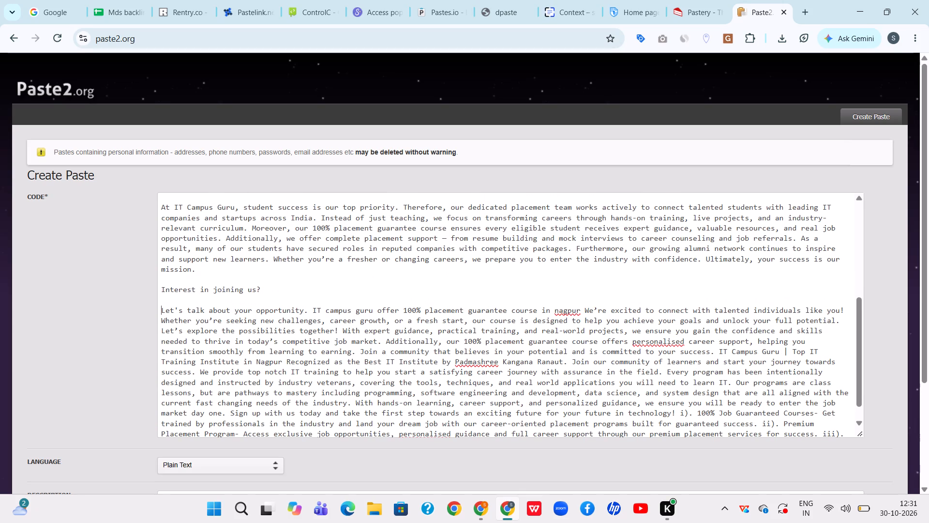
pyautogui.click(312, 312)
pyautogui.press('Return')
pyautogui.press('Return')
# Start new paragraphs, separated by blank lines, at "IT Campus Guru | Top IT Training Institute in Nagpur" and at "i). 100% Job Guaranteed Courses".
pyautogui.scroll(-1, 312, 312)
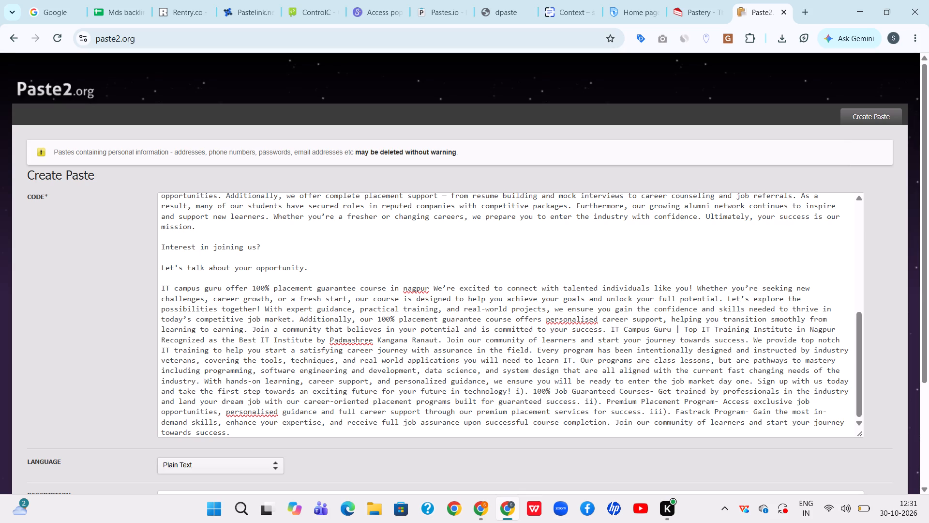
pyautogui.click(611, 332)
pyautogui.press('Return')
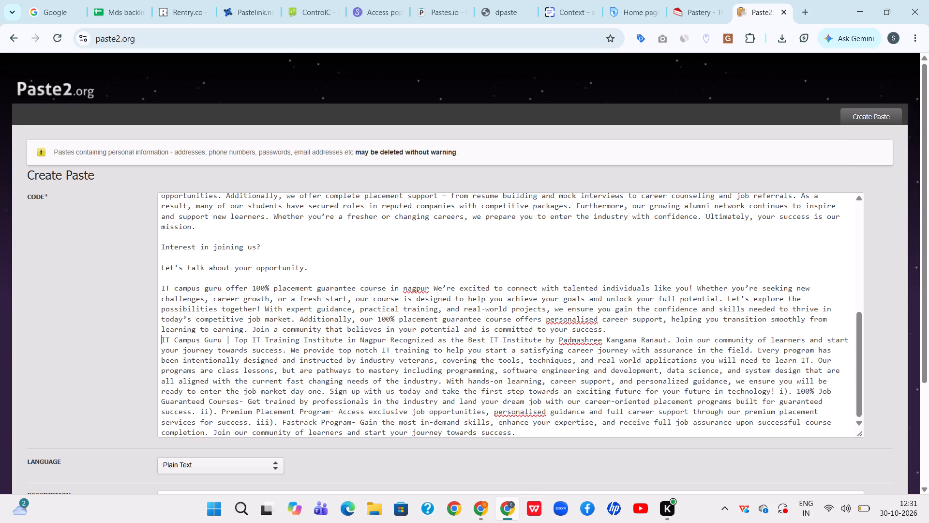
pyautogui.press('Return')
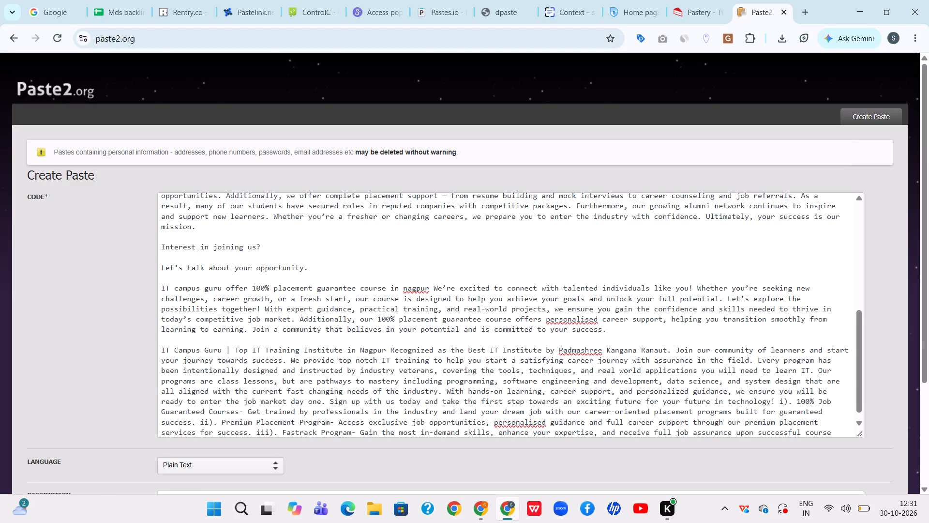
pyautogui.scroll(-2, 536, 380)
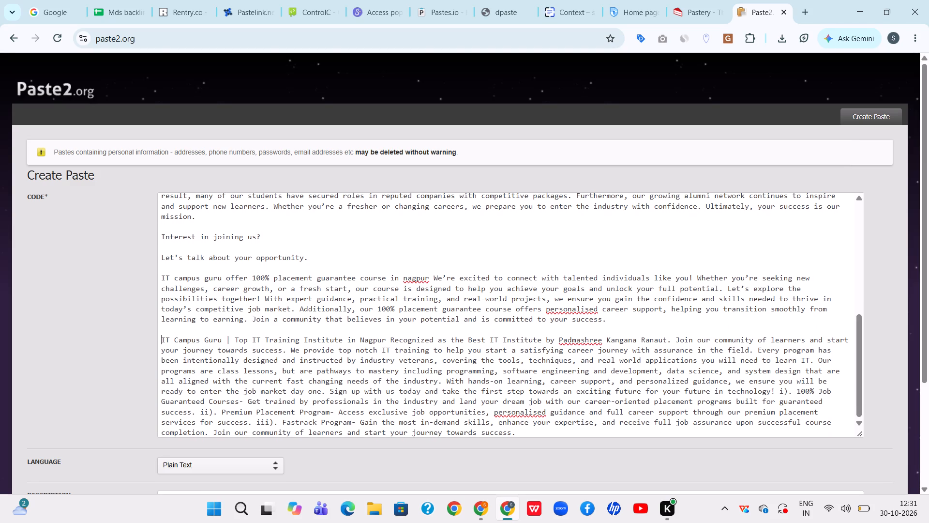
pyautogui.click(778, 391)
pyautogui.press('Return')
pyautogui.press('Return')
pyautogui.scroll(-2, 778, 391)
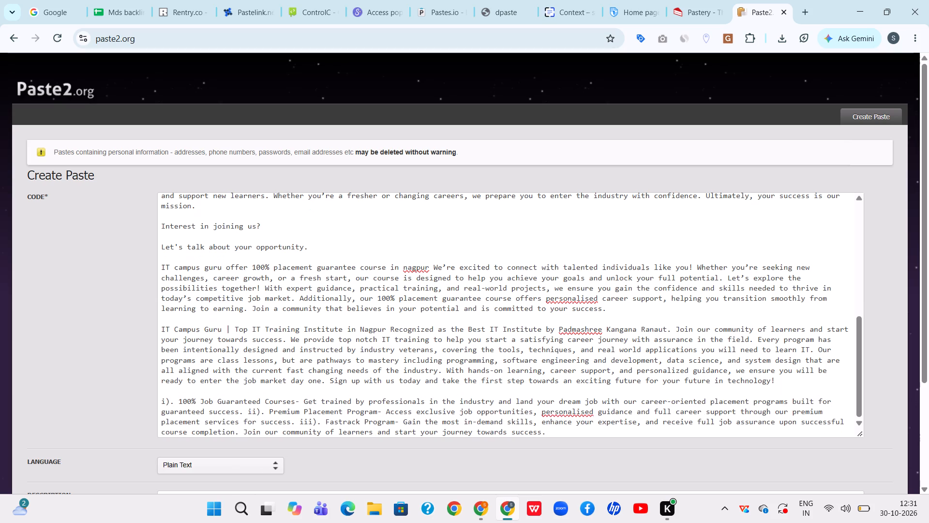
# Start new paragraphs, separated by blank lines, at "ii). Premium Placement Program" and at "iii). Fastrack Program".
pyautogui.scroll(-1, 778, 391)
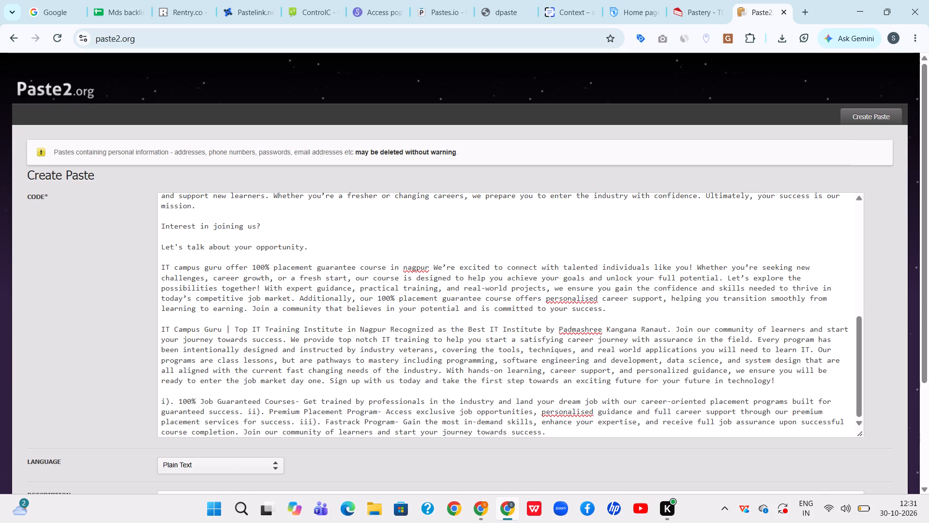
pyautogui.click(249, 406)
pyautogui.press('Return')
pyautogui.press('Return')
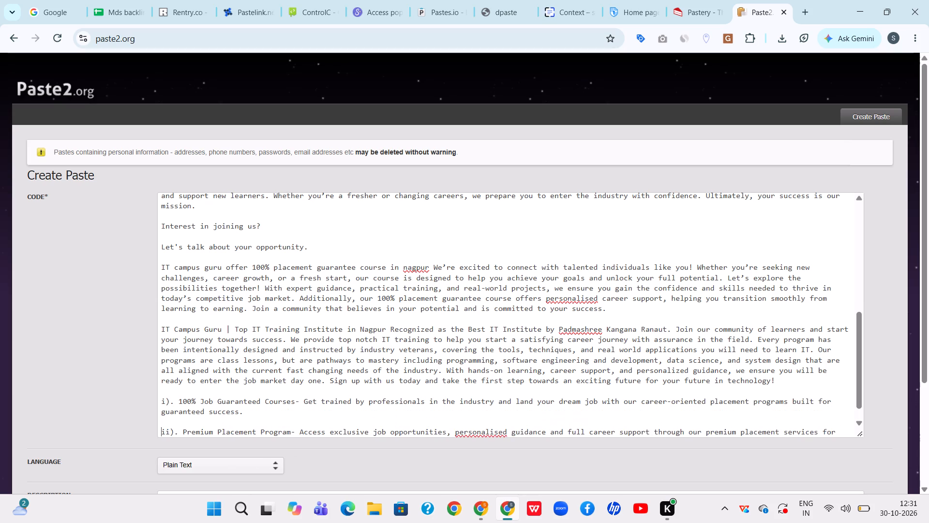
pyautogui.scroll(-5, 249, 406)
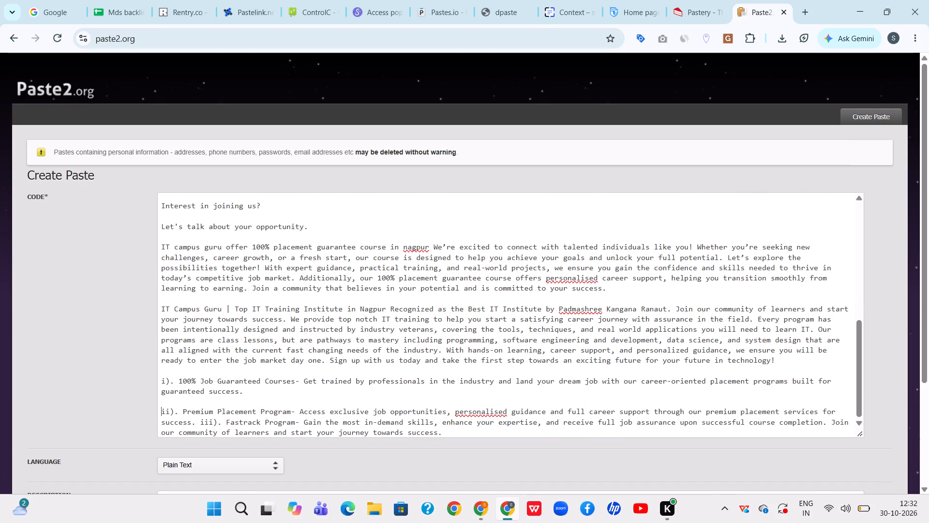
pyautogui.click(200, 425)
pyautogui.press('Return')
pyautogui.press('Return')
pyautogui.scroll(-5, 200, 425)
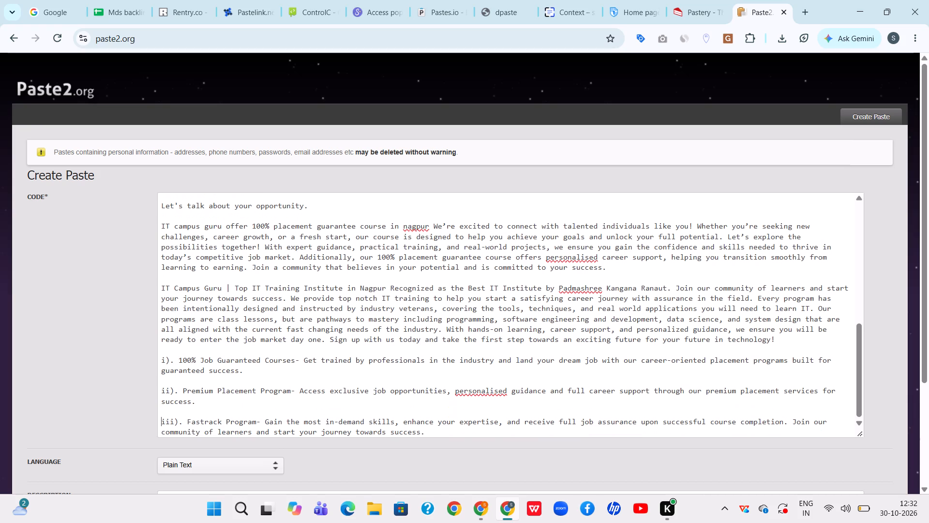
# Copy the full web address of the IT Campus Guru site from its browser window and return to the paste.
pyautogui.click(443, 429)
pyautogui.click(493, 514)
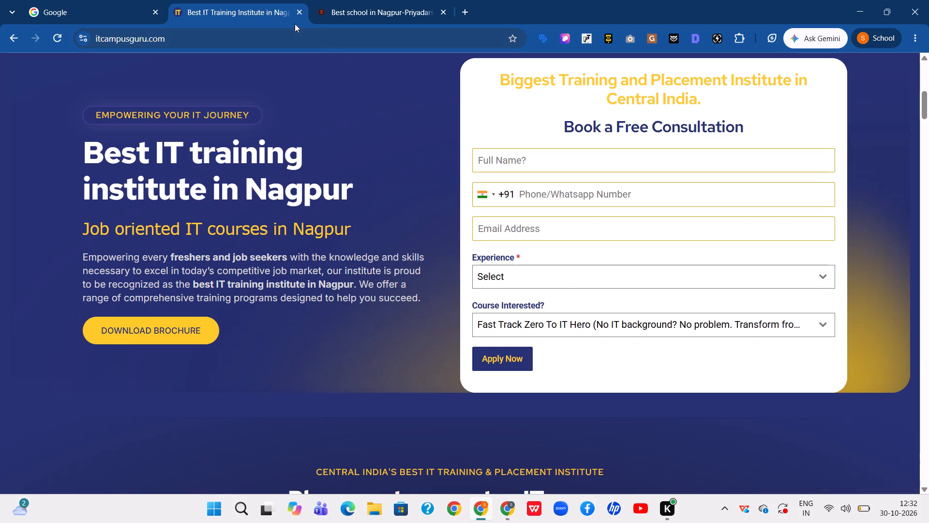
pyautogui.click(290, 39)
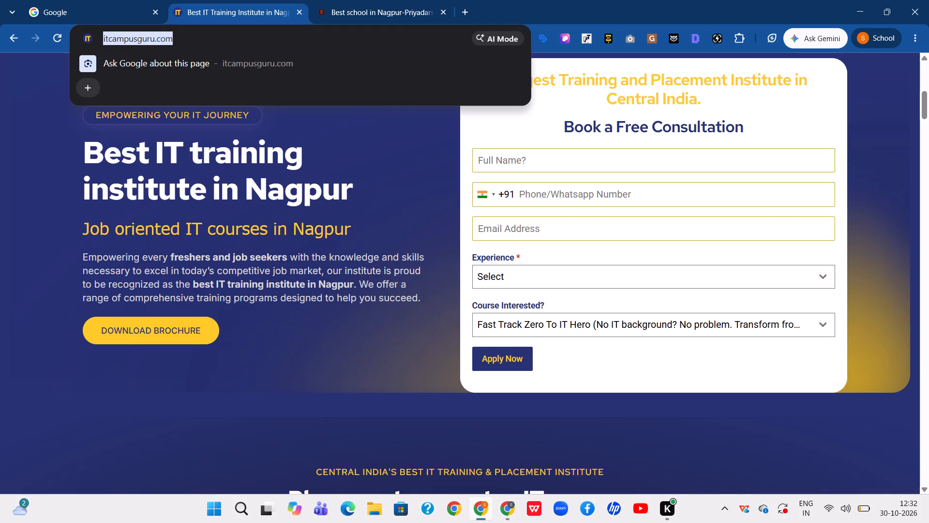
pyautogui.hotkey('ctrl', 'c')
pyautogui.click(290, 39)
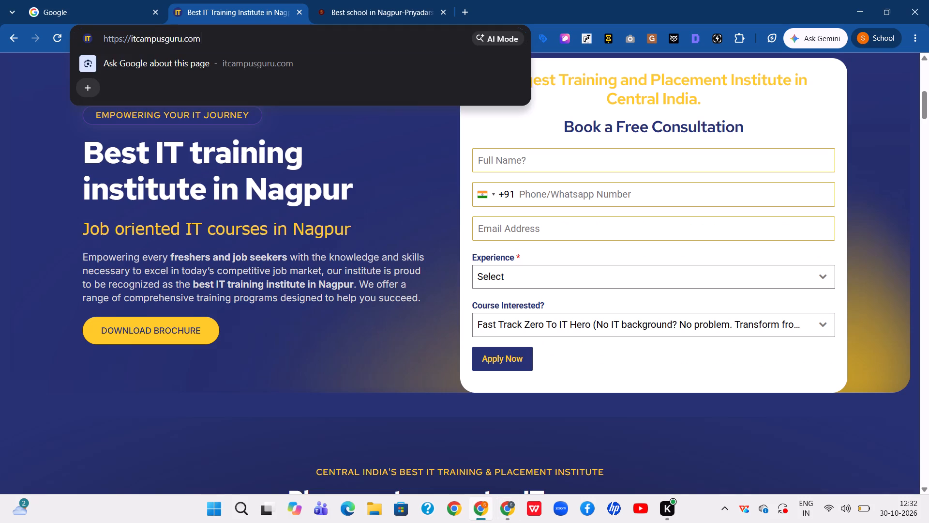
pyautogui.hotkey('ctrl', 'a')
pyautogui.hotkey('ctrl', 'c')
pyautogui.click(295, 204)
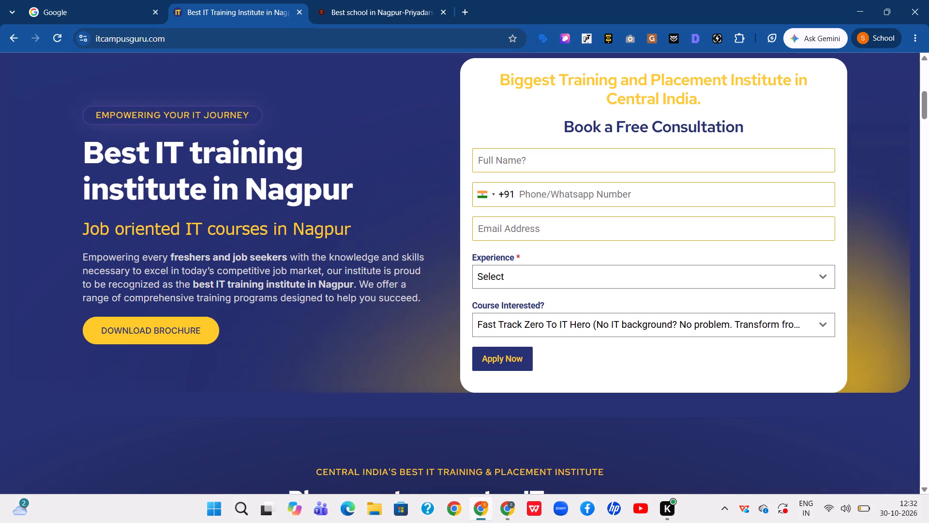
pyautogui.click(504, 504)
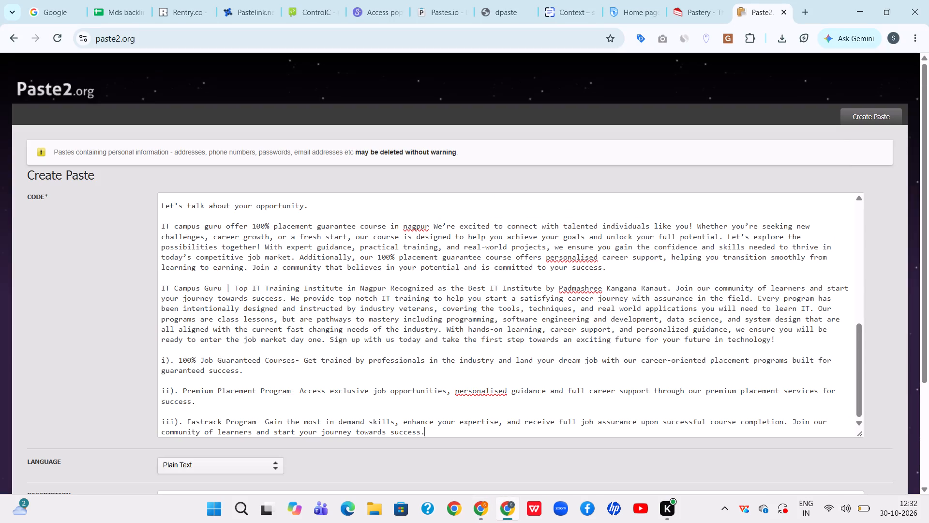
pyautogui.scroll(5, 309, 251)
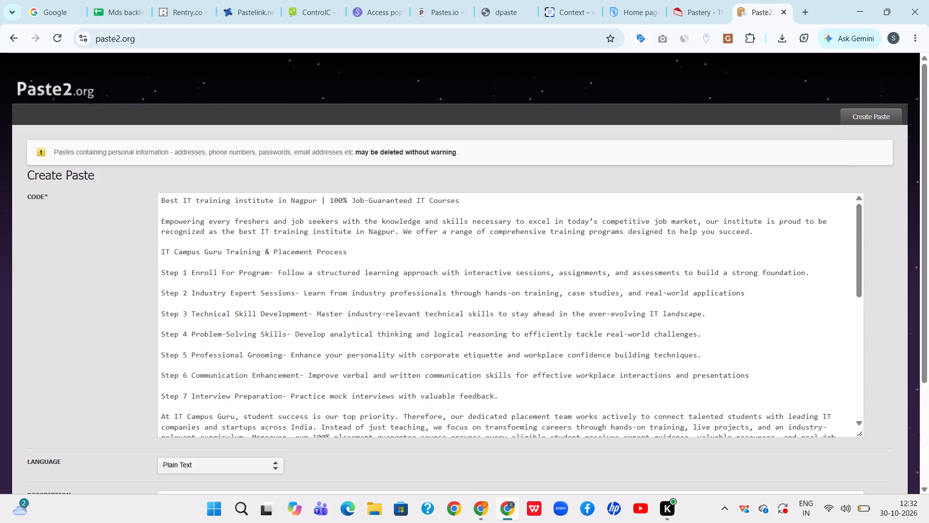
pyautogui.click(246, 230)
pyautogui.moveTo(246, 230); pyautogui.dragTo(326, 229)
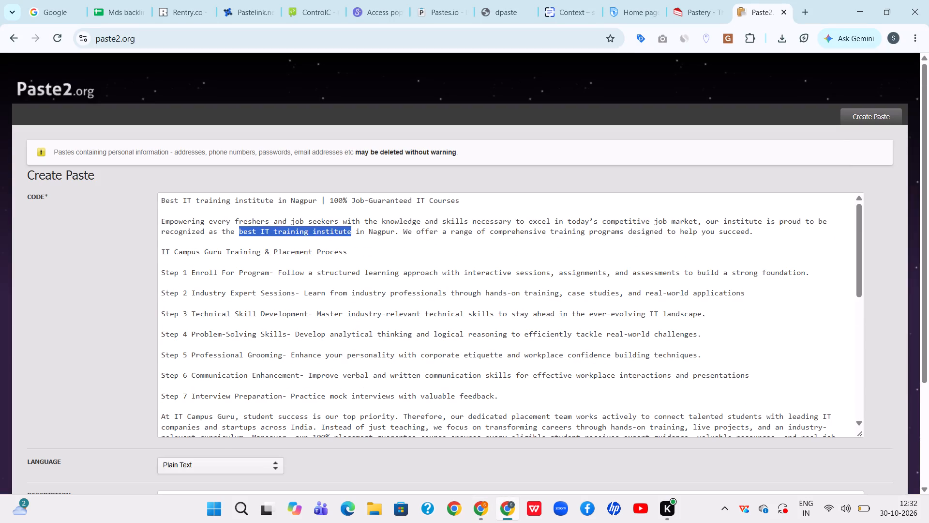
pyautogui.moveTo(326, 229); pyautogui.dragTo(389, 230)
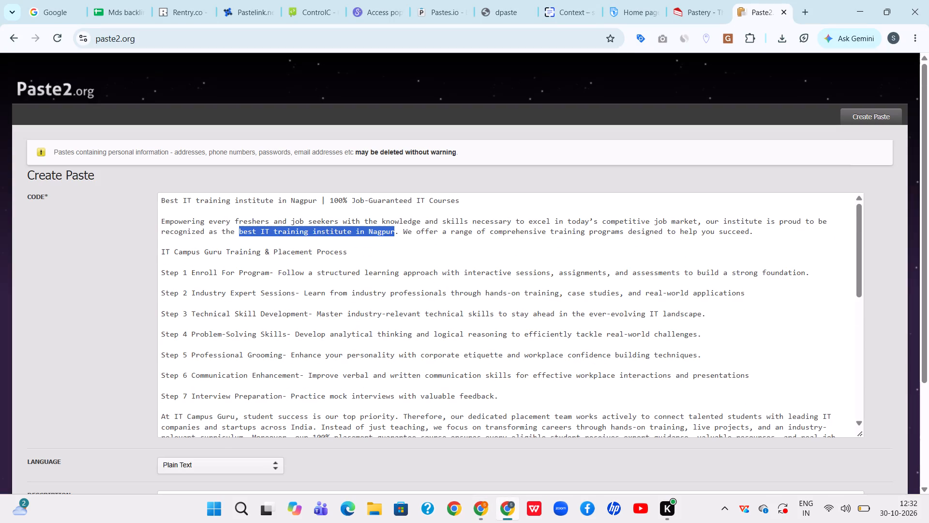
pyautogui.scroll(-11, 318, 366)
pyautogui.click(460, 432)
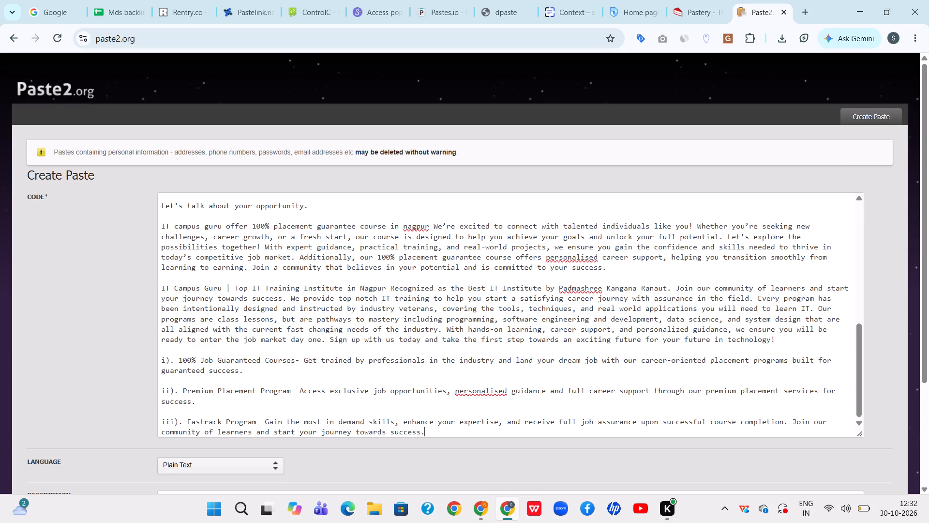
pyautogui.press('Return')
pyautogui.press('Return')
pyautogui.hotkey('ctrl', 'v')
pyautogui.press('Return')
pyautogui.press('Return')
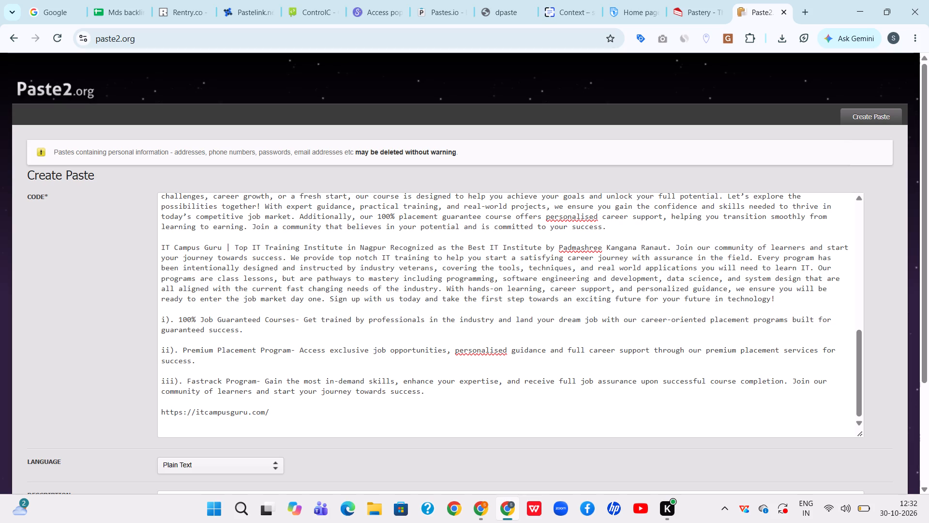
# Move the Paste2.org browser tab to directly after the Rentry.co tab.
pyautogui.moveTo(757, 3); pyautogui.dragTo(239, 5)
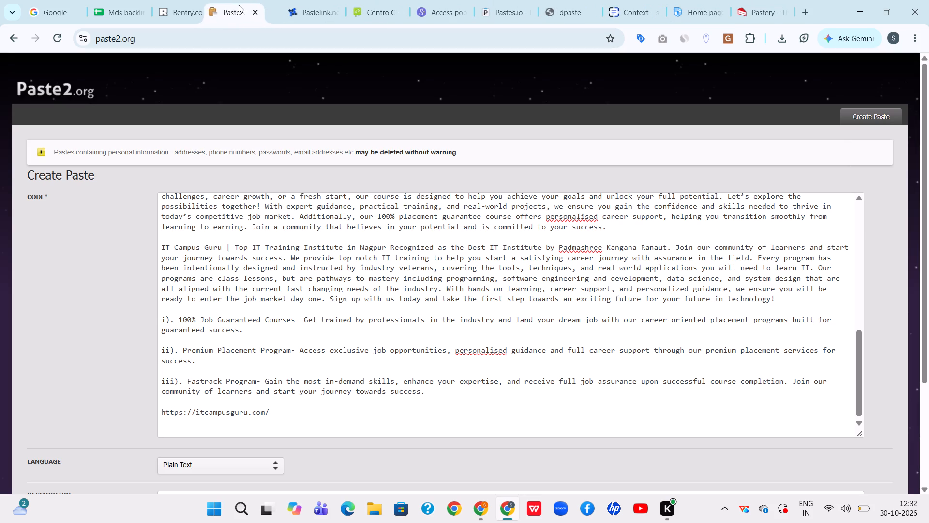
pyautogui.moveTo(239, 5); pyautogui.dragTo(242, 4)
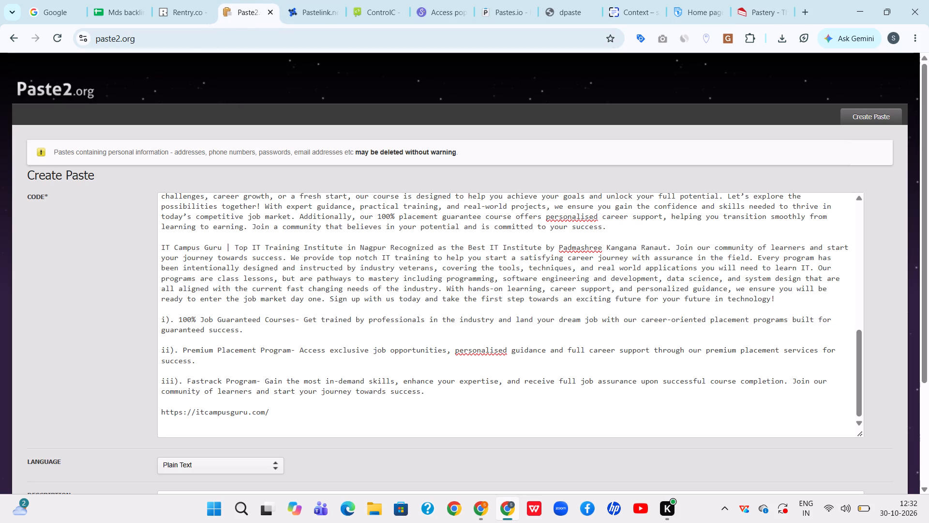
# Open Google Keep in a new tab and copy all hashtags from the "Keywords for IT Training Institute" note.
pyautogui.click(805, 3)
pyautogui.write('kee')
pyautogui.press('Return')
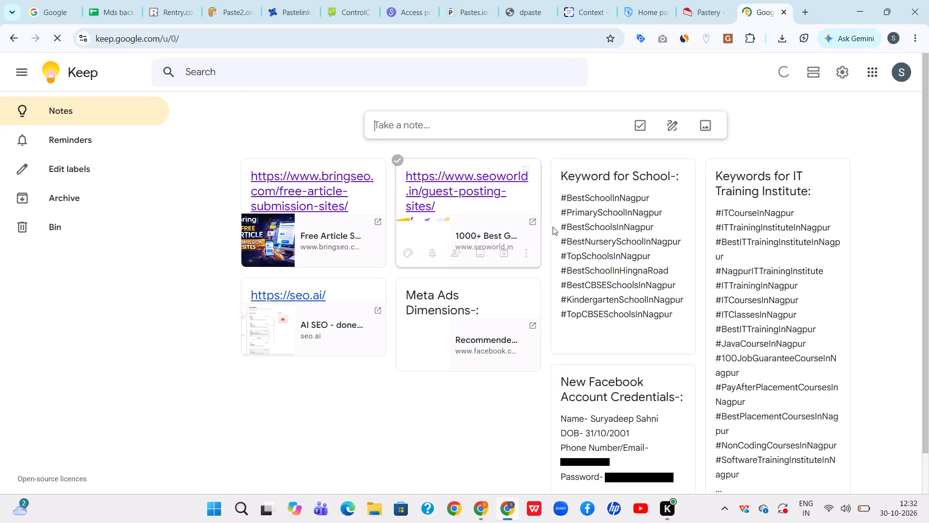
pyautogui.click(747, 258)
pyautogui.hotkey('ctrl', 'a')
pyautogui.hotkey('ctrl', 'c')
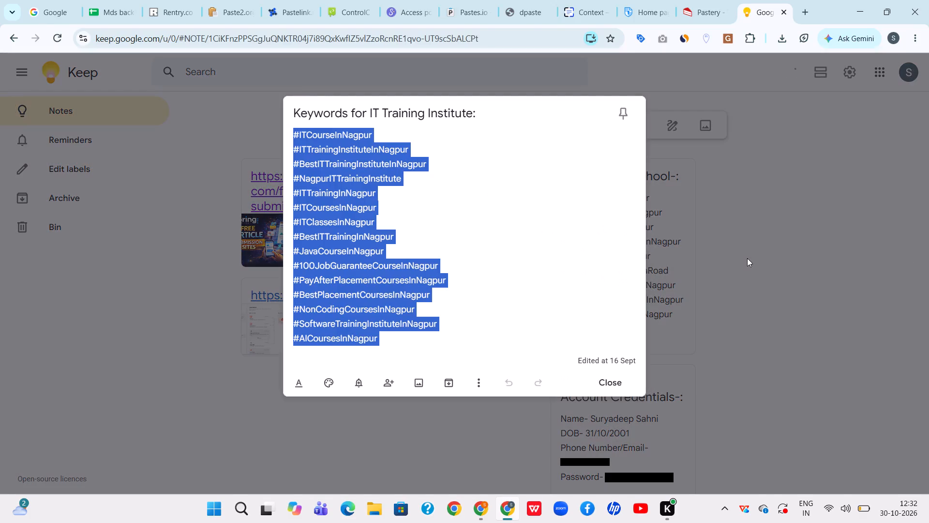
# Return to the Paste2.org tab and move it to directly before the Rentry.co tab.
pyautogui.click(239, 0)
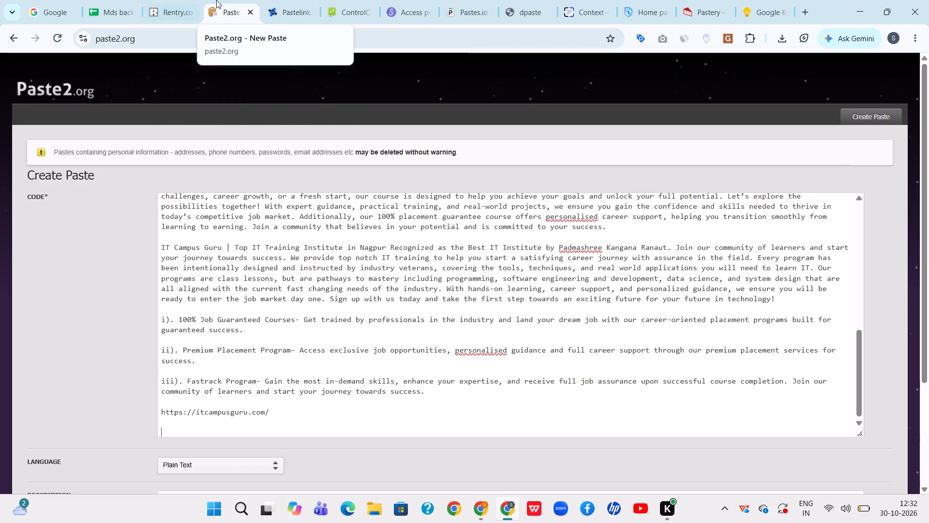
pyautogui.moveTo(216, 0); pyautogui.dragTo(171, 0)
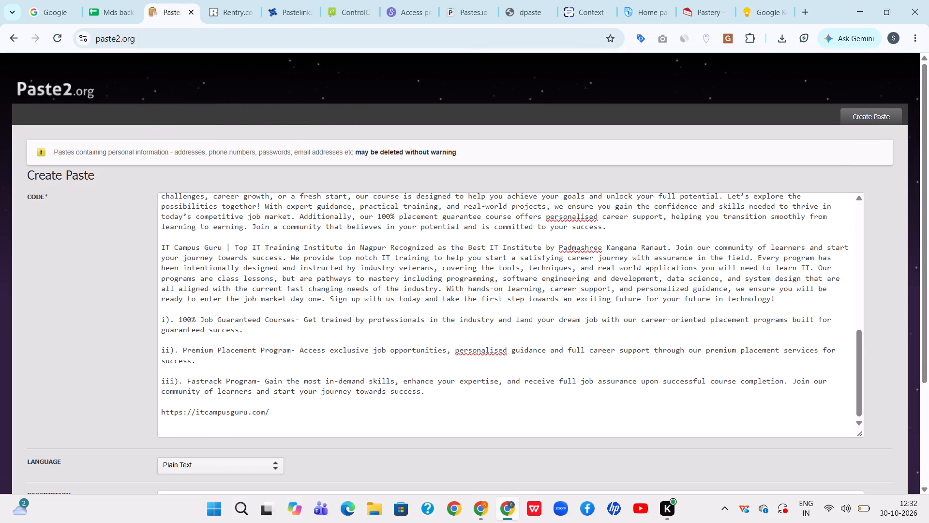
pyautogui.hotkey('ctrl', 'v')
pyautogui.press('BackSpace')
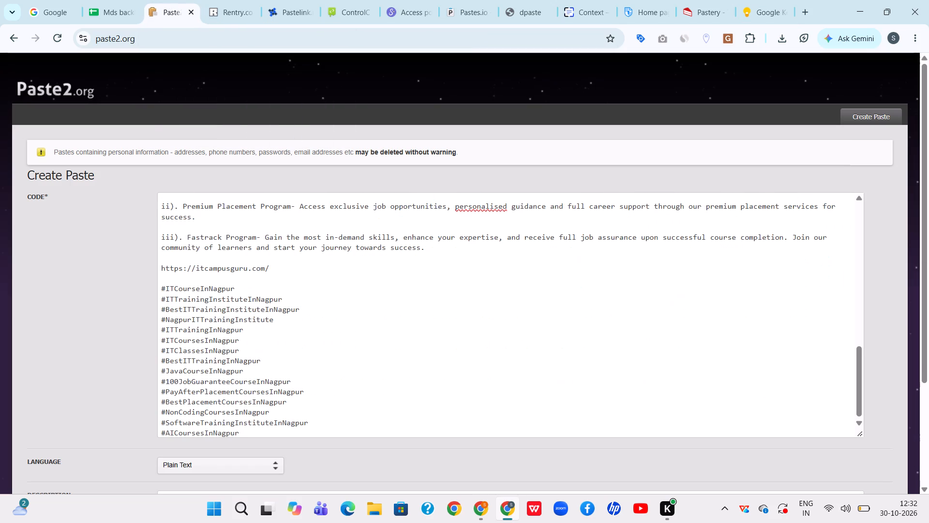
pyautogui.press('.')
# Fill the paste's description with the "Empowering every freshers and job seekers" paragraph copied from the IT Campus Guru website, without a trailing line break.
pyautogui.scroll(8, 288, 318)
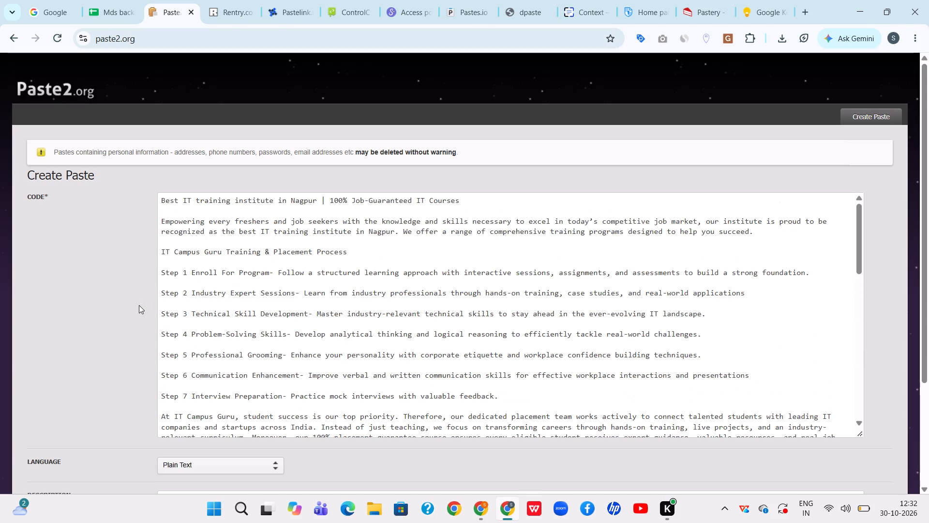
pyautogui.click(139, 305)
pyautogui.scroll(-2, 139, 305)
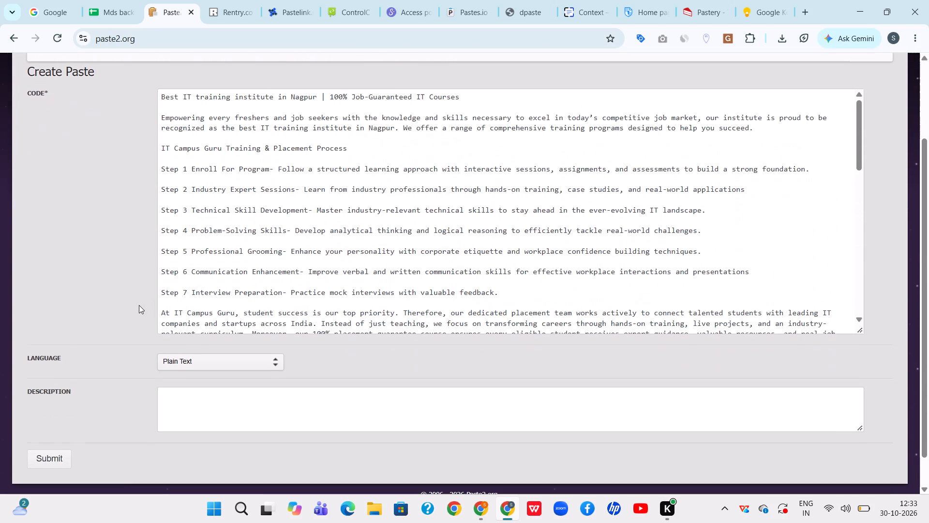
pyautogui.scroll(-1, 139, 305)
pyautogui.click(208, 368)
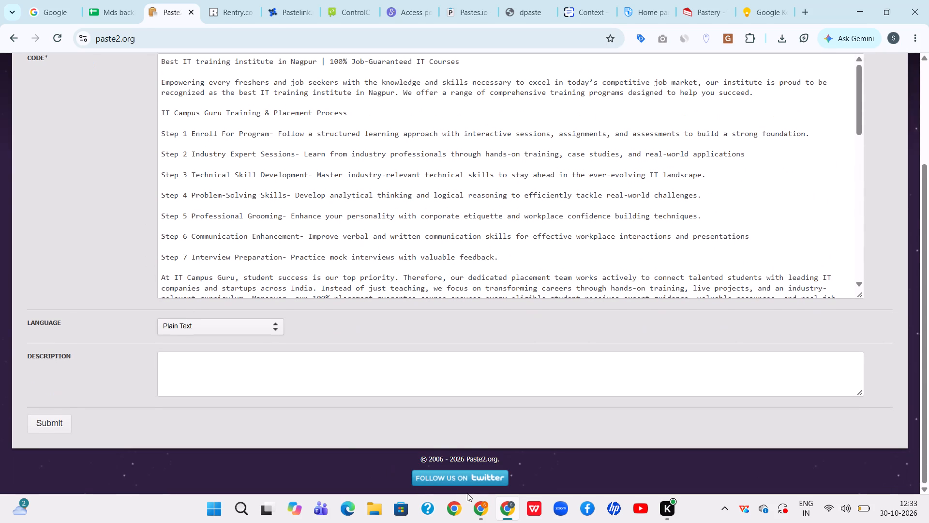
pyautogui.click(471, 502)
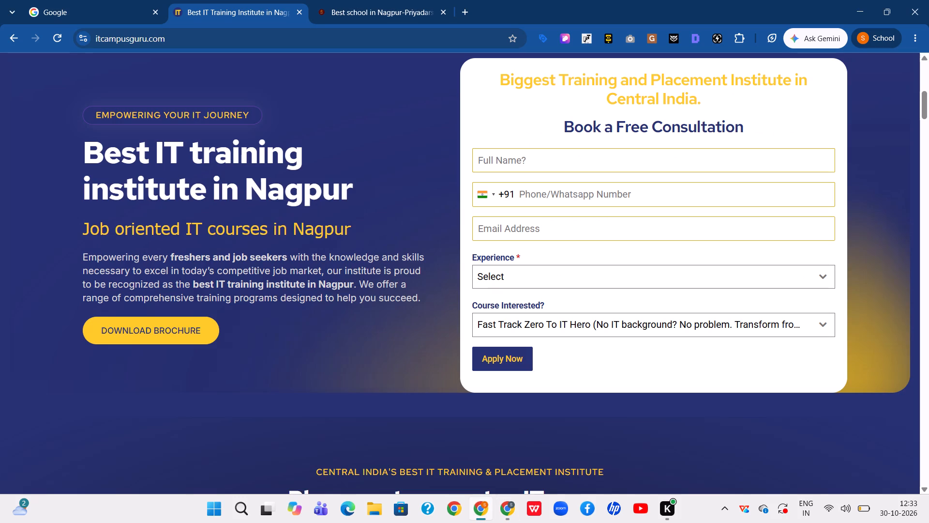
pyautogui.tripleClick(375, 295)
pyautogui.click(375, 295)
pyautogui.hotkey('ctrl', 'c')
pyautogui.click(375, 295)
pyautogui.click(509, 516)
pyautogui.hotkey('ctrl', 'v')
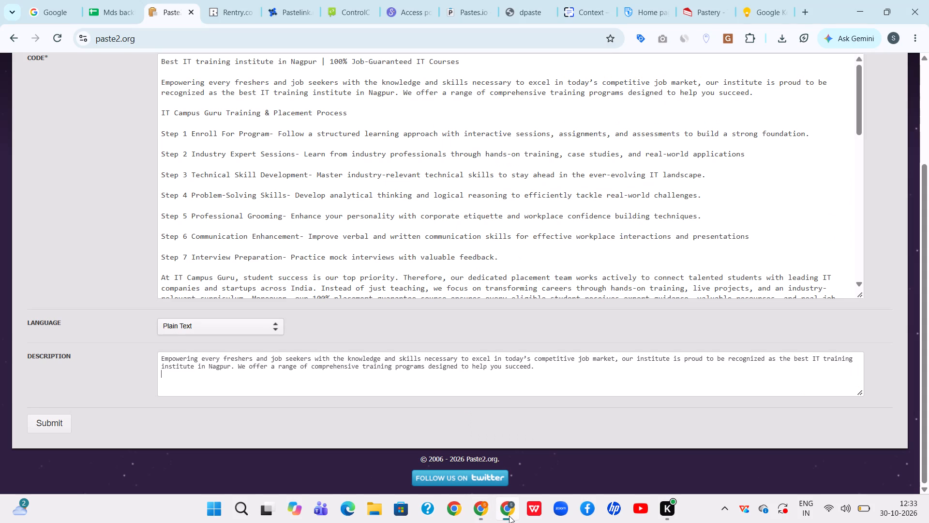
pyautogui.press('BackSpace')
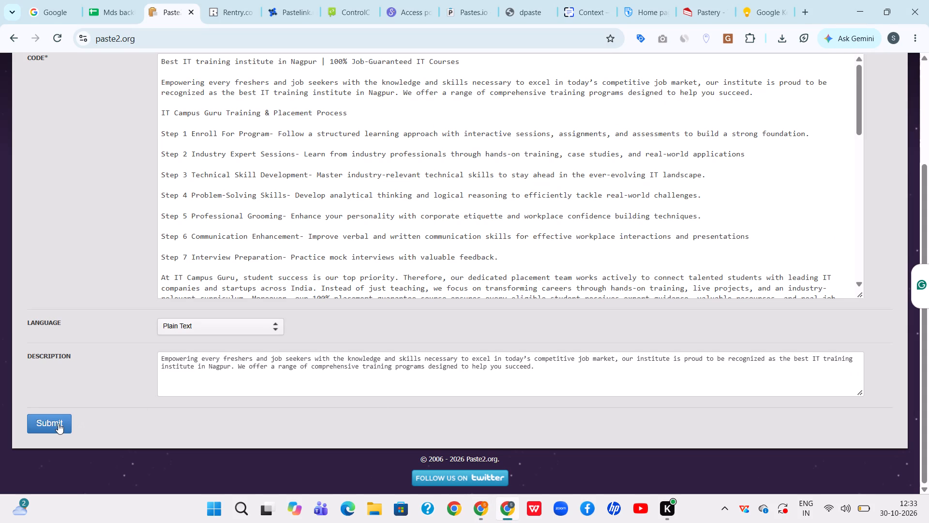
# Submit the paste.
pyautogui.click(57, 423)
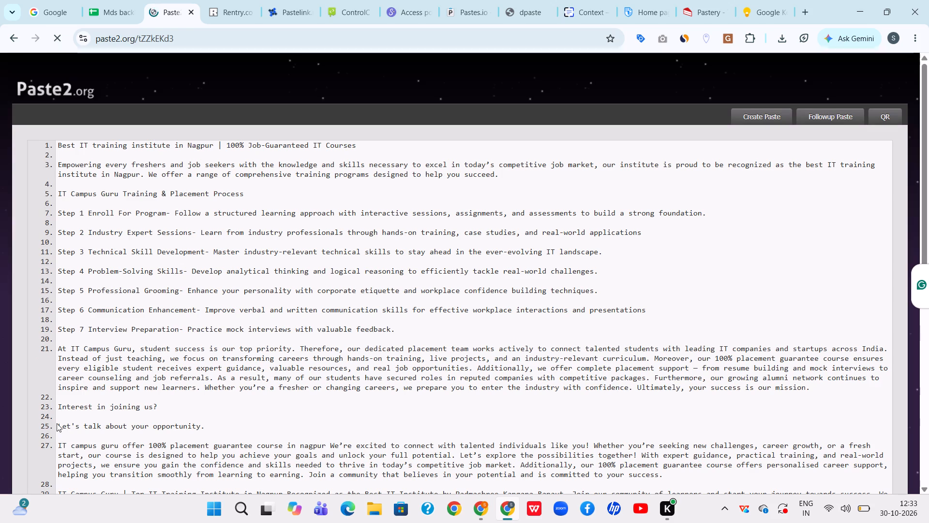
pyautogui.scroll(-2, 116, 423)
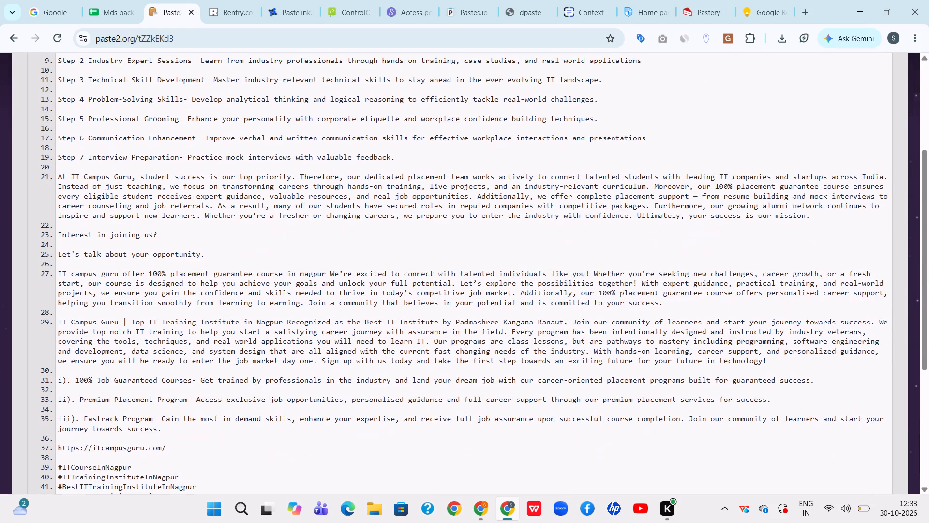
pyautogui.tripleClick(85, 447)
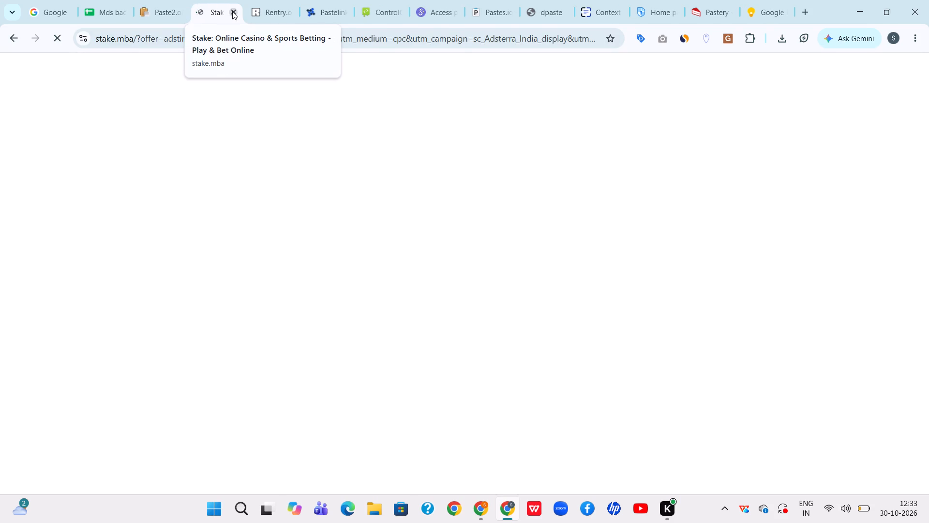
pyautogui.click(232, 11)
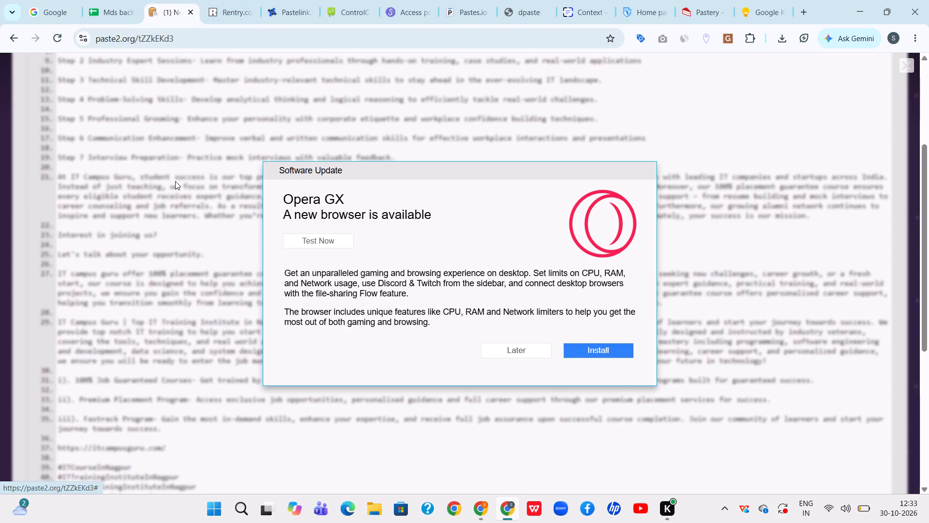
# Dismiss the Opera GX advertisement covering the published paste and close the advertising tab.
pyautogui.moveTo(175, 181); pyautogui.dragTo(187, 187)
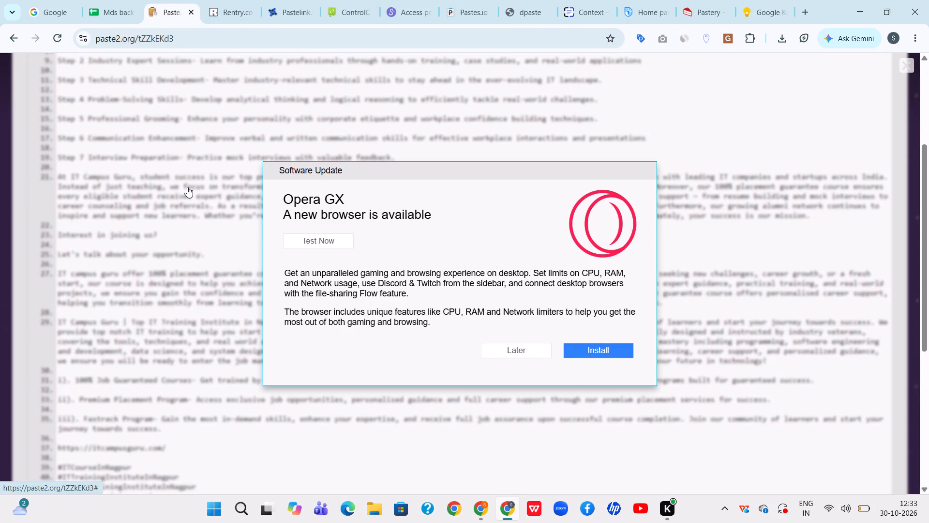
pyautogui.click(529, 345)
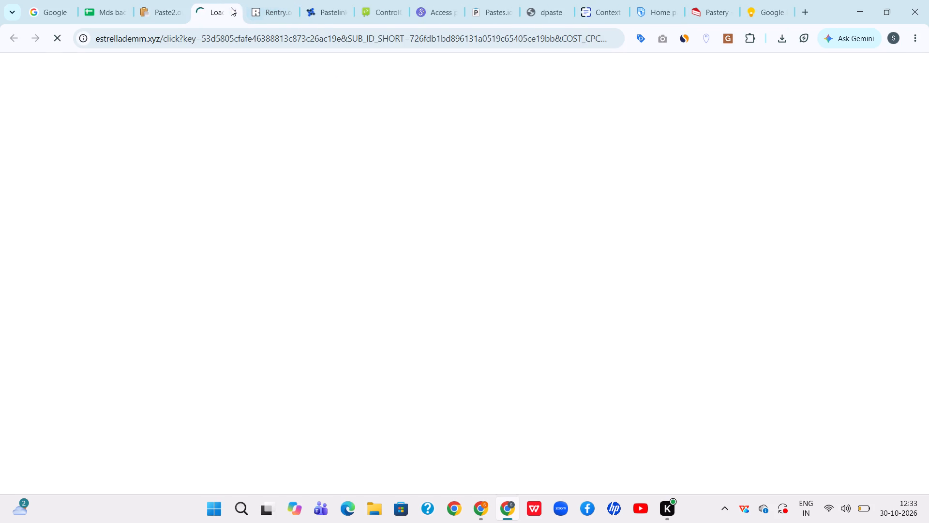
pyautogui.click(231, 12)
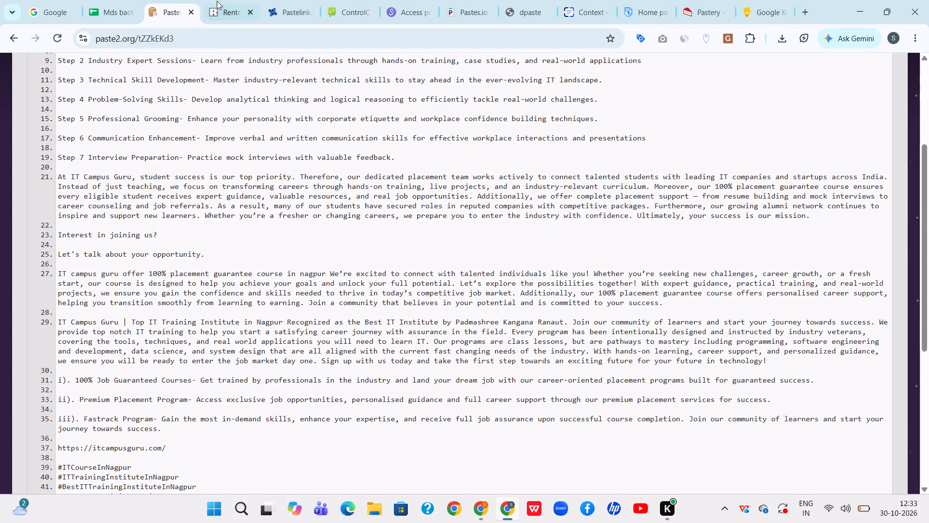
# Copy the published paste's URL, paste2.org/tZZkEKd3, into cell H3446 beside the 30/10/2026 date in the Mds backlinks spreadsheet.
pyautogui.click(216, 29)
pyautogui.hotkey('ctrl', 'c')
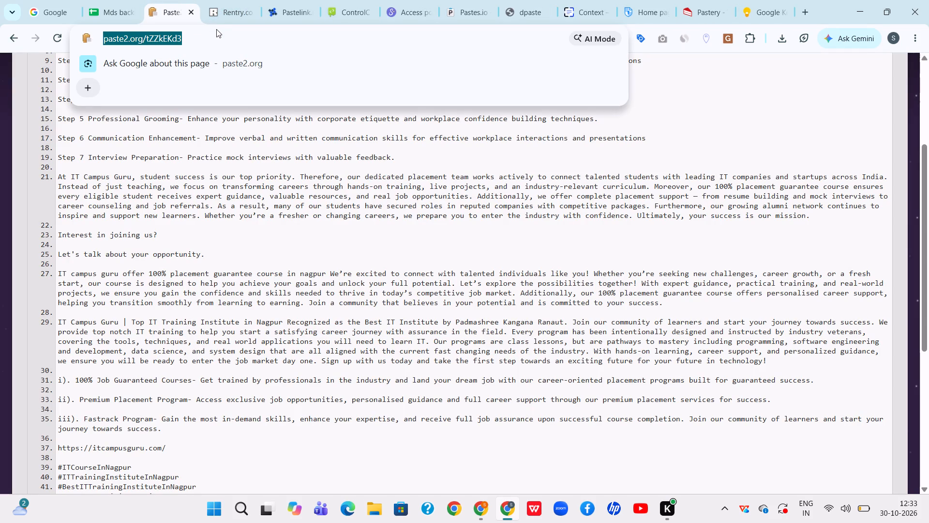
pyautogui.click(129, 0)
pyautogui.hotkey('ctrl', 'v')
# Select empty cell D3633 beside the 30/10/2026 date, below the Priyadarshini school backlinks on the Surya sheet.
pyautogui.press('Left')
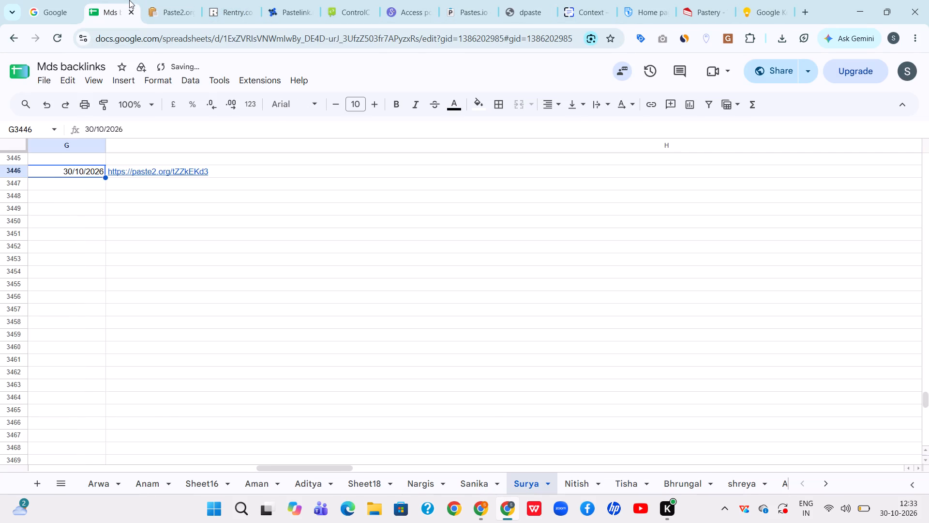
pyautogui.press('Left')
pyautogui.press('Left')
pyautogui.press('Left')
pyautogui.press('pagedown')
pyautogui.press('pagedown')
pyautogui.press('pagedown')
pyautogui.press('pagedown')
pyautogui.press('pagedown')
pyautogui.press('pagedown')
pyautogui.press('pagedown')
pyautogui.press('pagedown')
pyautogui.press('pagedown')
pyautogui.press('pagedown')
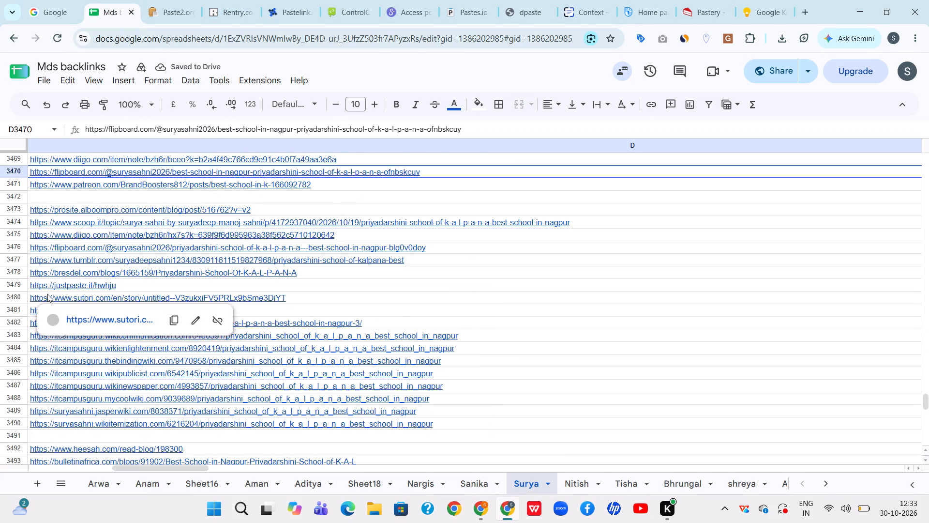
pyautogui.scroll(5, 47, 294)
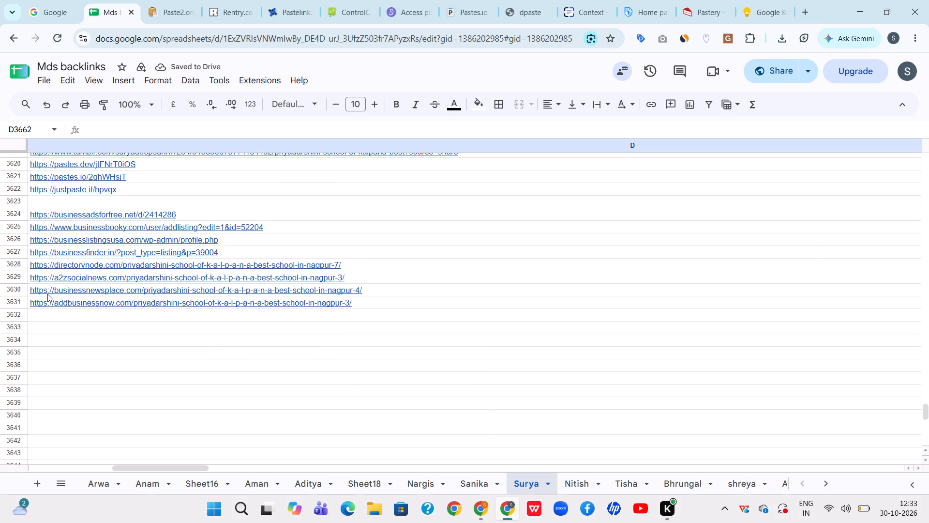
pyautogui.scroll(-1, 47, 294)
pyautogui.hscroll(1, 47, 294)
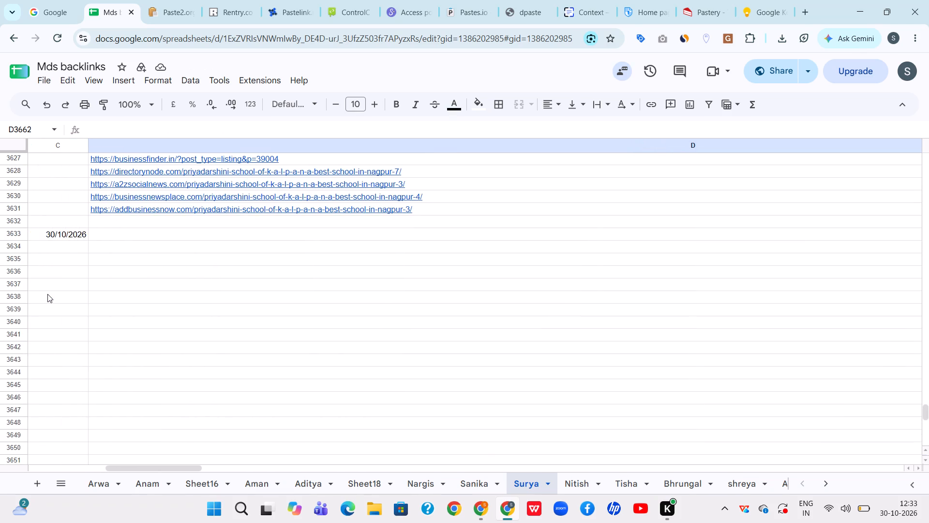
pyautogui.scroll(-2, 47, 294)
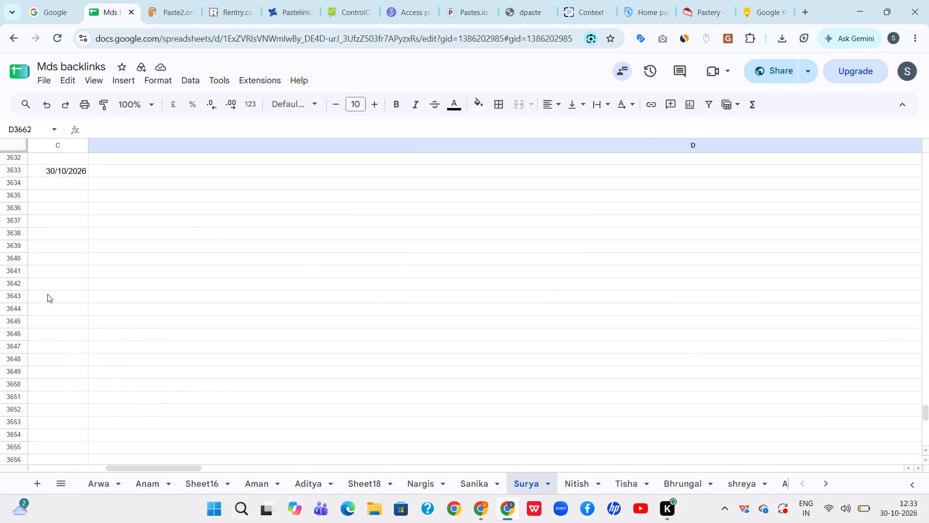
pyautogui.click(184, 172)
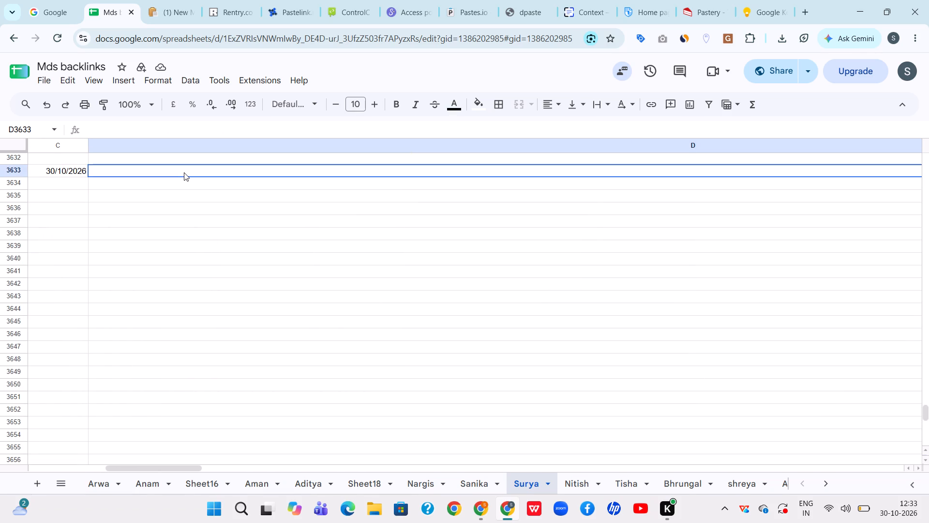
# Open a blank Create Paste form from the published paste, dismissing the advertisement and closing the advertising tabs.
pyautogui.click(179, 0)
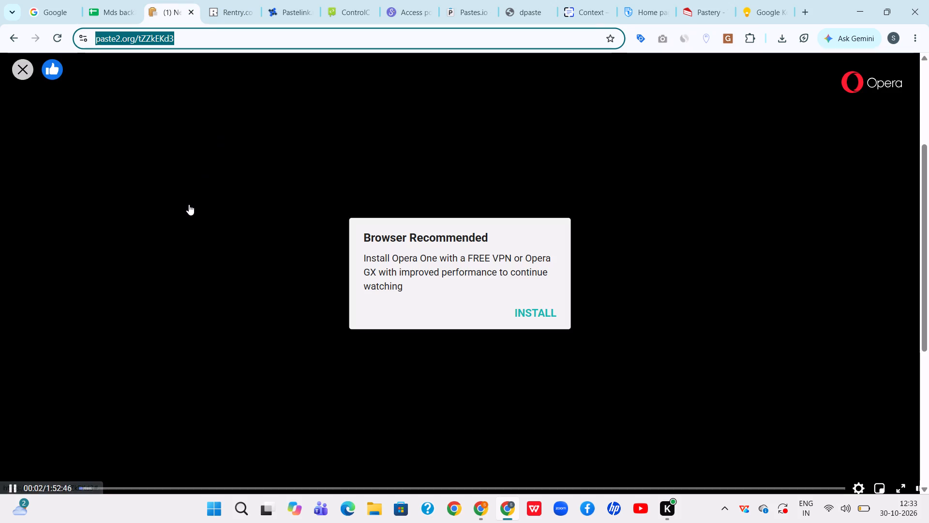
pyautogui.click(189, 204)
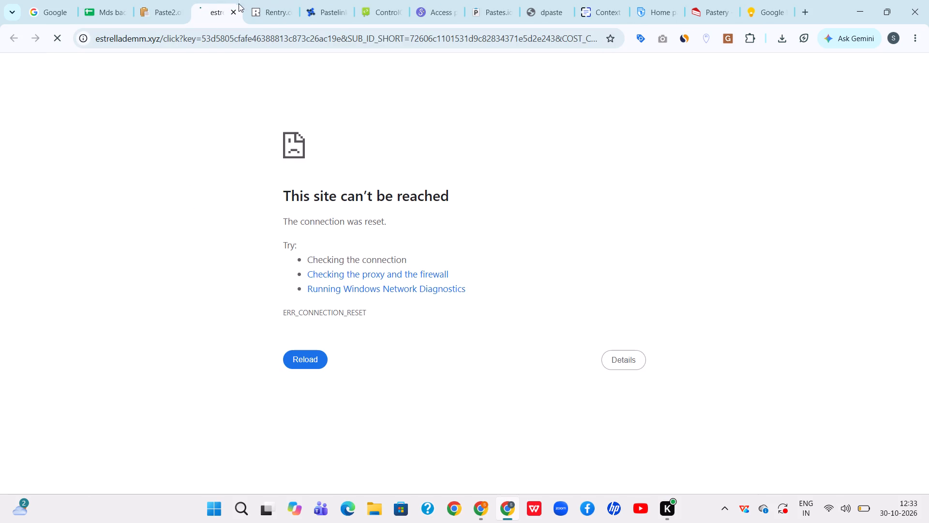
pyautogui.click(231, 12)
pyautogui.scroll(5, 87, 181)
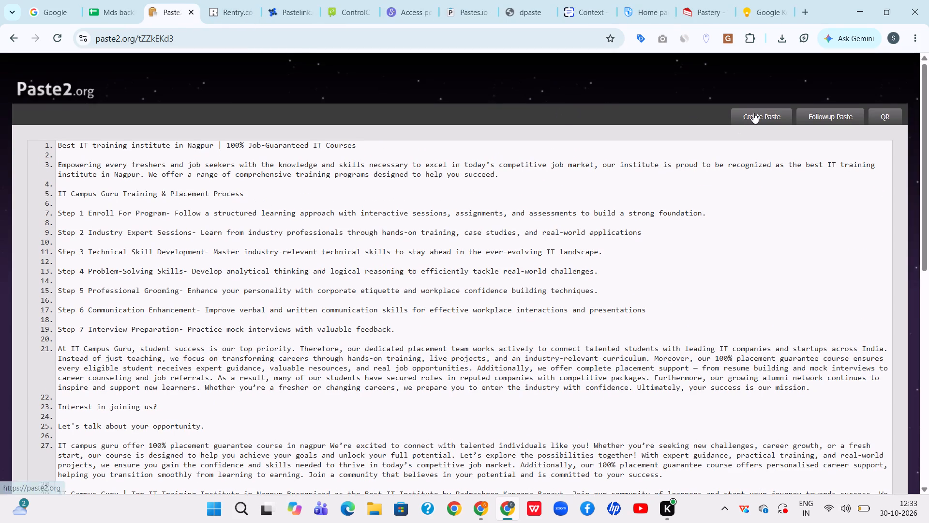
pyautogui.click(753, 113)
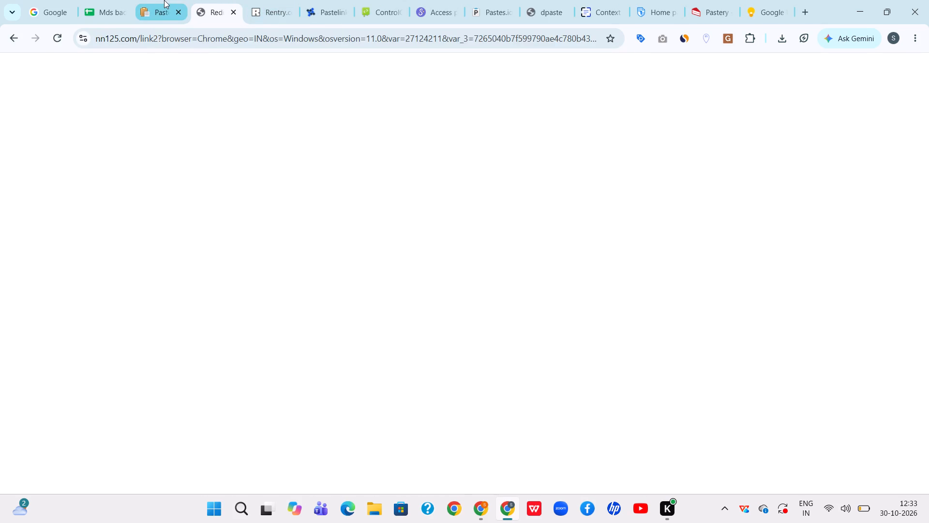
pyautogui.click(164, 0)
pyautogui.click(234, 12)
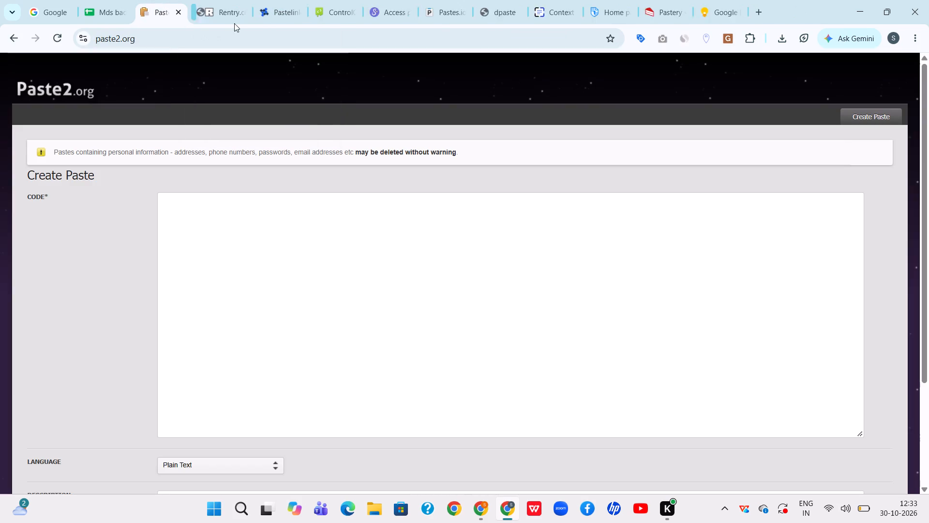
# Copy the "Best School in Nagpur – Priyadarshini School of K.A.L.P.A.N.A." heading from the school website into the paste's code, followed by a blank line.
pyautogui.click(217, 226)
pyautogui.scroll(-4, 217, 226)
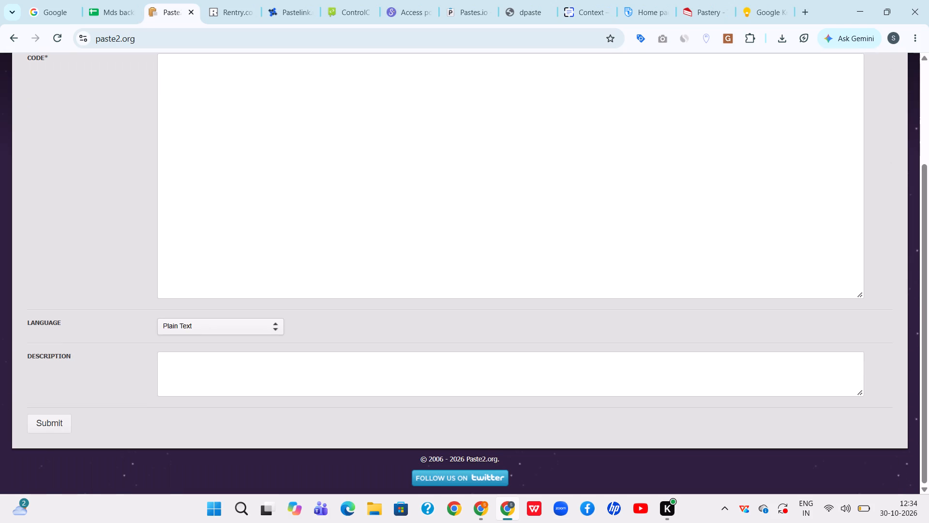
pyautogui.scroll(1, 217, 226)
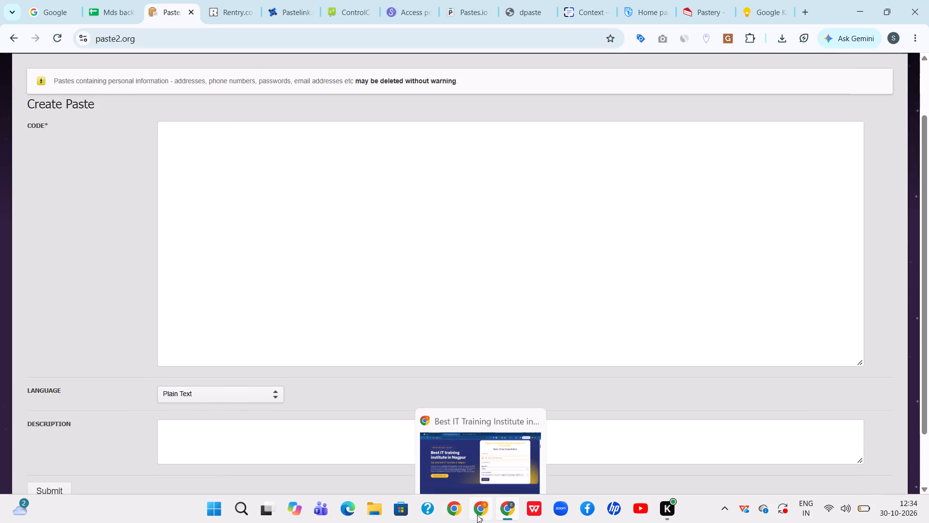
pyautogui.click(477, 515)
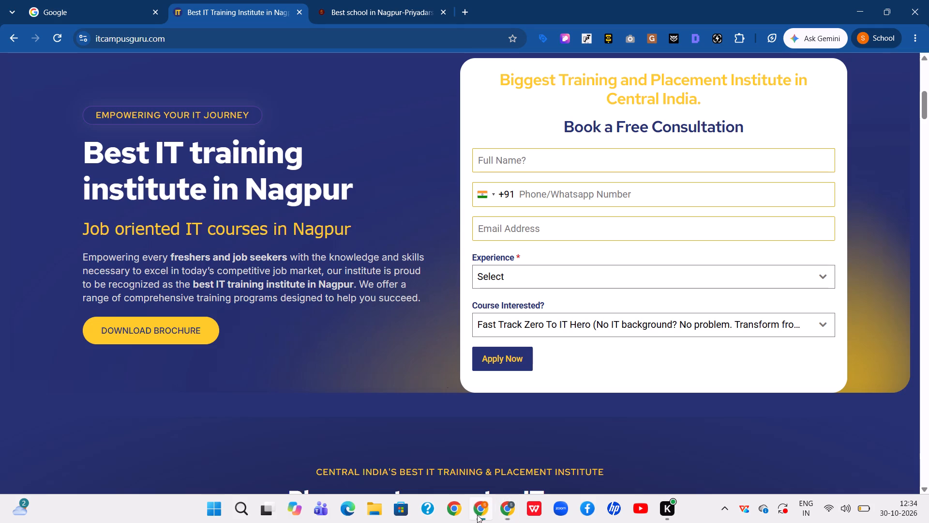
pyautogui.click(373, 0)
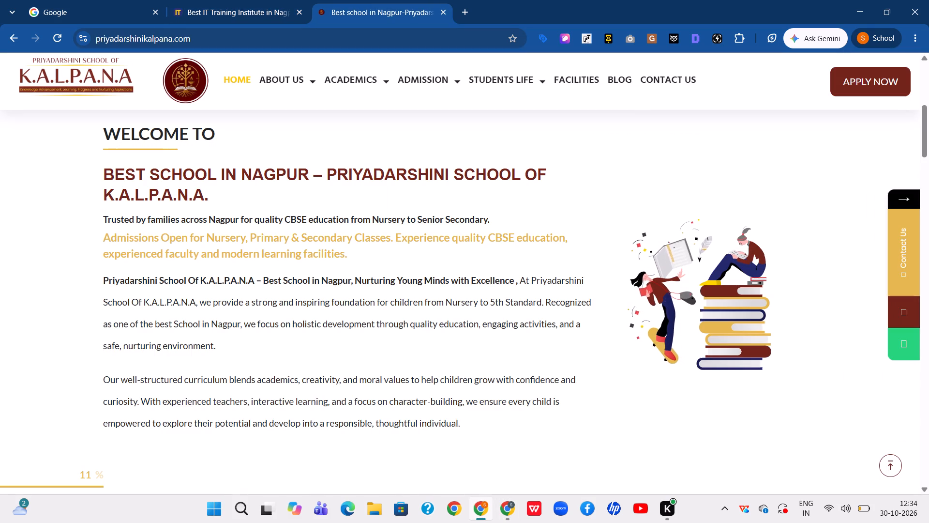
pyautogui.tripleClick(255, 180)
pyautogui.click(255, 180)
pyautogui.hotkey('ctrl', 'c')
pyautogui.click(255, 180)
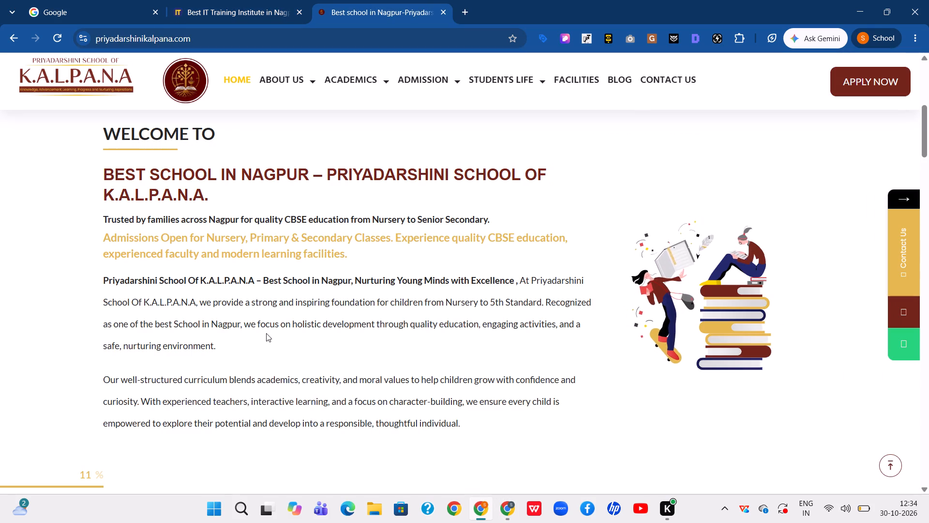
pyautogui.doubleClick(266, 333)
pyautogui.moveTo(266, 333); pyautogui.dragTo(283, 418)
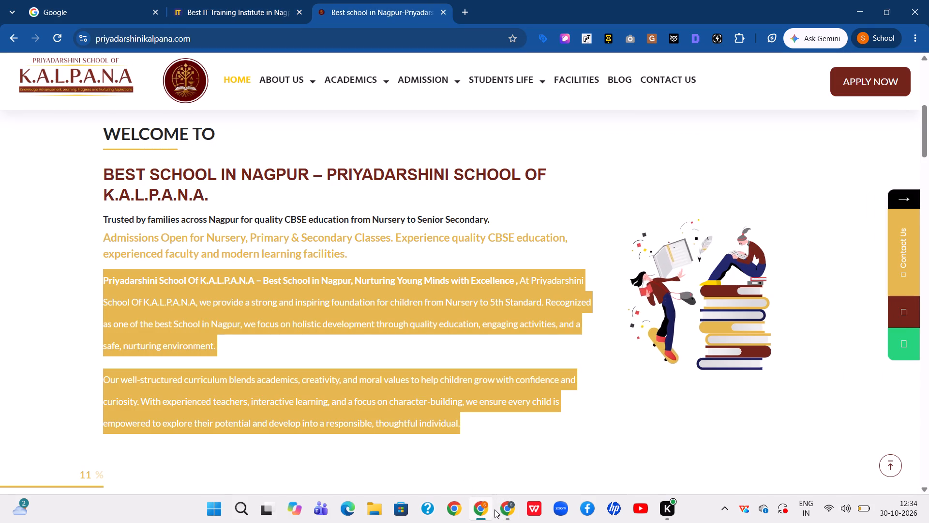
pyautogui.click(495, 510)
pyautogui.hotkey('ctrl', 'v')
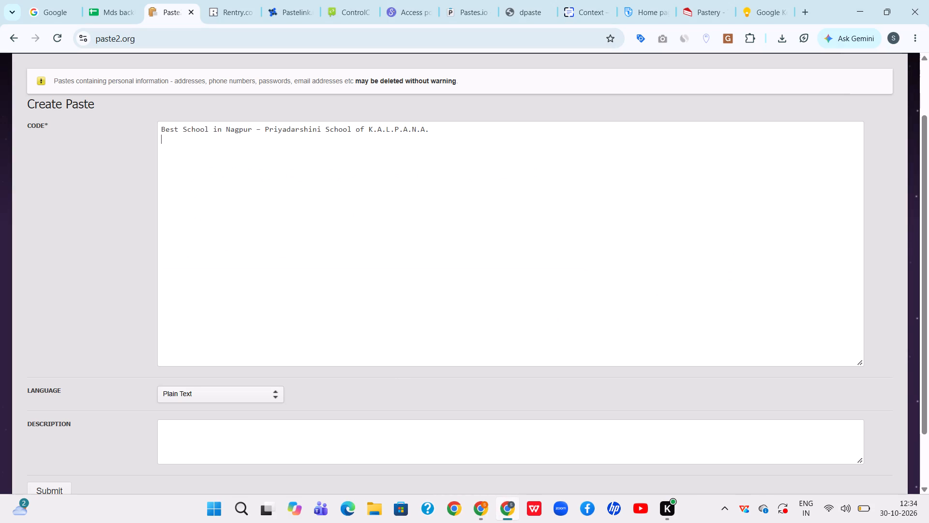
pyautogui.press('\\')
pyautogui.press('BackSpace')
pyautogui.press('Return')
# Copy the two selected welcome paragraphs on the school homepage and open the School Vision & Mission page.
pyautogui.click(479, 506)
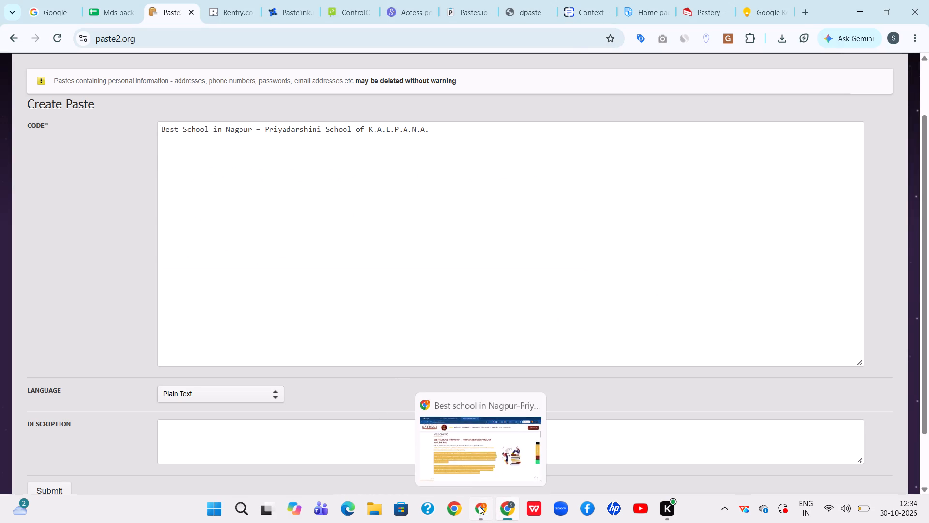
pyautogui.hotkey('ctrl', 'c')
pyautogui.click(399, 364)
pyautogui.press('pagedown')
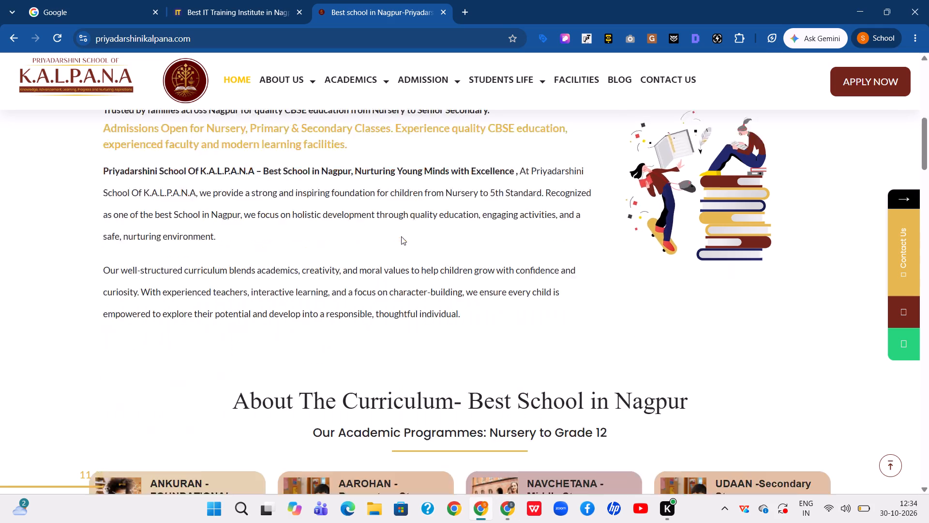
pyautogui.press('pagedown')
pyautogui.press('pagedown')
pyautogui.press('pageup')
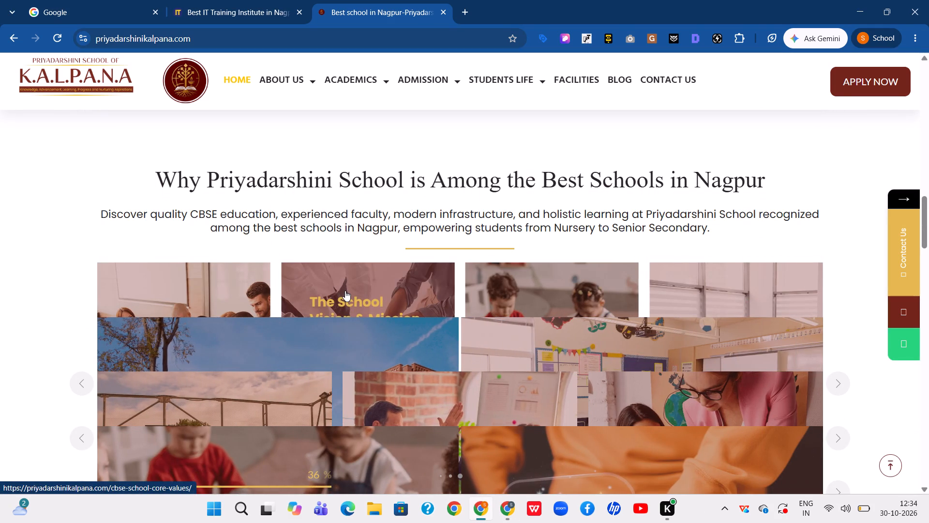
pyautogui.click(345, 291)
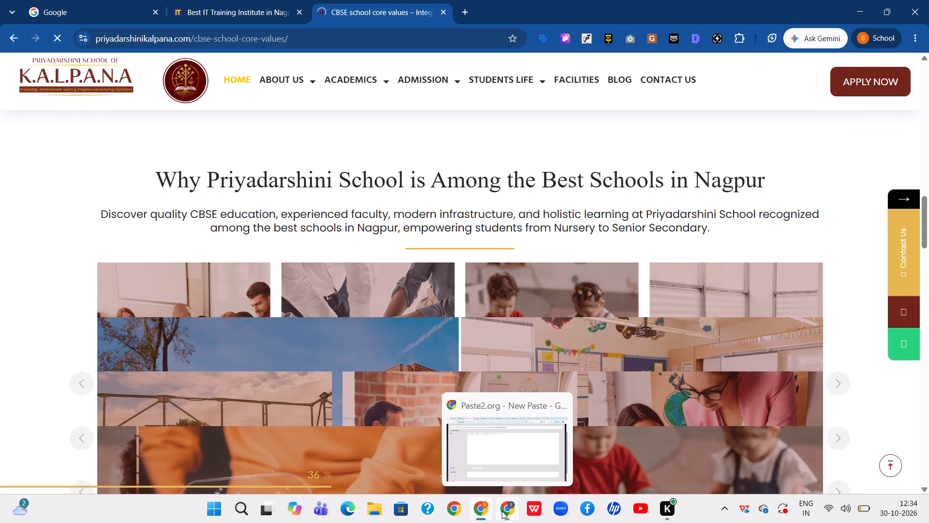
# Paste the copied welcome paragraphs below the heading in the paste's code and remove the trailing line breaks.
pyautogui.click(502, 511)
pyautogui.hotkey('ctrl', 'v')
pyautogui.press('BackSpace')
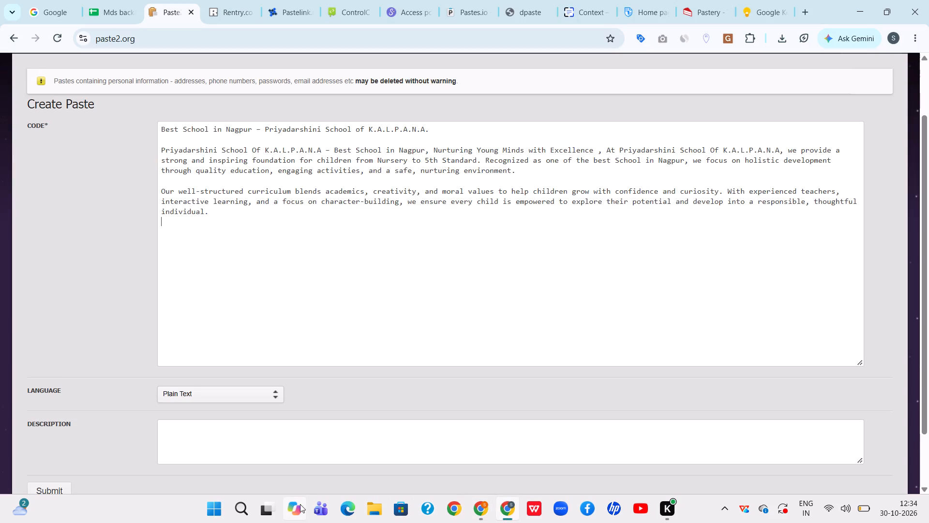
pyautogui.press('BackSpace')
# Fill the paste's description with the same copied welcome paragraphs.
pyautogui.click(415, 428)
pyautogui.hotkey('ctrl', 'v')
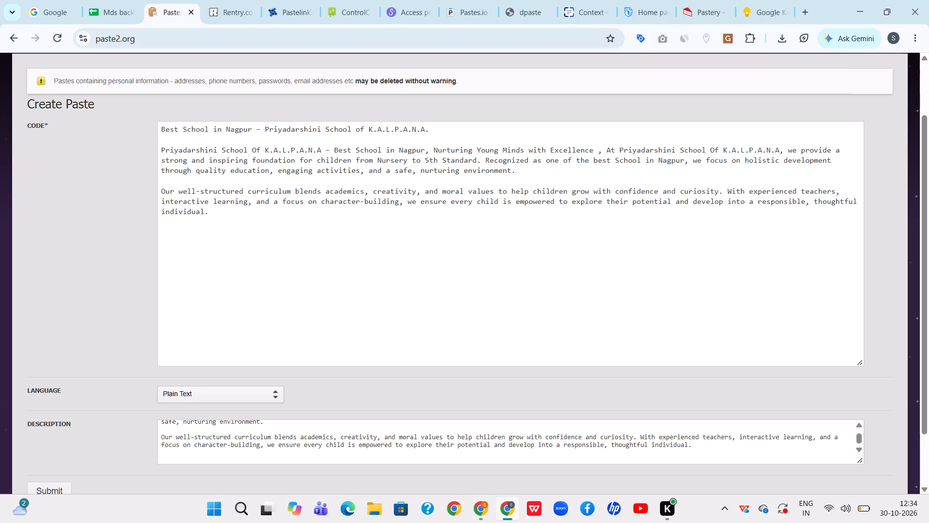
# Copy the school's core values page text from the "Core Values of Priyadarshini School" heading through the end of Our Mission.
pyautogui.click(483, 521)
pyautogui.doubleClick(315, 188)
pyautogui.moveTo(315, 188); pyautogui.dragTo(289, 152)
pyautogui.click(289, 152)
pyautogui.moveTo(289, 152); pyautogui.dragTo(231, 155)
pyautogui.tripleClick(231, 155)
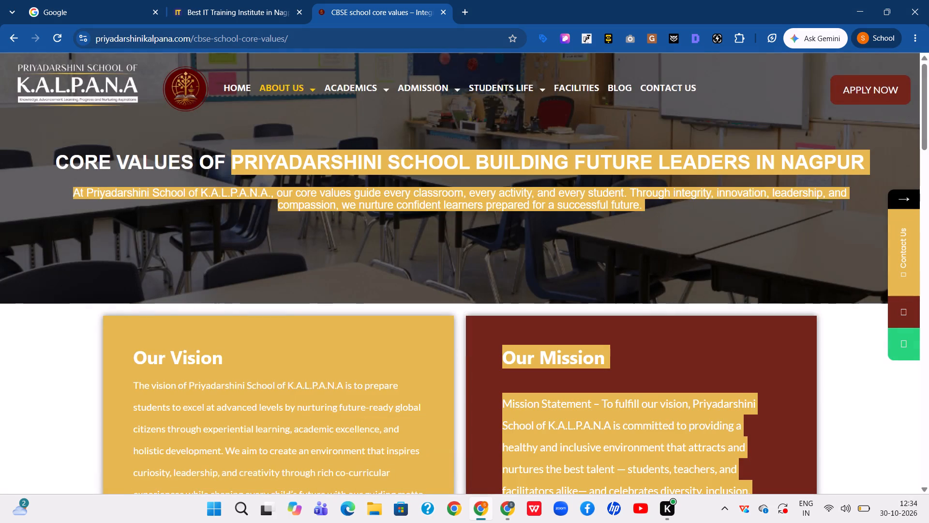
pyautogui.moveTo(231, 155); pyautogui.dragTo(263, 171)
pyautogui.press('pagedown')
pyautogui.press('pageup')
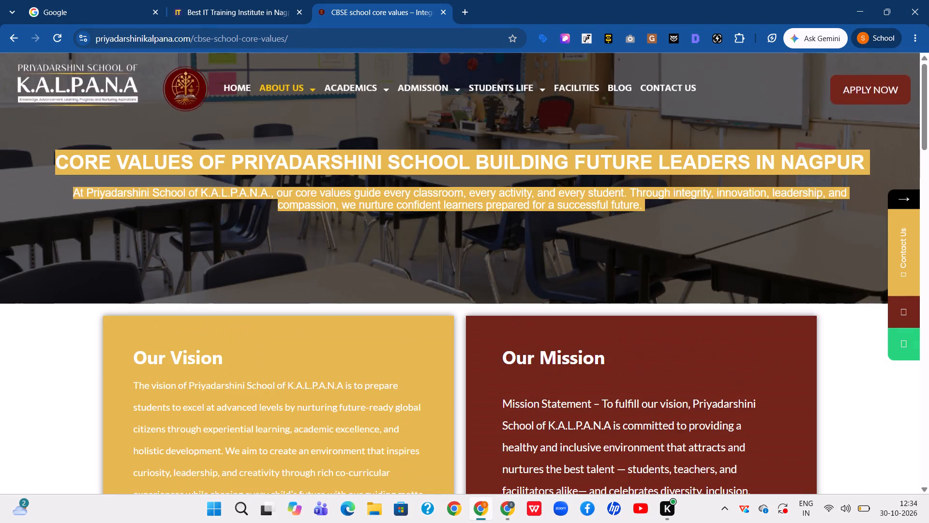
pyautogui.moveTo(263, 171); pyautogui.dragTo(480, 179)
pyautogui.press('pagedown')
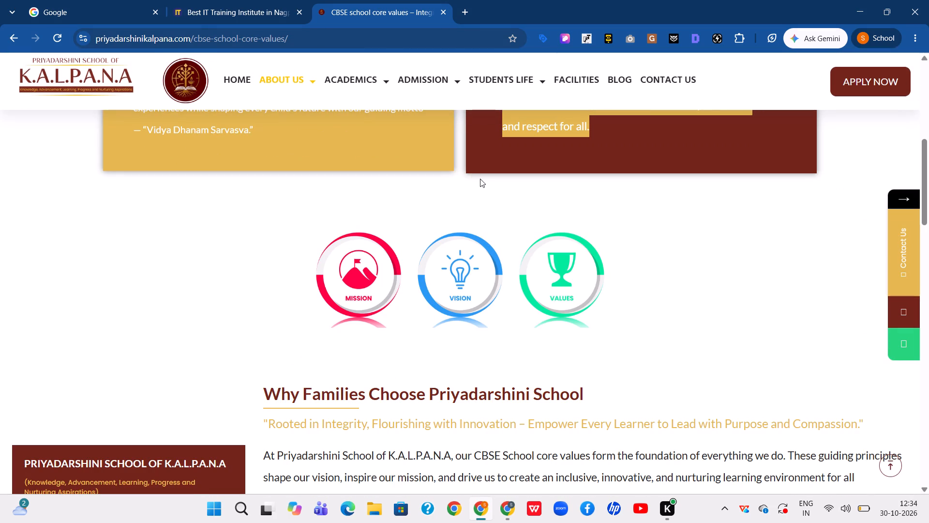
pyautogui.hotkey('ctrl', 'c')
# Select the core values page text from "Why Families Choose Priyadarshini School" through "Shaping a Better Tomorrow, One Value at a Time.".
pyautogui.tripleClick(281, 401)
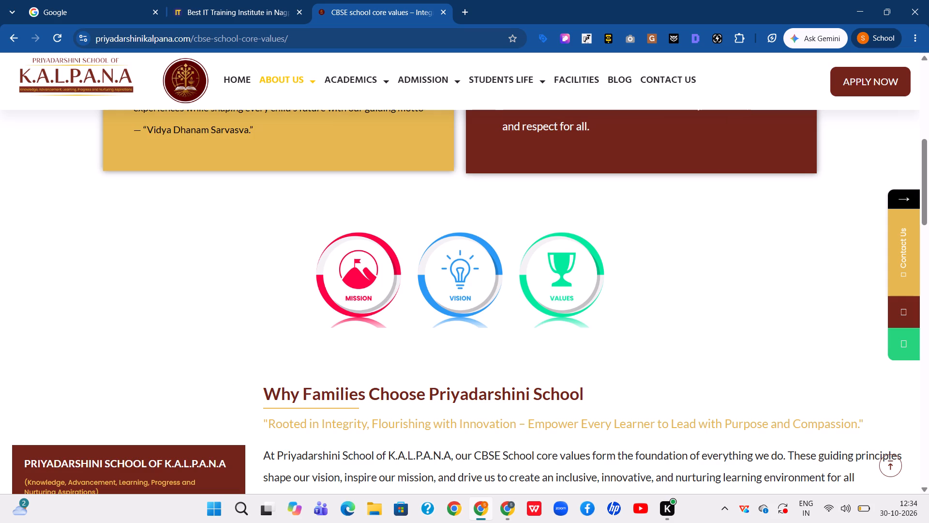
pyautogui.moveTo(281, 401); pyautogui.dragTo(280, 408)
pyautogui.press('pagedown')
pyautogui.press('pagedown')
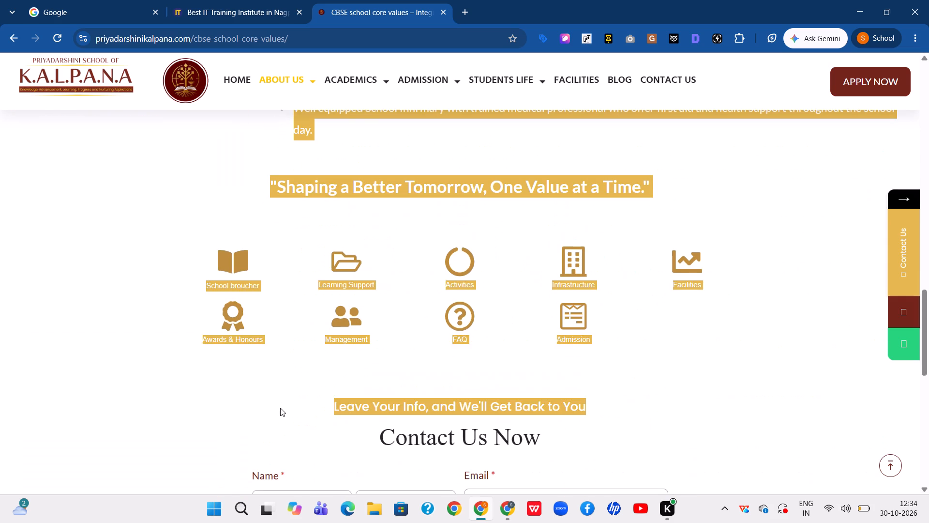
pyautogui.moveTo(280, 408); pyautogui.dragTo(260, 189)
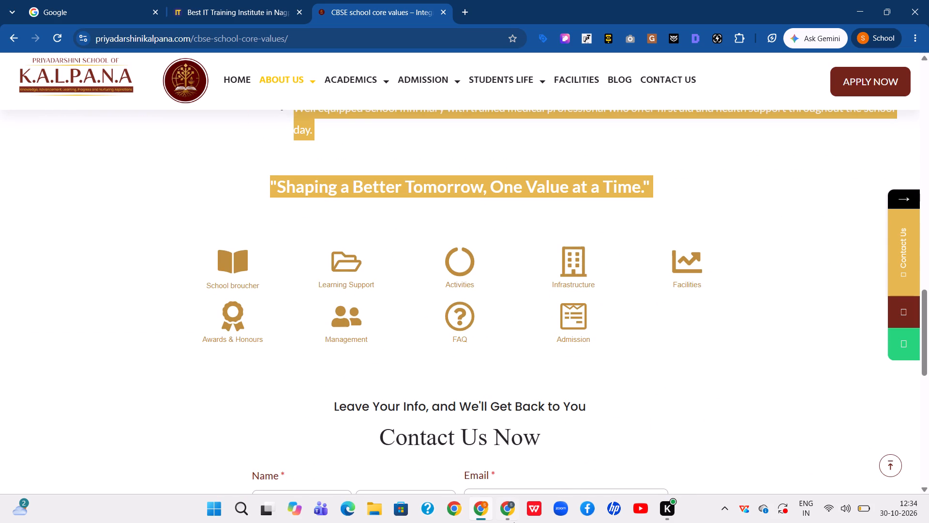
# Paste the previously copied core values, vision and mission text at the end of the Paste2.org description.
pyautogui.click(515, 522)
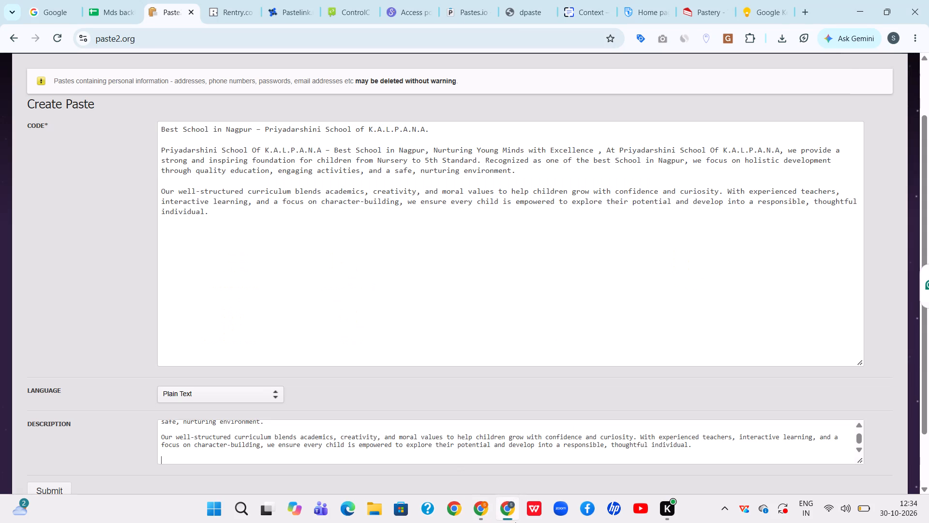
pyautogui.hotkey('ctrl', 'v')
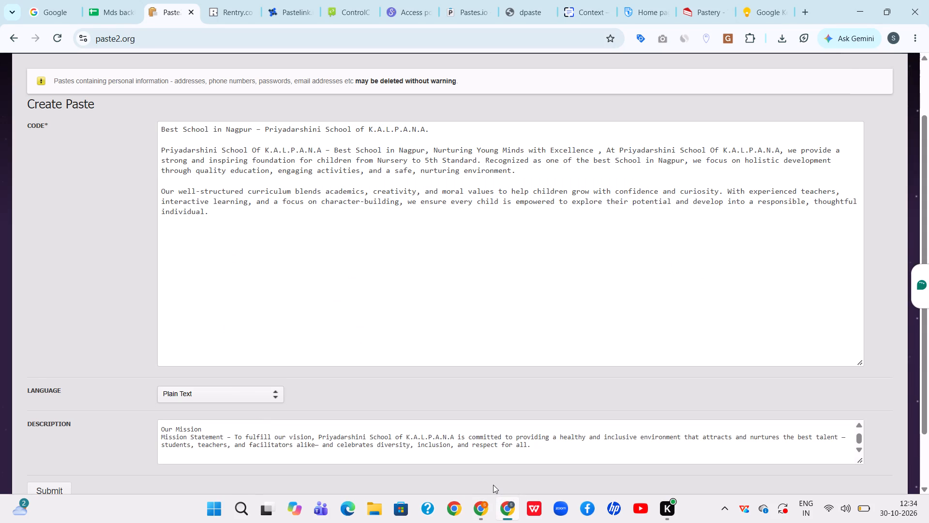
# Return to the school's core values page and copy the selected "Why Families Choose Priyadarshini School" section.
pyautogui.click(491, 508)
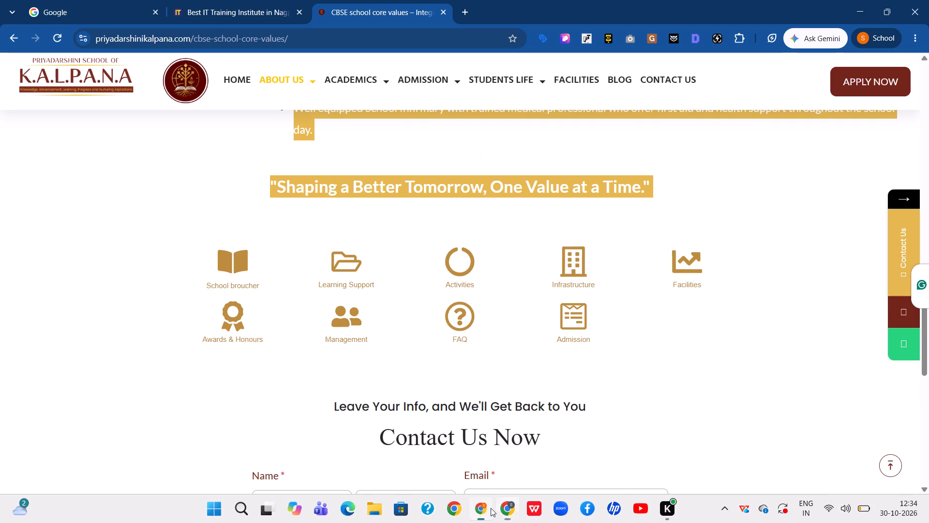
pyautogui.hotkey('ctrl', 'c')
# Return to the school website's homepage, go to its welcome section and select the page's web address.
pyautogui.click(402, 147)
pyautogui.press('pageup')
pyautogui.press('pageup')
pyautogui.press('pageup')
pyautogui.press('pageup')
pyautogui.press('pageup')
pyautogui.press('pageup')
pyautogui.press('pageup')
pyautogui.press('pageup')
pyautogui.press('pageup')
pyautogui.press('pageup')
pyautogui.press('pageup')
pyautogui.press('pageup')
pyautogui.press('pageup')
pyautogui.press('pageup')
pyautogui.press('pageup')
pyautogui.press('pageup')
pyautogui.press('pageup')
pyautogui.press('pageup')
pyautogui.press('pageup')
pyautogui.press('pageup')
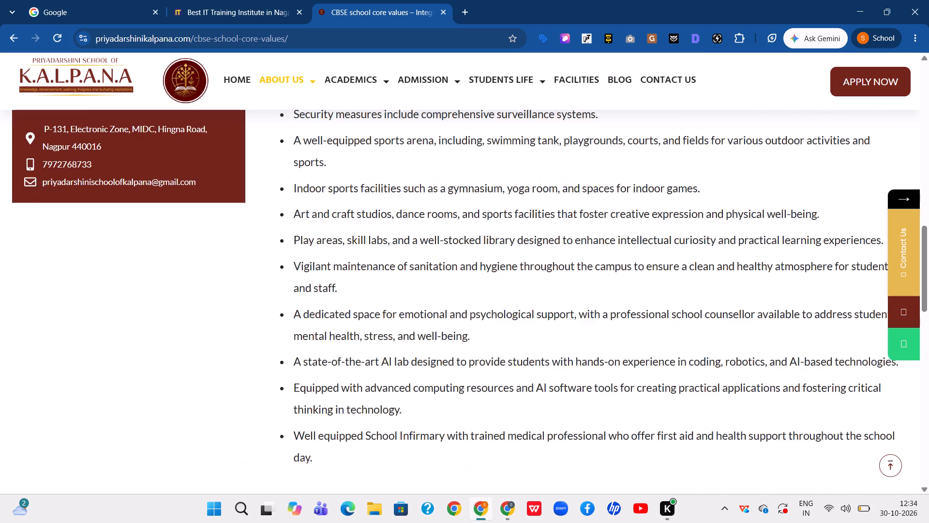
pyautogui.click(235, 92)
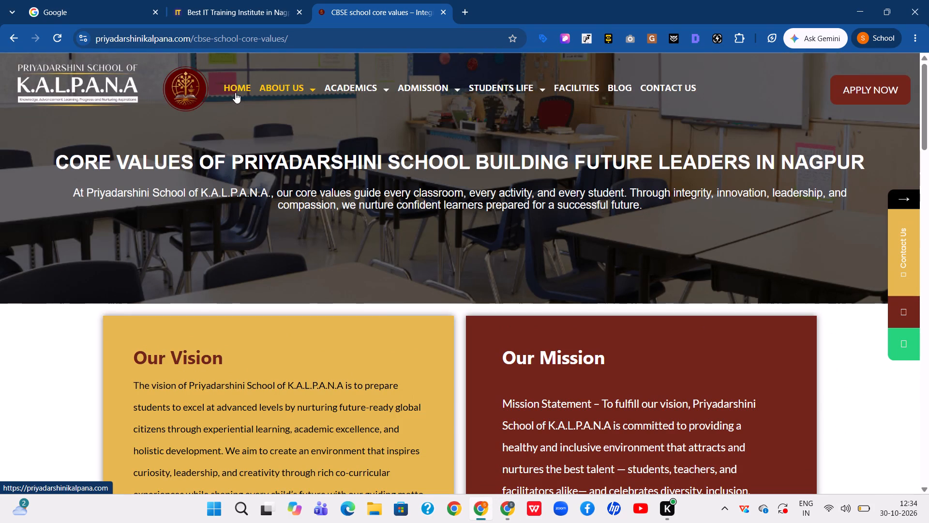
pyautogui.press('pagedown')
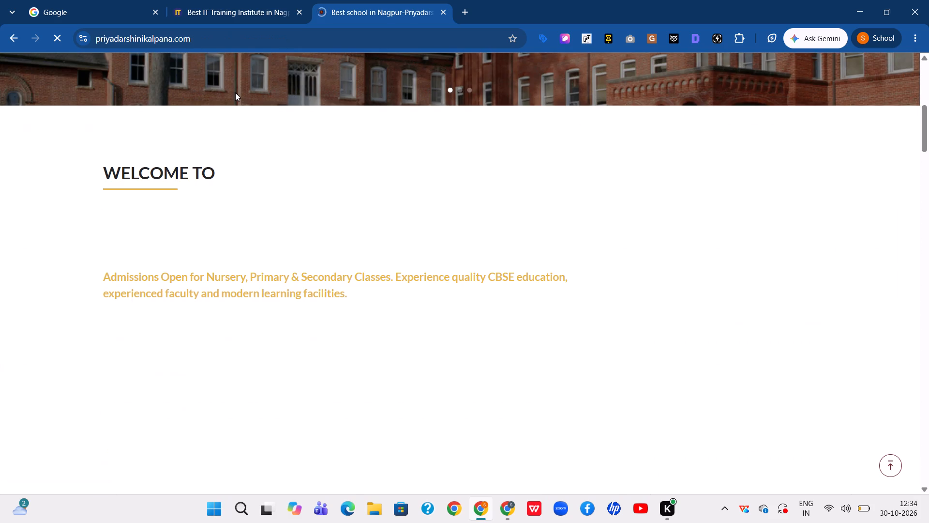
pyautogui.scroll(-2, 235, 92)
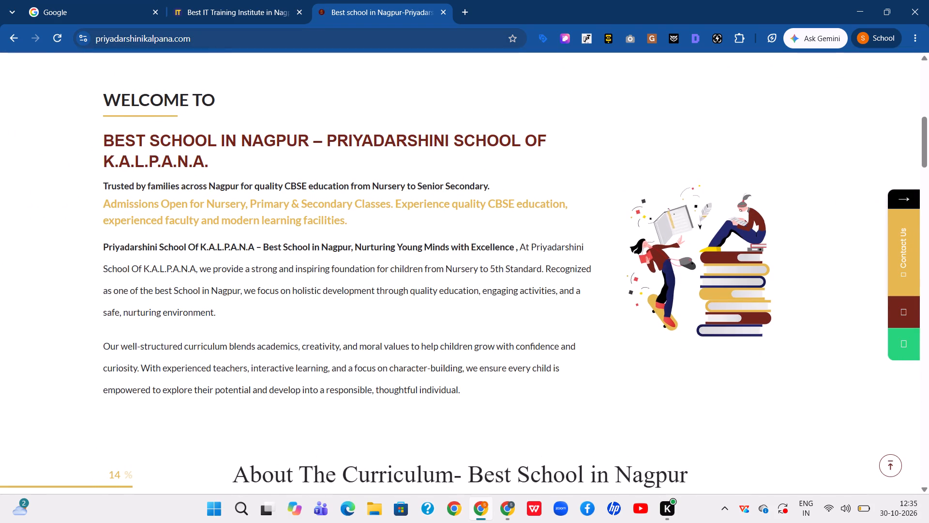
pyautogui.click(211, 40)
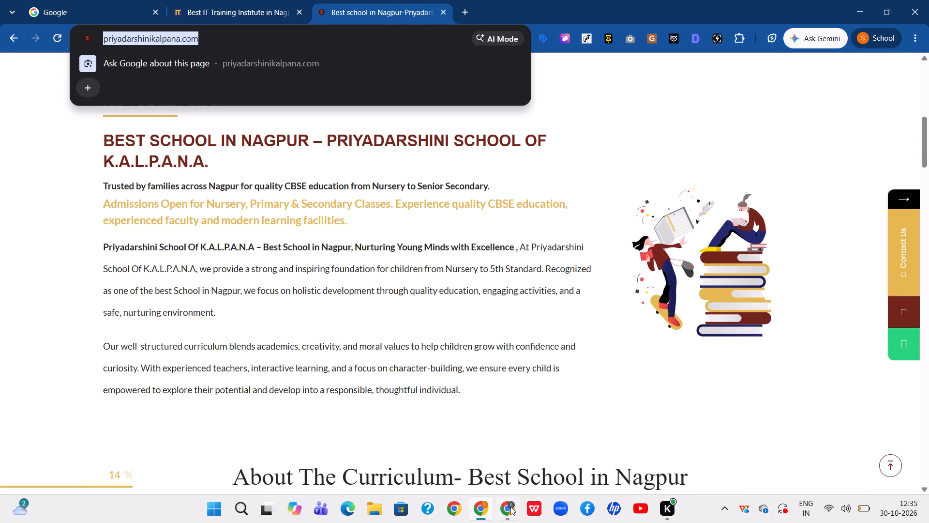
# Paste the copied "Why Families Choose Priyadarshini School" section at the end of the Paste2.org description and remove the trailing line break.
pyautogui.click(510, 516)
pyautogui.hotkey('ctrl', 'v')
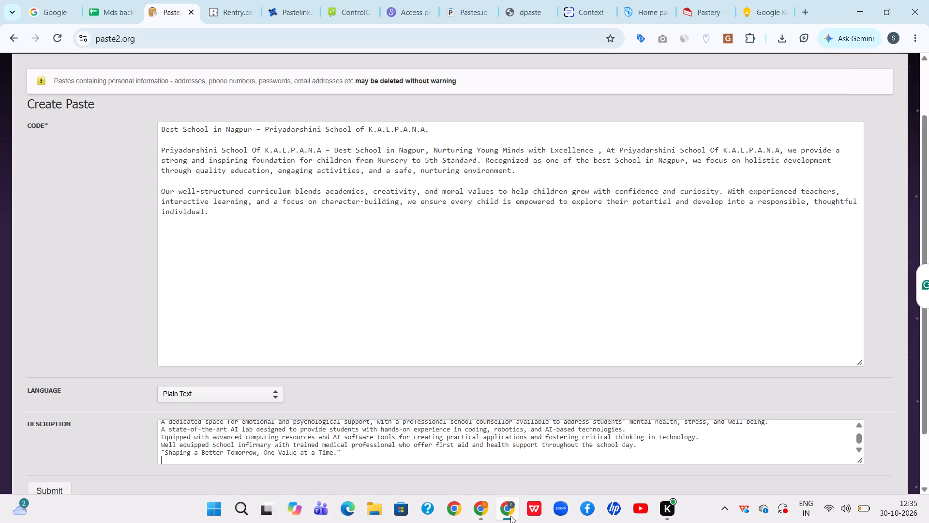
pyautogui.press('BackSpace')
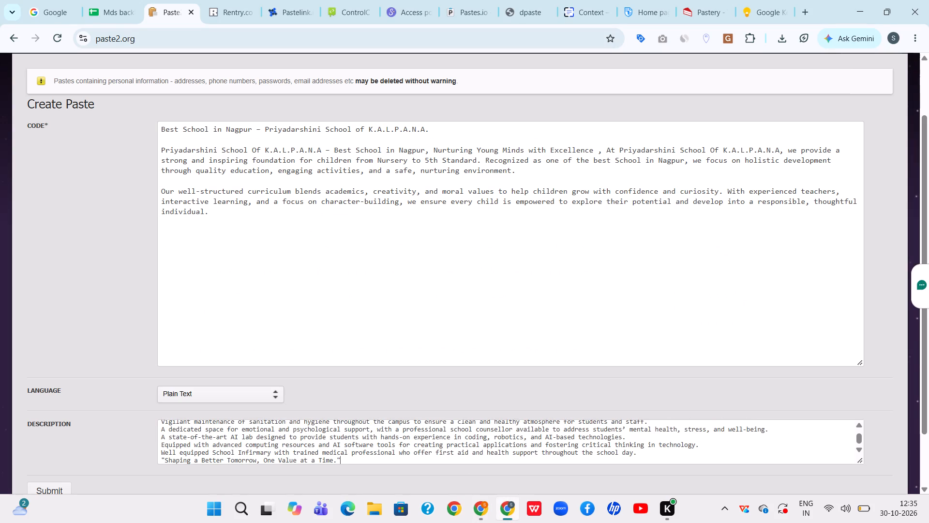
# Insert blank lines in the description after the school infirmary, advanced computing, AI lab and emotional support items.
pyautogui.click(673, 452)
pyautogui.press('Return')
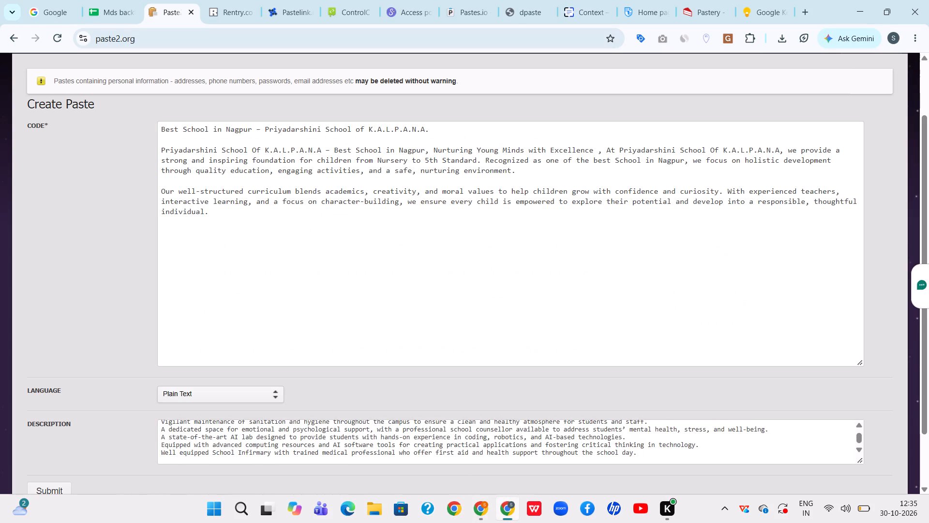
pyautogui.click(720, 446)
pyautogui.press('Return')
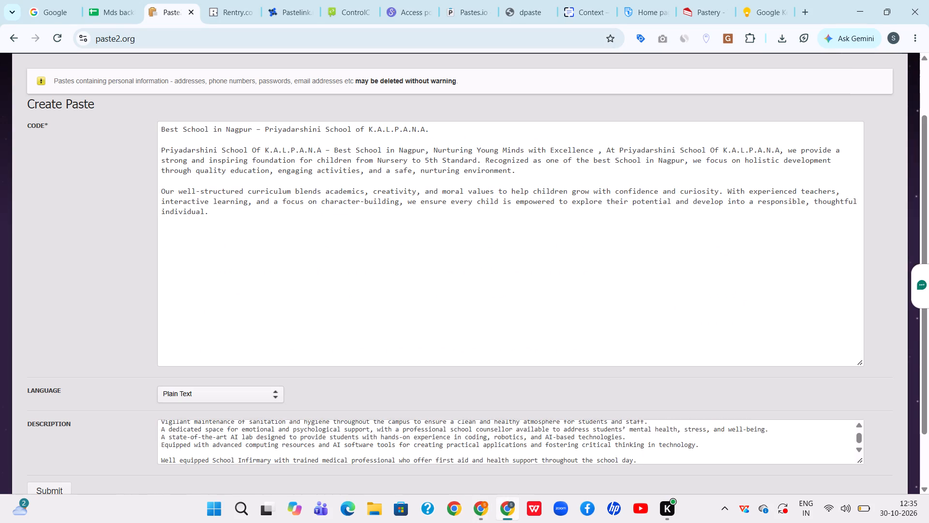
pyautogui.click(712, 440)
pyautogui.press('Return')
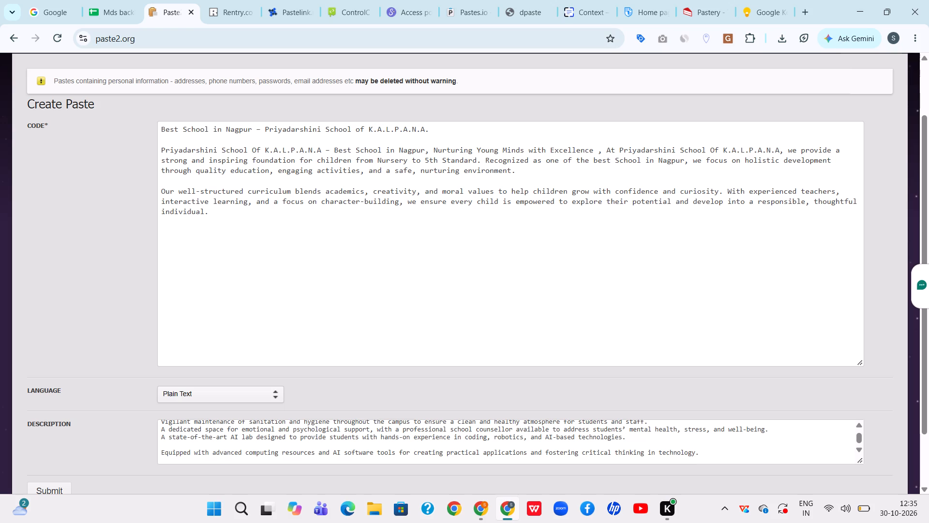
pyautogui.click(780, 428)
pyautogui.press('Return')
# Insert blank lines in the description after the sanitation, play areas, art and craft studios, and indoor sports items.
pyautogui.scroll(1, 780, 428)
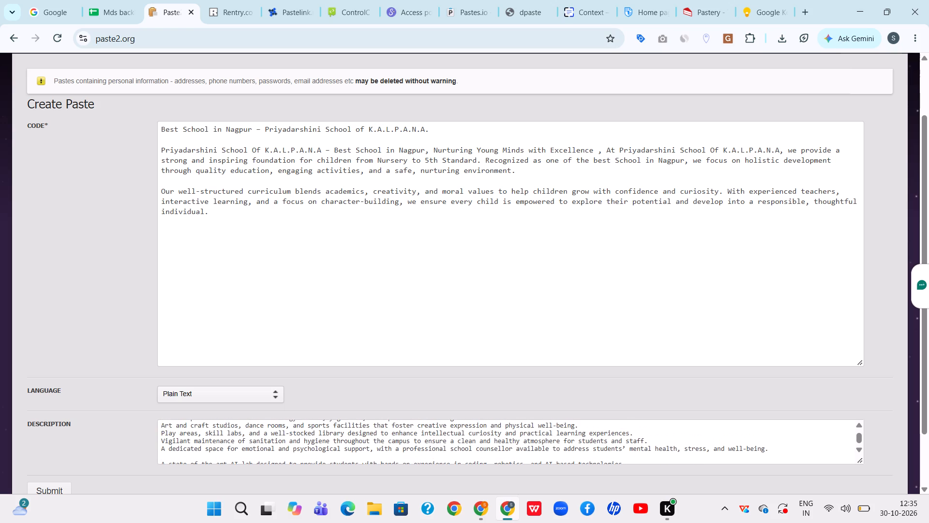
pyautogui.scroll(1, 780, 428)
pyautogui.click(780, 428)
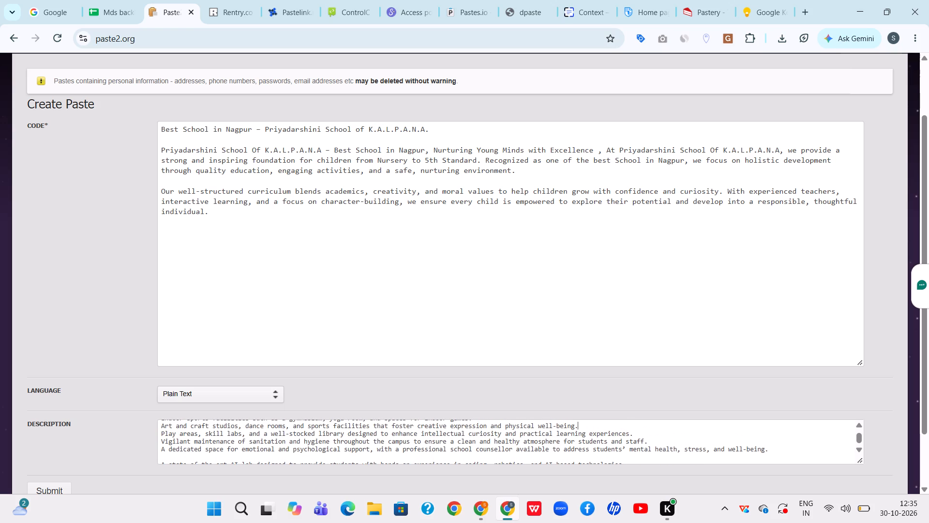
pyautogui.click(683, 437)
pyautogui.press('Return')
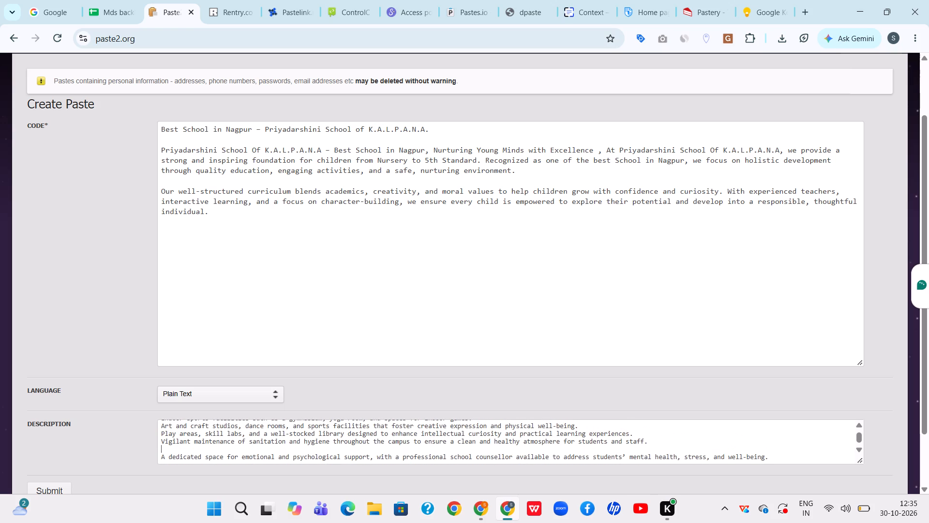
pyautogui.click(634, 436)
pyautogui.press('Return')
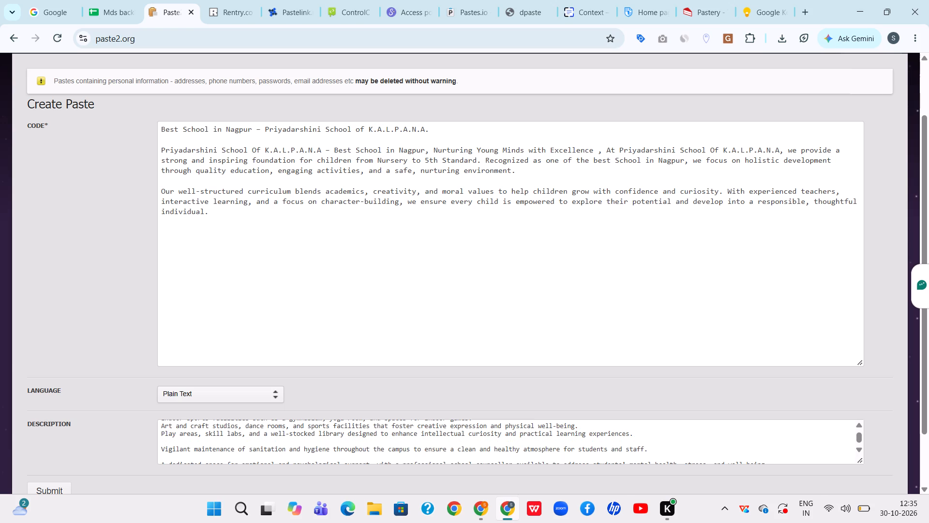
pyautogui.scroll(1, 634, 436)
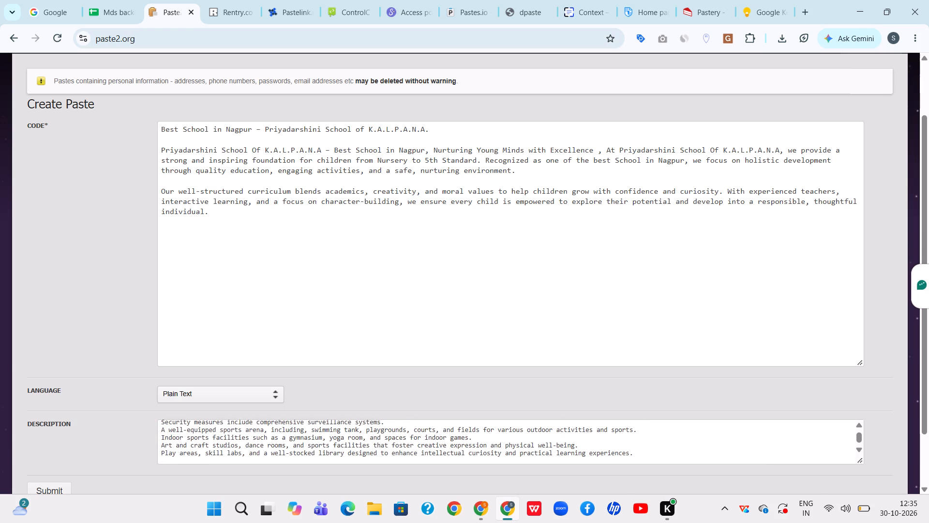
pyautogui.click(608, 445)
pyautogui.press('Return')
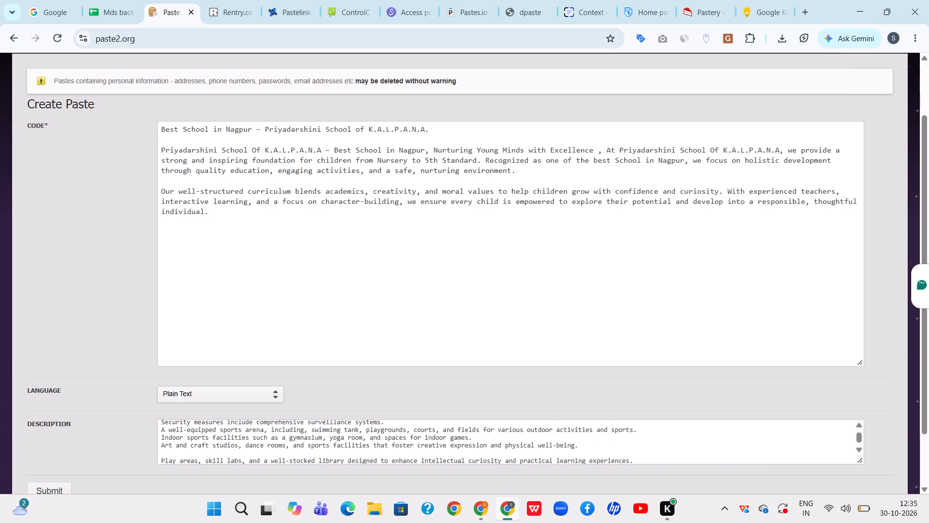
pyautogui.click(594, 437)
pyautogui.press('Return')
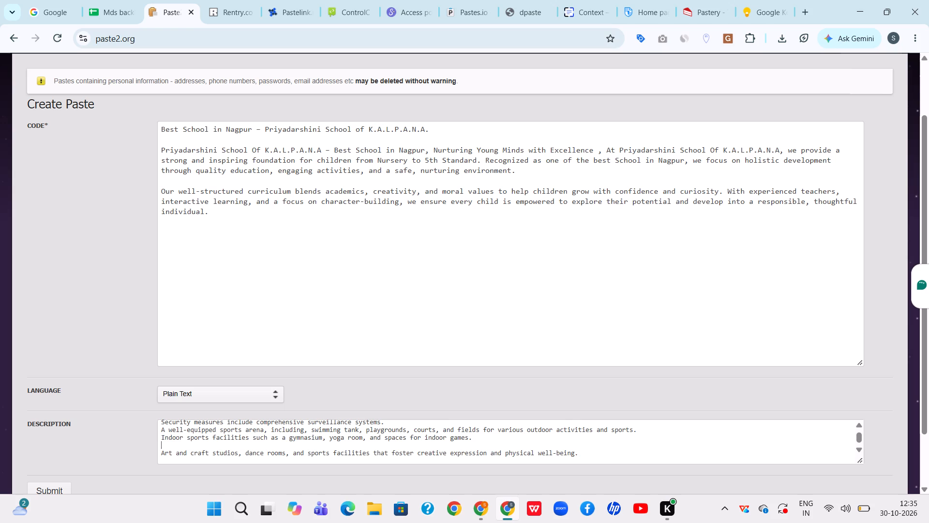
# Insert blank lines in the description after the sports arena, security measures and school infrastructure items.
pyautogui.click(651, 429)
pyautogui.press('Return')
pyautogui.scroll(1, 651, 429)
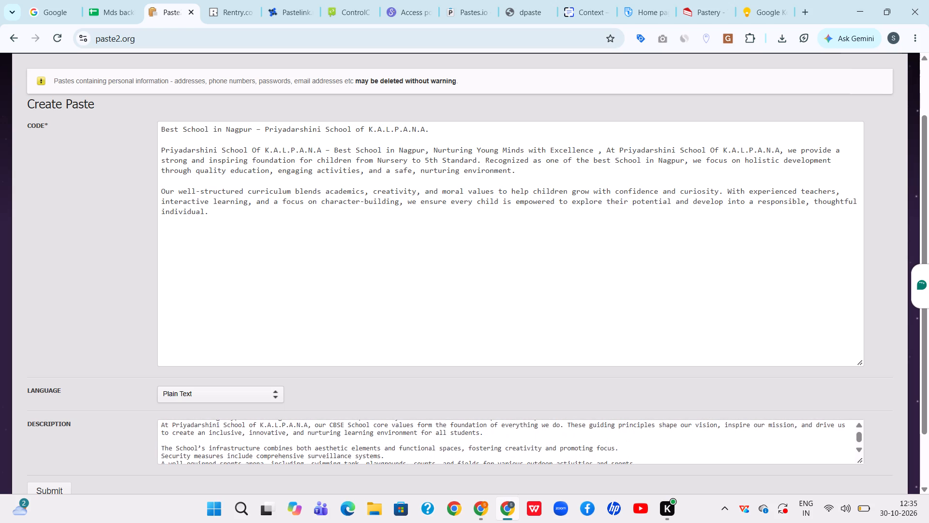
pyautogui.scroll(-1, 601, 448)
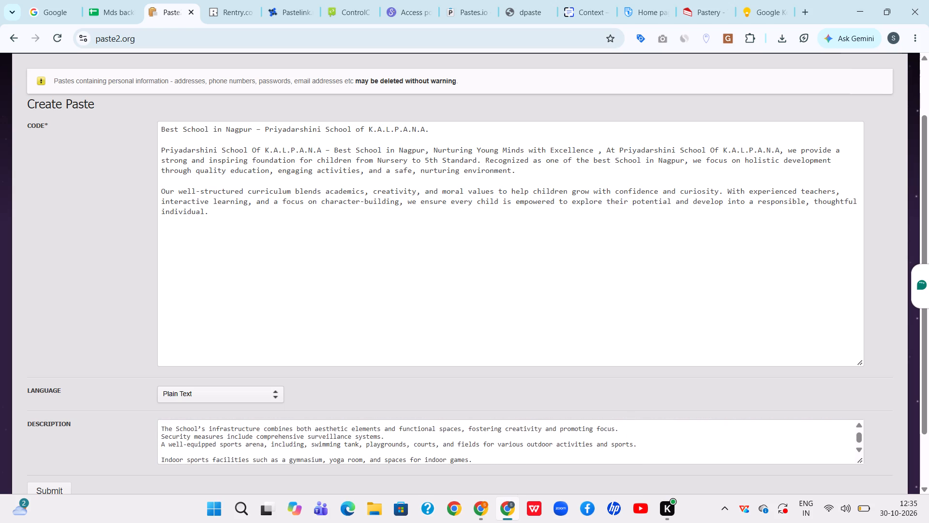
pyautogui.click(544, 435)
pyautogui.press('Return')
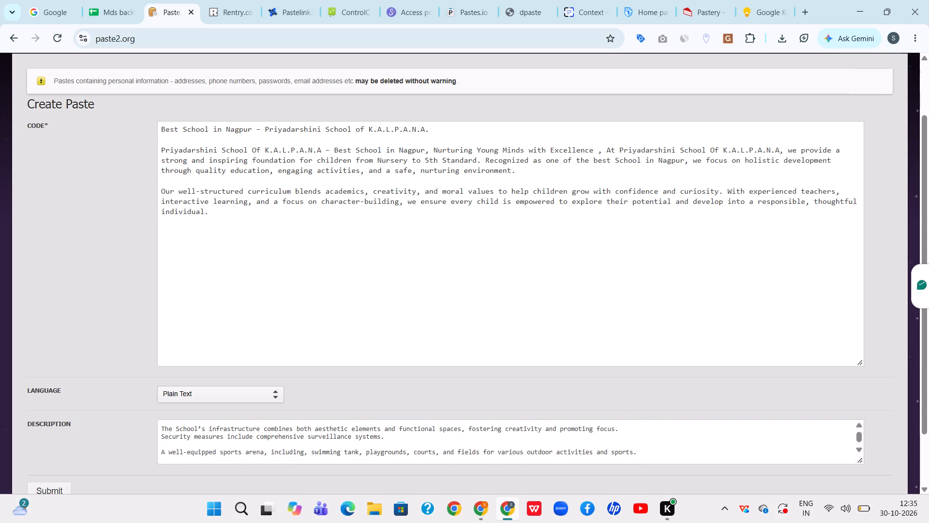
pyautogui.click(639, 429)
pyautogui.press('Return')
# Insert a blank line in the description after the "Rooted in Integrity, Flourishing with Innovation" quote.
pyautogui.scroll(1, 639, 429)
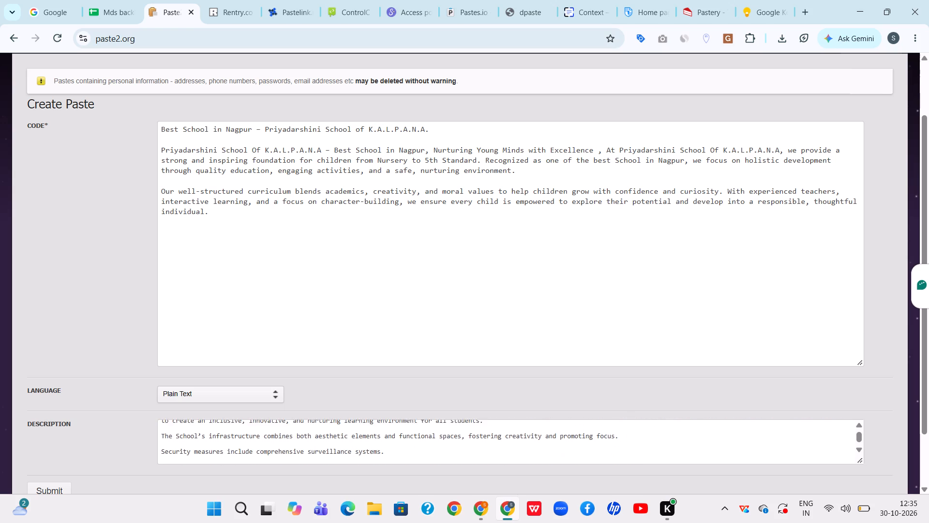
pyautogui.scroll(1, 639, 429)
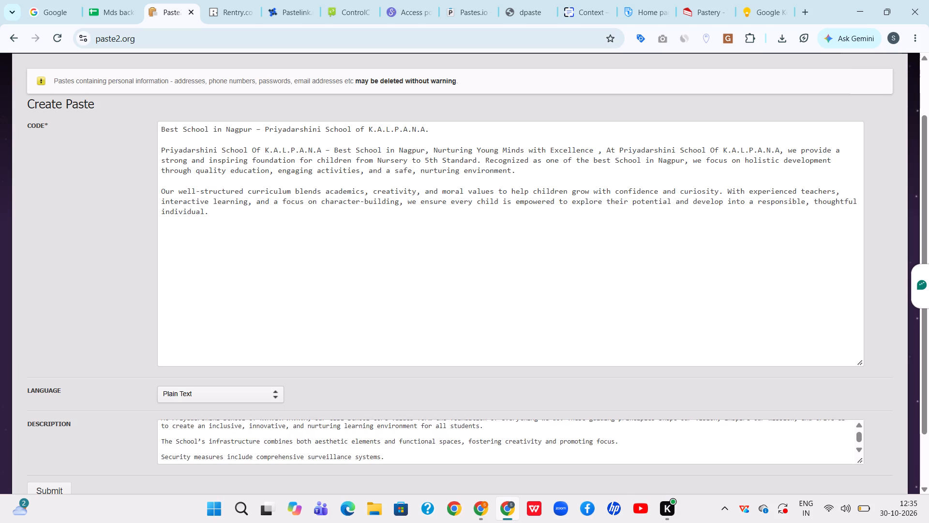
pyautogui.scroll(1, 639, 429)
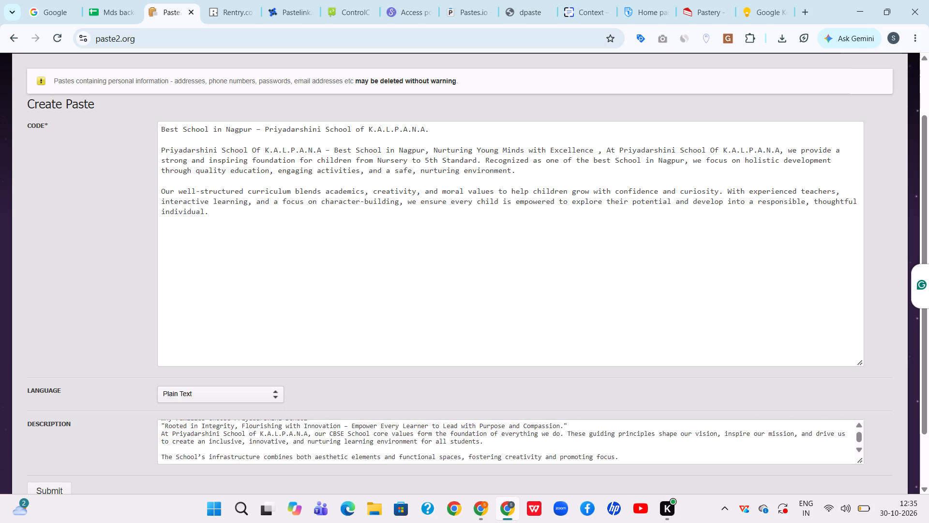
pyautogui.scroll(1, 639, 429)
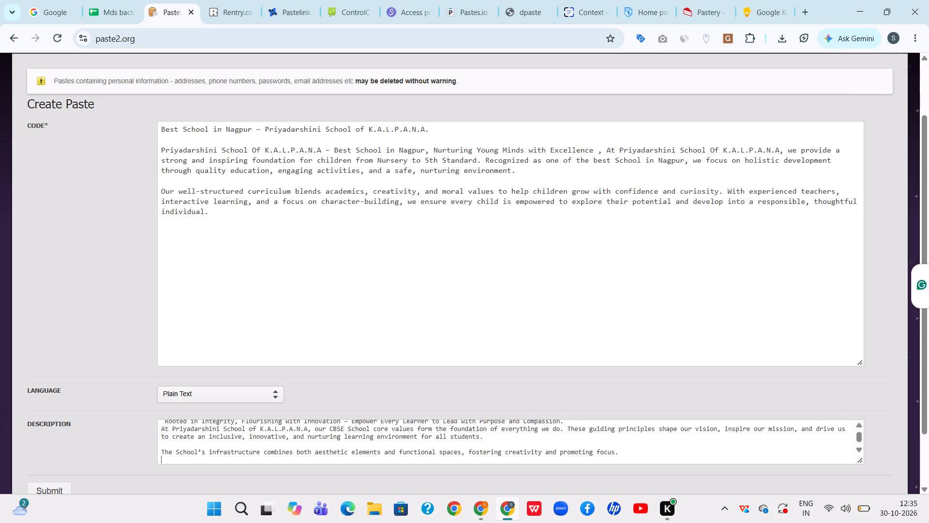
pyautogui.scroll(1, 527, 440)
pyautogui.click(575, 429)
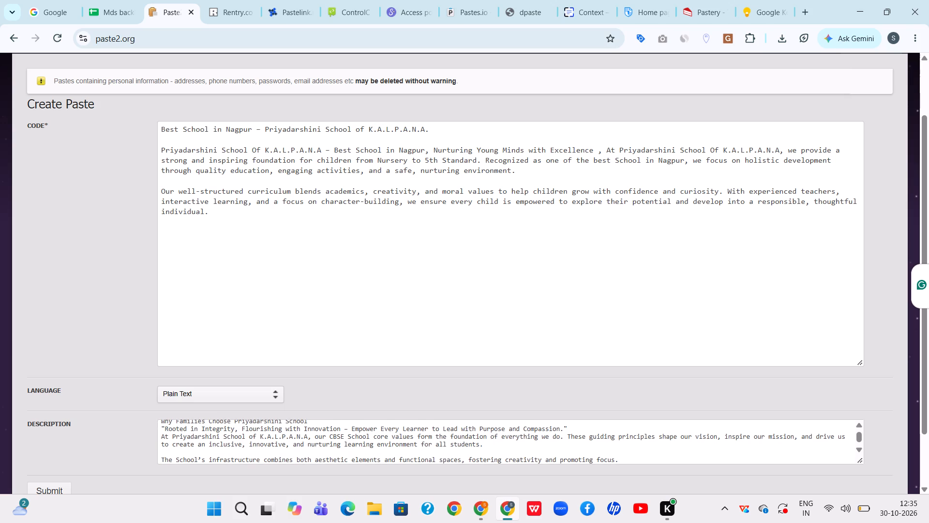
pyautogui.press('Return')
# Insert a blank line in the description between the "Vidya Dhanam Sarvasva" motto and the "Our Mission" heading.
pyautogui.scroll(1, 575, 429)
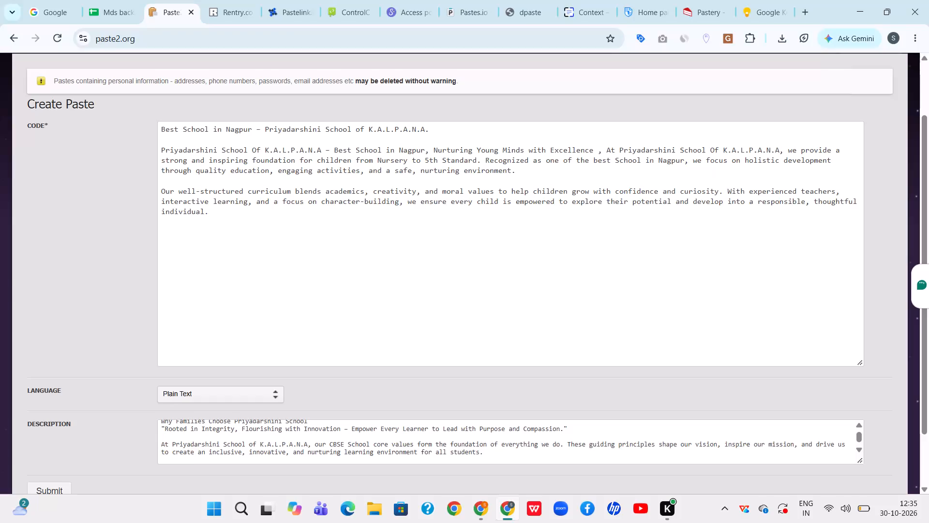
pyautogui.scroll(1, 575, 429)
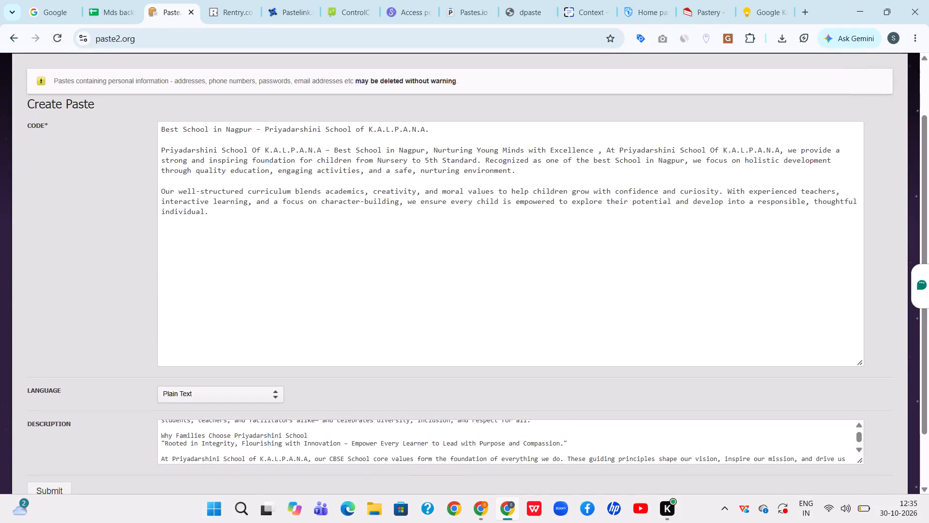
pyautogui.click(399, 434)
pyautogui.press('Return')
pyautogui.scroll(-2, 399, 434)
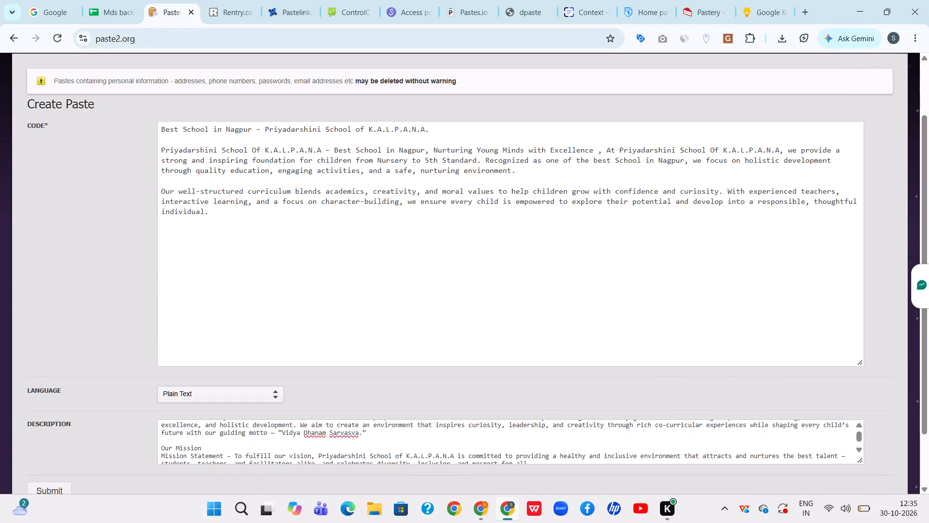
pyautogui.scroll(-4, 399, 434)
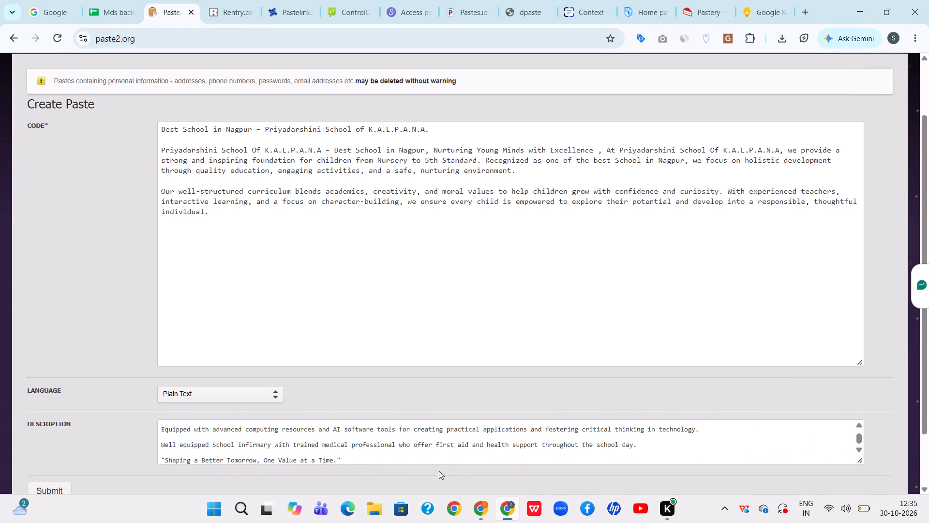
pyautogui.click(394, 459)
pyautogui.press('Return')
pyautogui.press('Return')
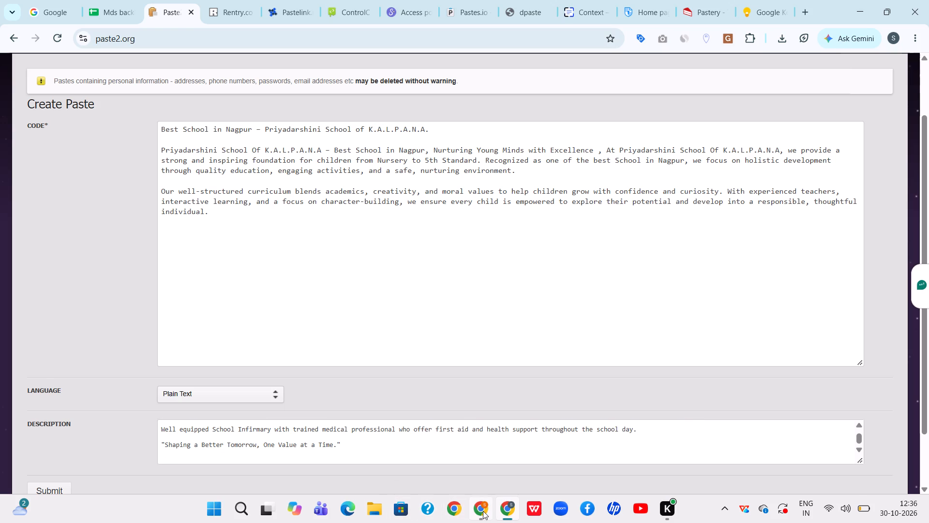
pyautogui.click(483, 512)
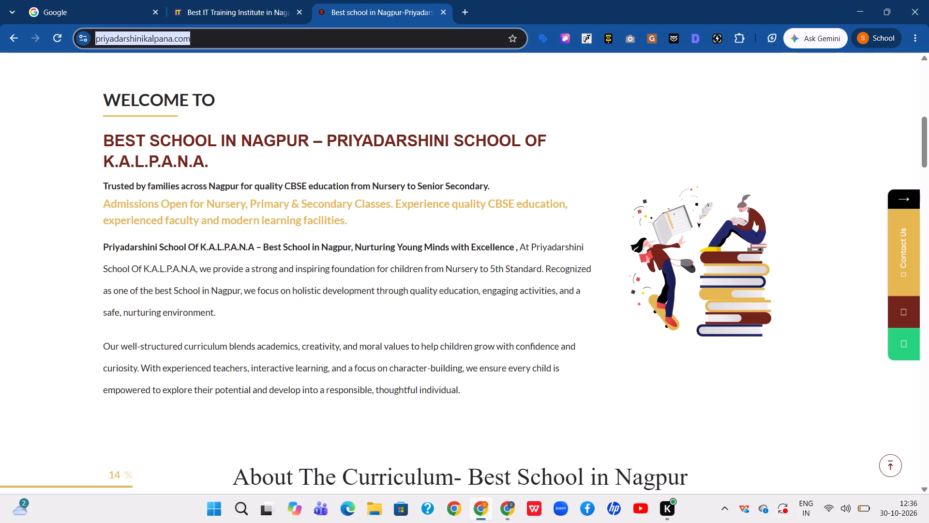
pyautogui.hotkey('ctrl', 'c')
pyautogui.click(401, 363)
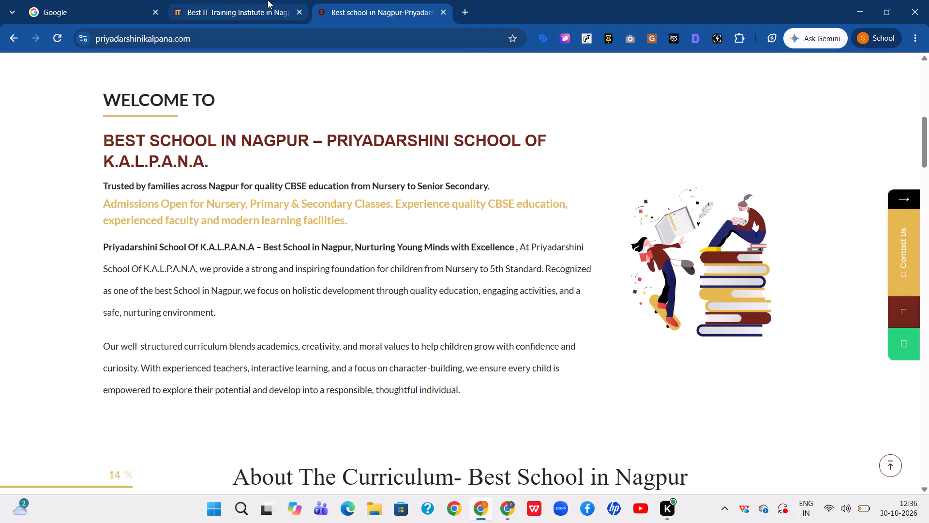
pyautogui.click(268, 0)
pyautogui.click(496, 503)
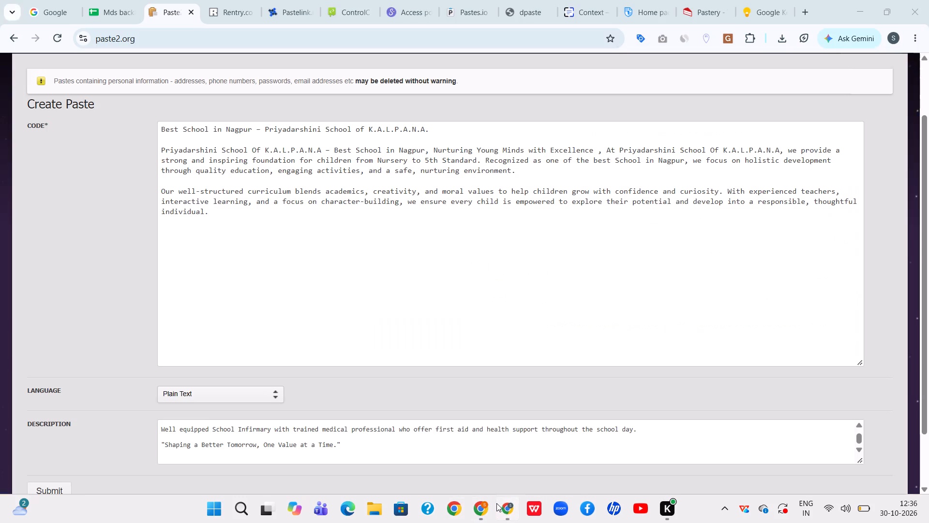
pyautogui.hotkey('ctrl', 'v')
pyautogui.press('Return')
pyautogui.press('Return')
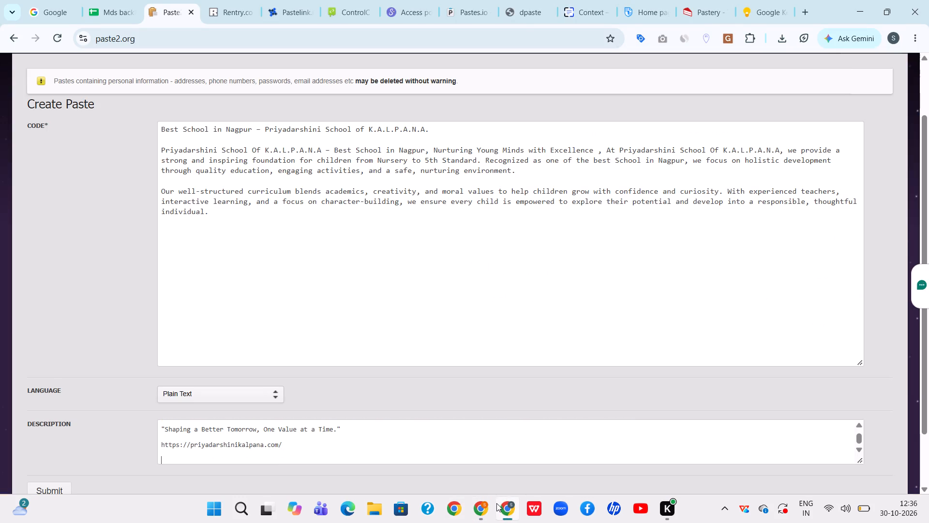
# Copy the hashtags from the "Keyword for School" note in Google Keep and paste them at the end of the Paste2.org description.
pyautogui.click(776, 0)
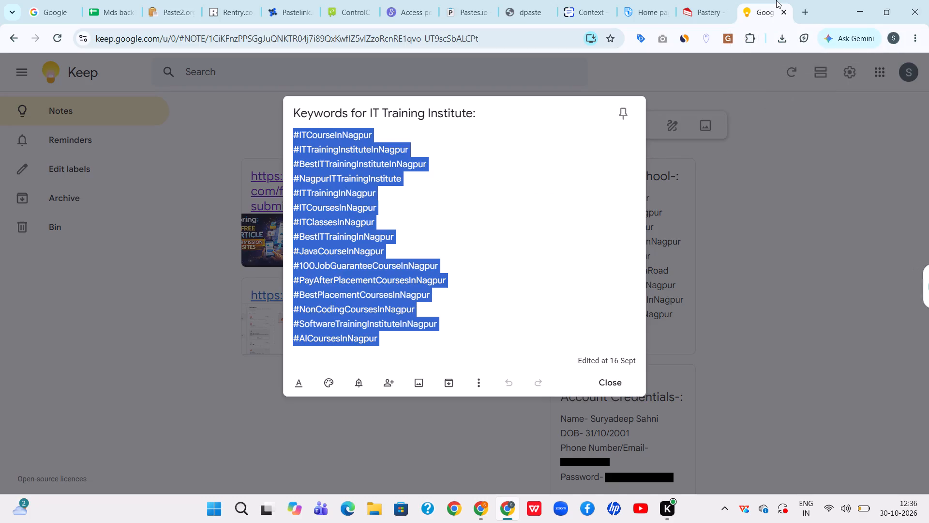
pyautogui.click(838, 290)
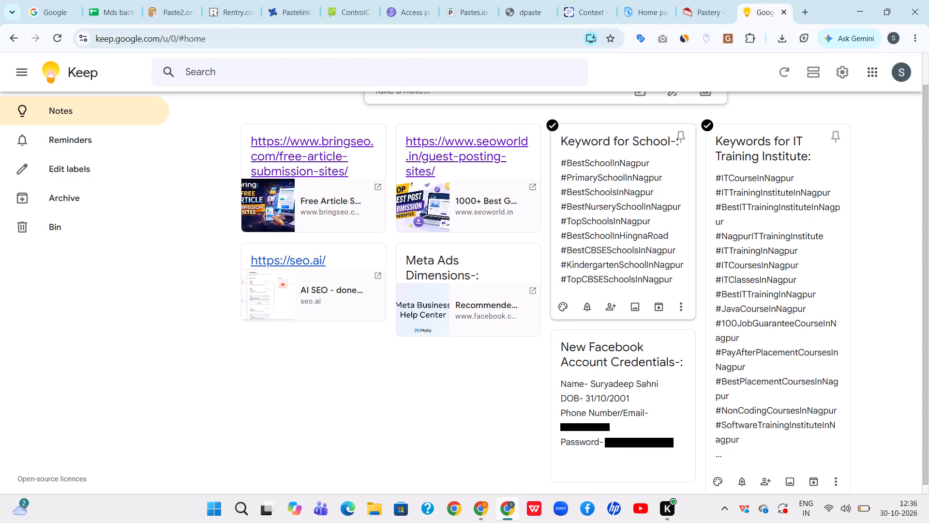
pyautogui.click(621, 226)
pyautogui.hotkey('ctrl', 'a')
pyautogui.hotkey('ctrl', 'c')
pyautogui.click(815, 315)
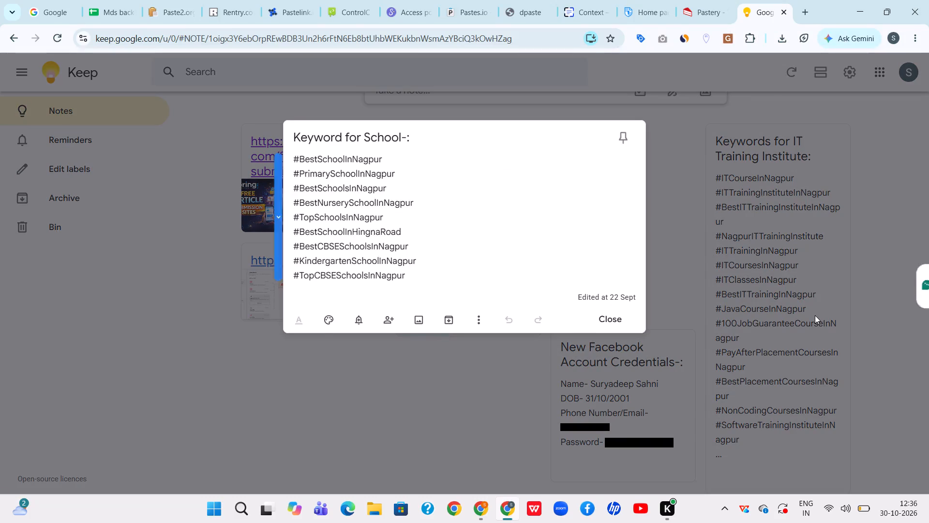
pyautogui.click(815, 315)
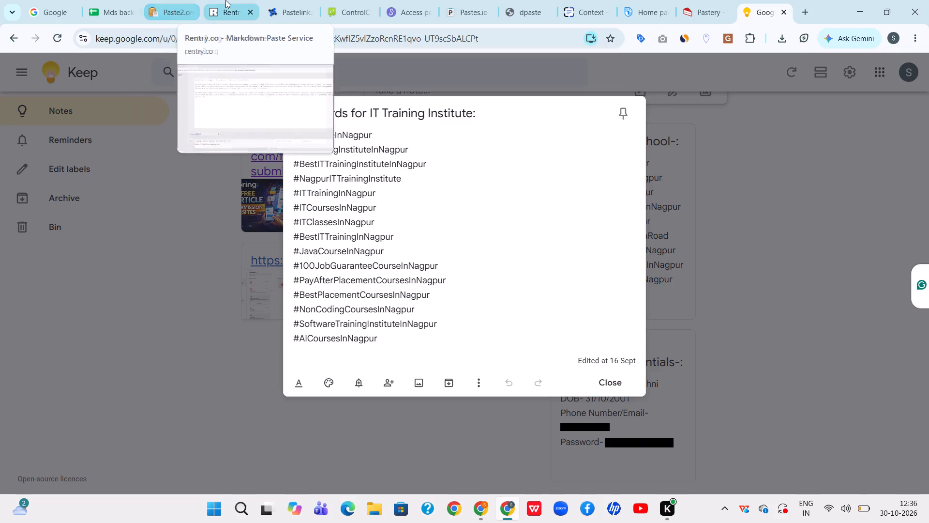
pyautogui.click(168, 0)
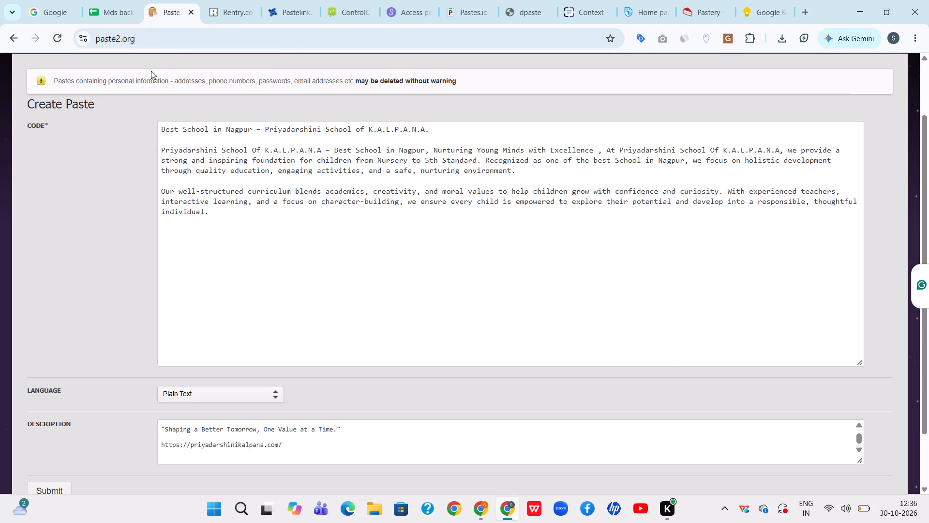
pyautogui.hotkey('ctrl', 'v')
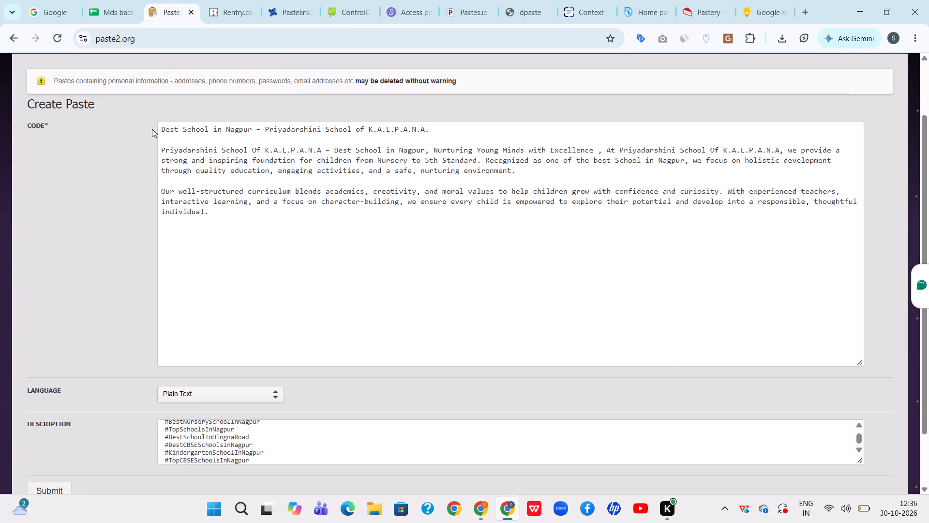
# Submit the school paste and review the published description through to the hashtags.
pyautogui.click(101, 279)
pyautogui.scroll(-5, 101, 279)
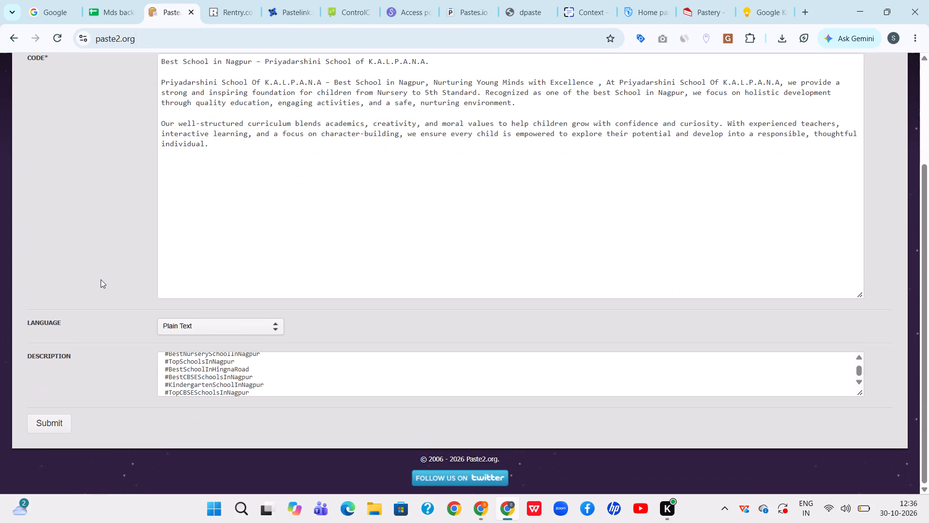
pyautogui.click(56, 420)
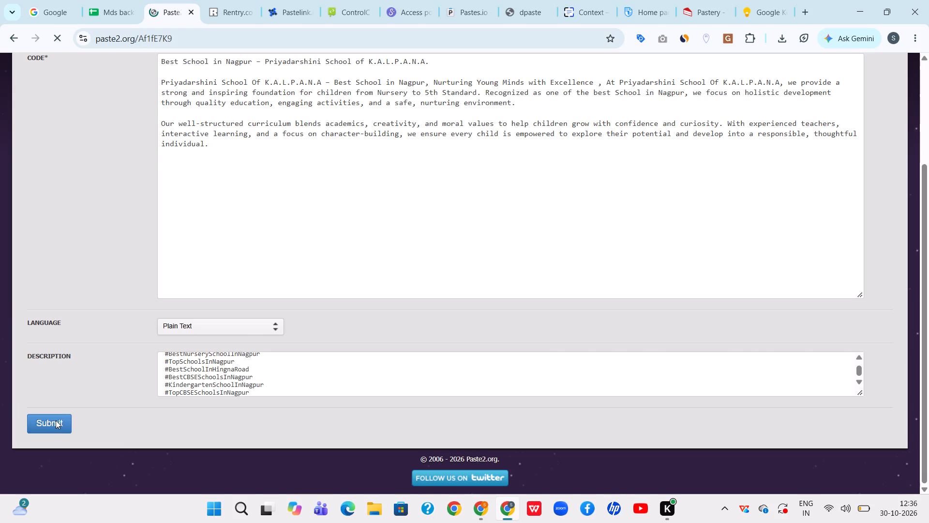
pyautogui.scroll(-4, 312, 259)
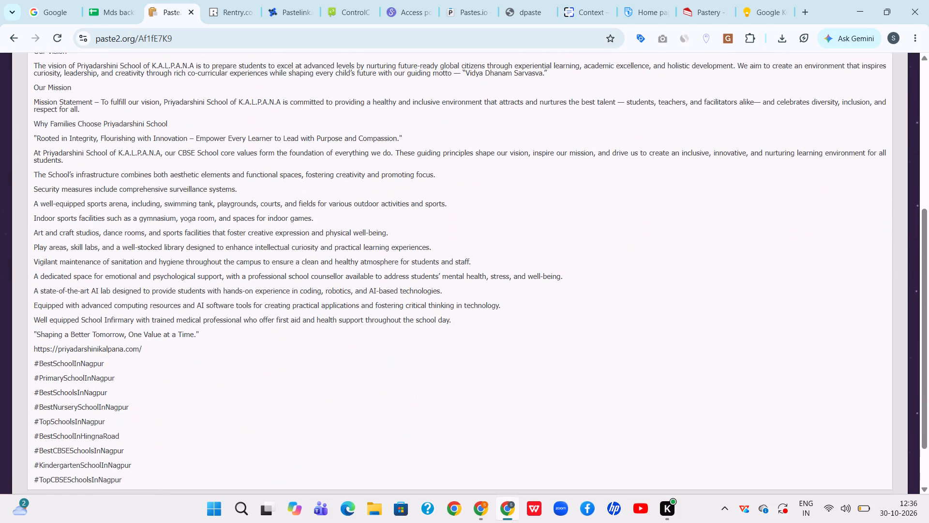
pyautogui.scroll(-2, 312, 259)
pyautogui.click(108, 289)
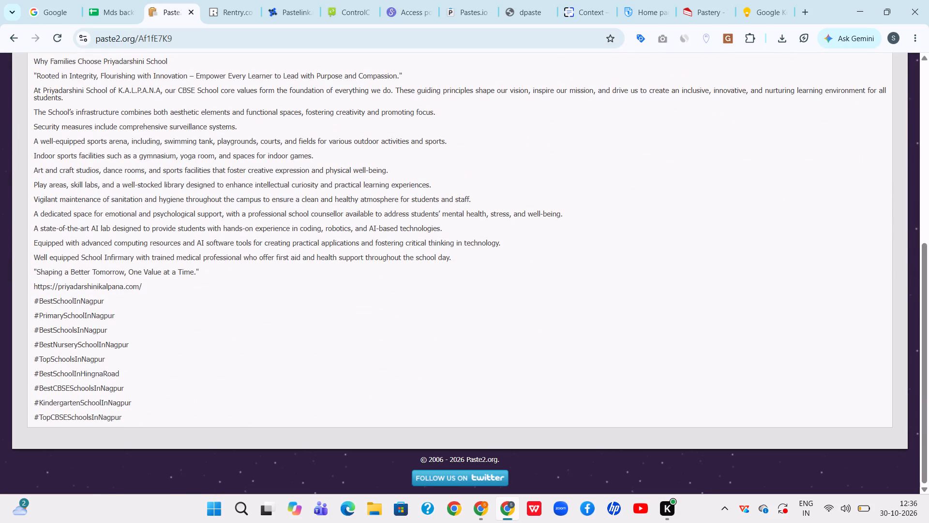
# Record the published paste's link, paste2.org/Af1fE7K9, in cell D3633 of the Surya sheet in Mds backlinks.
pyautogui.click(182, 40)
pyautogui.hotkey('ctrl', 'c')
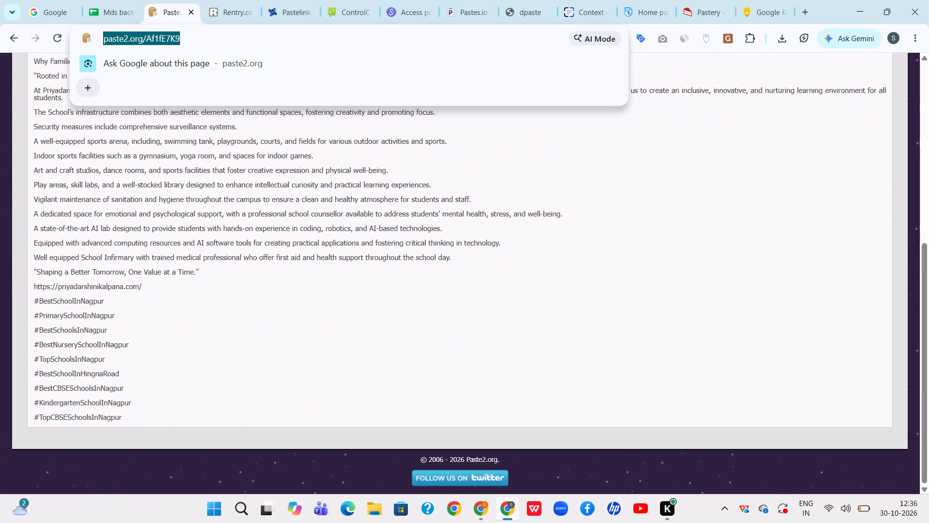
pyautogui.click(88, 0)
pyautogui.hotkey('ctrl', 'c')
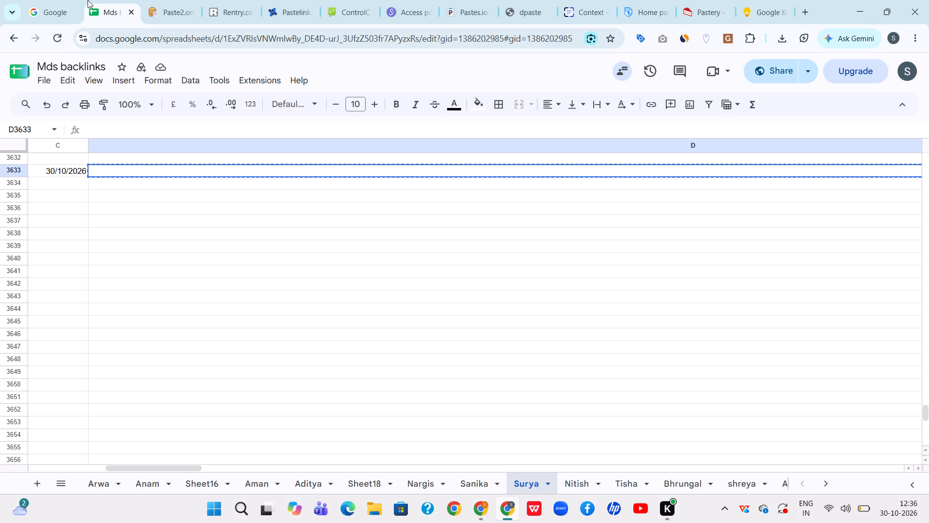
pyautogui.press('Down')
pyautogui.press('Up')
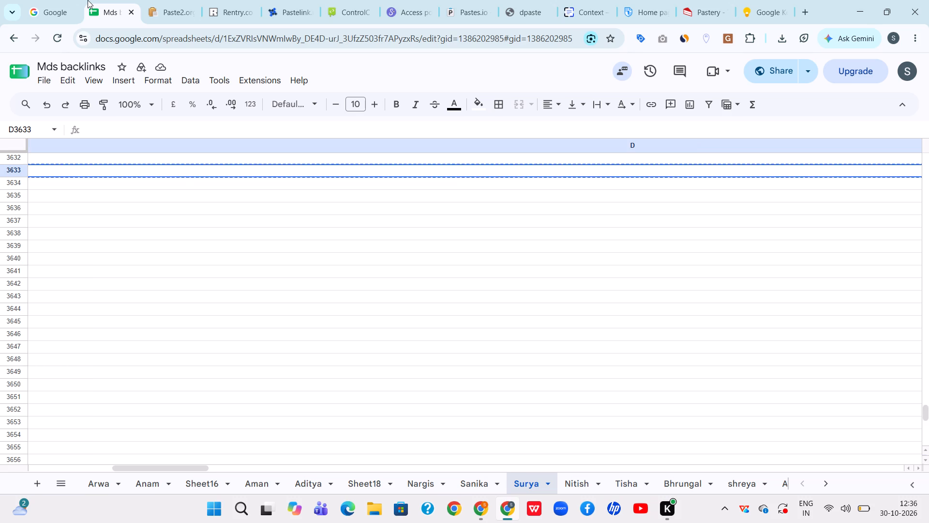
pyautogui.hotkey('ctrl', 'v')
pyautogui.hotkey('ctrl', 'v')
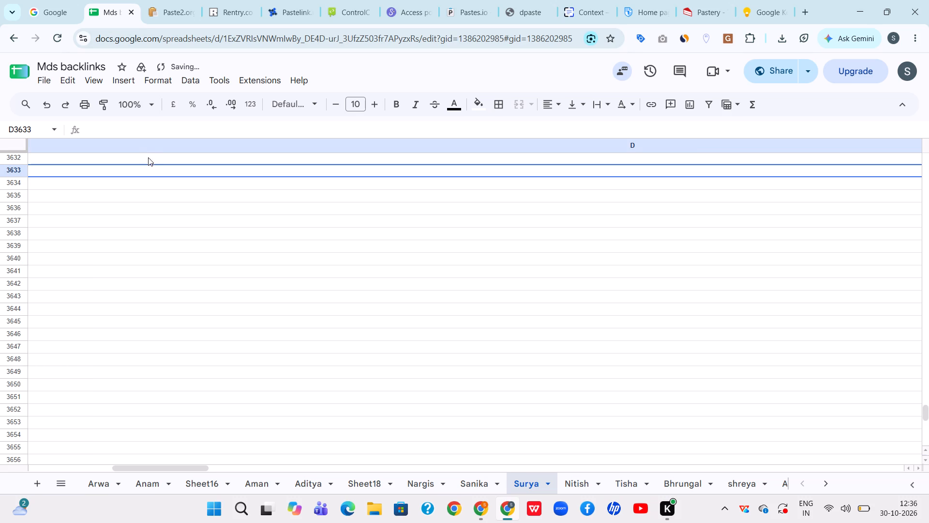
pyautogui.click(196, 0)
pyautogui.hotkey('ctrl', 'c')
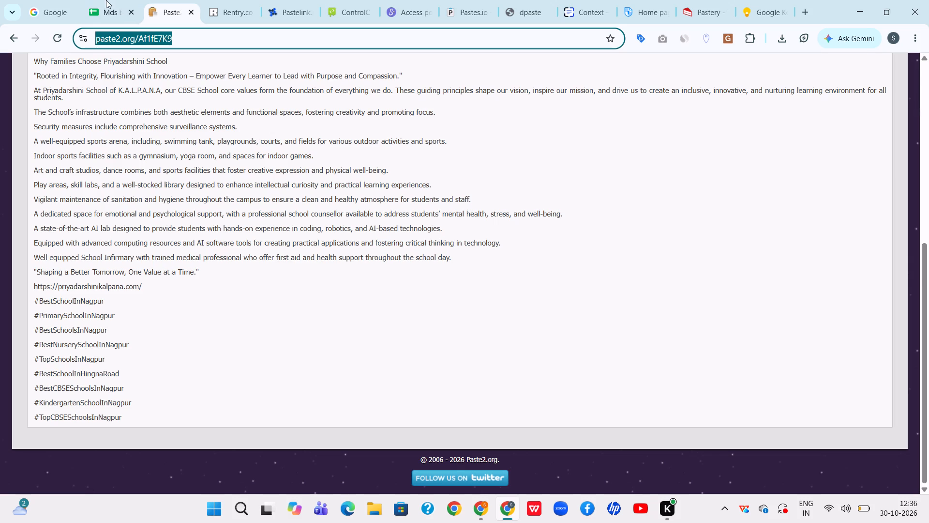
pyautogui.click(91, 0)
pyautogui.hotkey('ctrl', 'v')
# Find today's IT Campus Guru paste link in cell H3446 of the Surya sheet and open it.
pyautogui.press('Right')
pyautogui.press('Right')
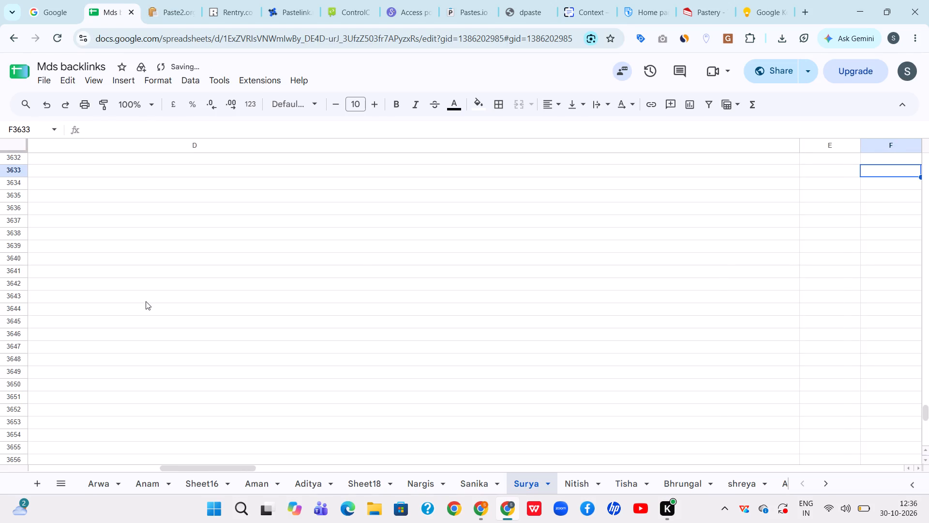
pyautogui.press('Right')
pyautogui.press('Right')
pyautogui.scroll(14, 146, 301)
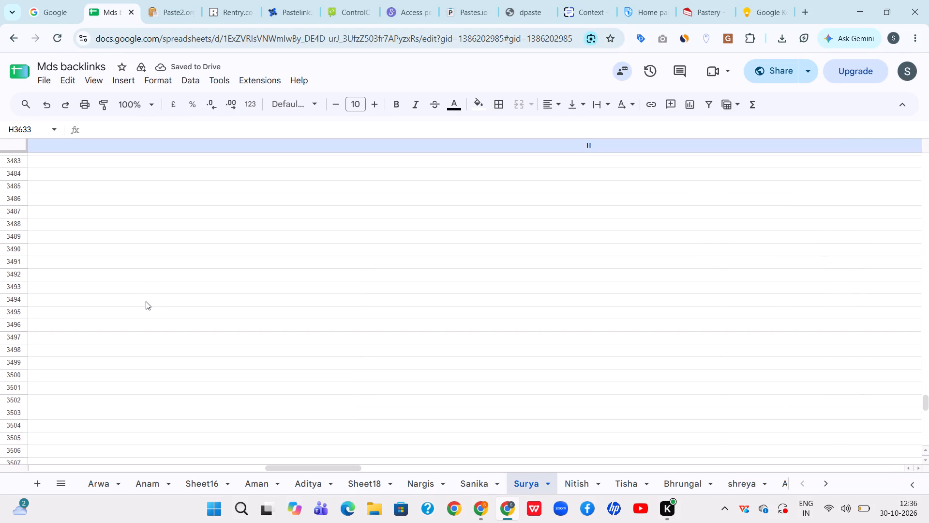
pyautogui.scroll(2, 146, 301)
pyautogui.scroll(-4, 146, 301)
pyautogui.scroll(1, 146, 301)
pyautogui.hscroll(1, 146, 301)
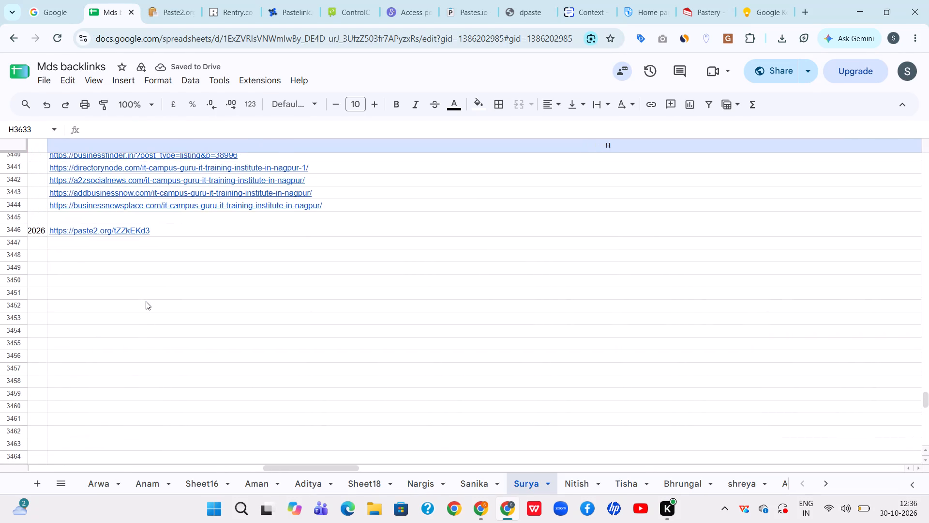
pyautogui.hscroll(2, 146, 301)
pyautogui.scroll(-1, 146, 301)
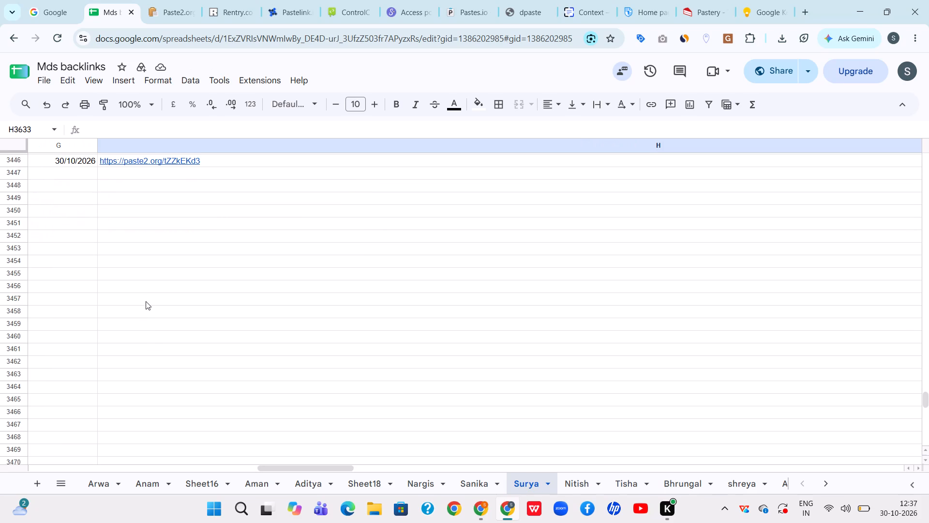
pyautogui.scroll(-1, 146, 301)
pyautogui.click(138, 174)
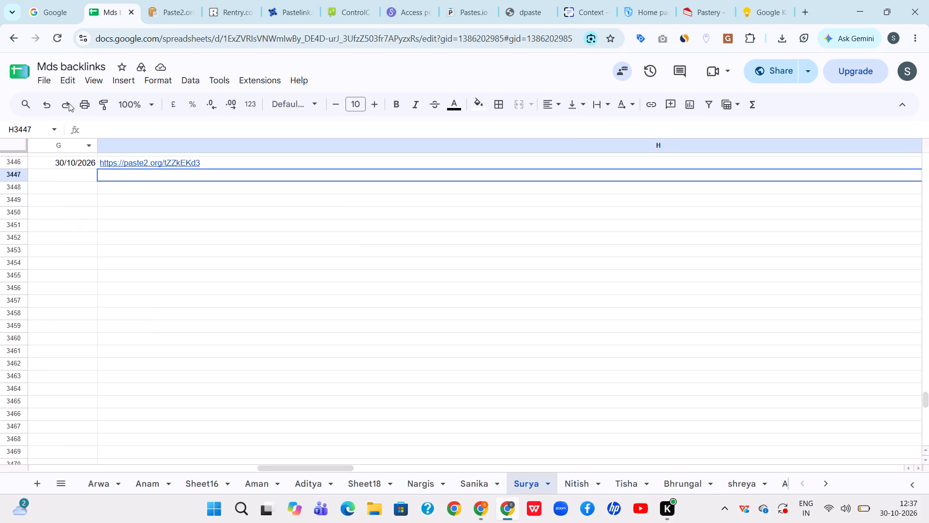
pyautogui.click(122, 160)
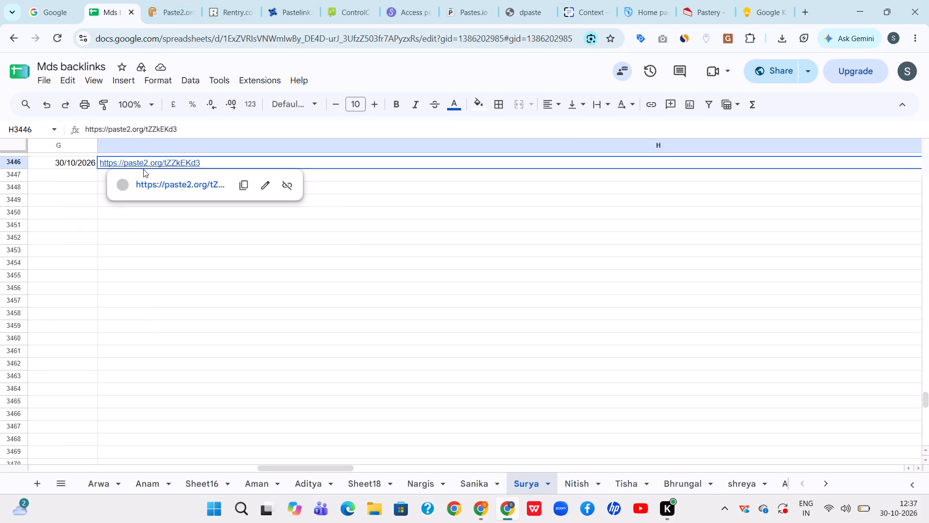
pyautogui.click(156, 183)
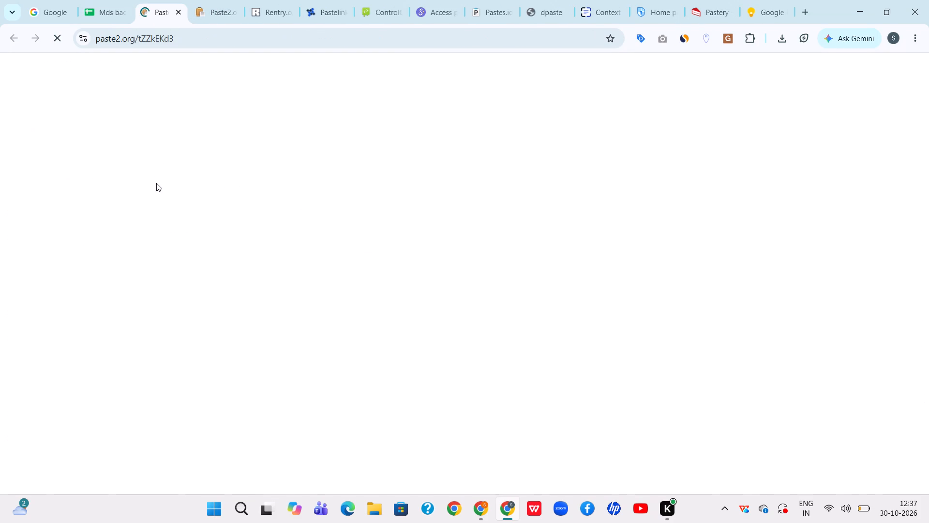
# Copy the entire contents of the IT Campus Guru paste page.
pyautogui.click(179, 203)
pyautogui.hotkey('ctrl', 'a')
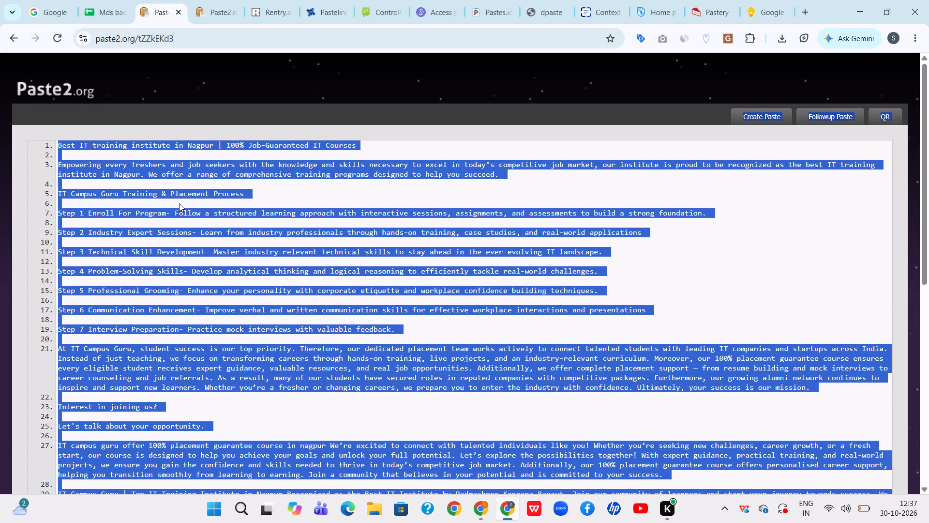
pyautogui.hotkey('ctrl', 'c')
# Close both Paste2.org pages, leaving Rentry.co open.
pyautogui.click(194, 1)
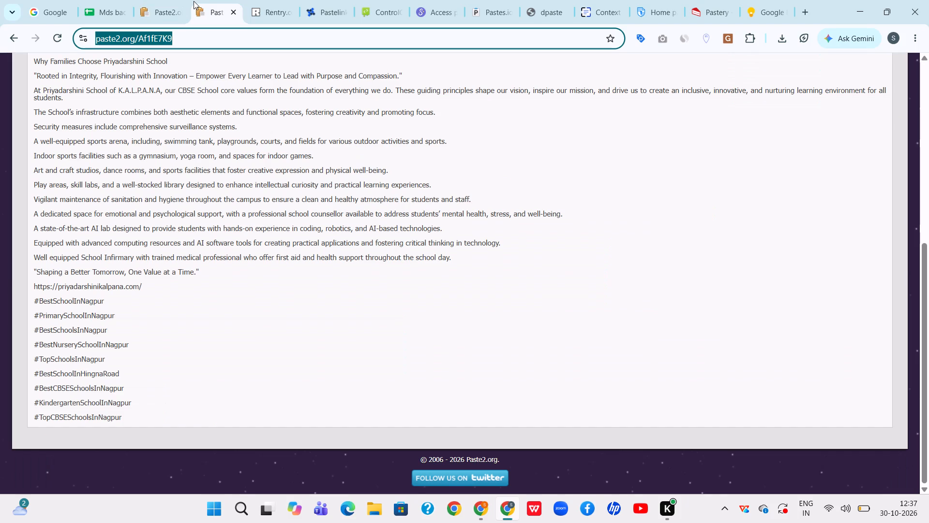
pyautogui.click(259, 0)
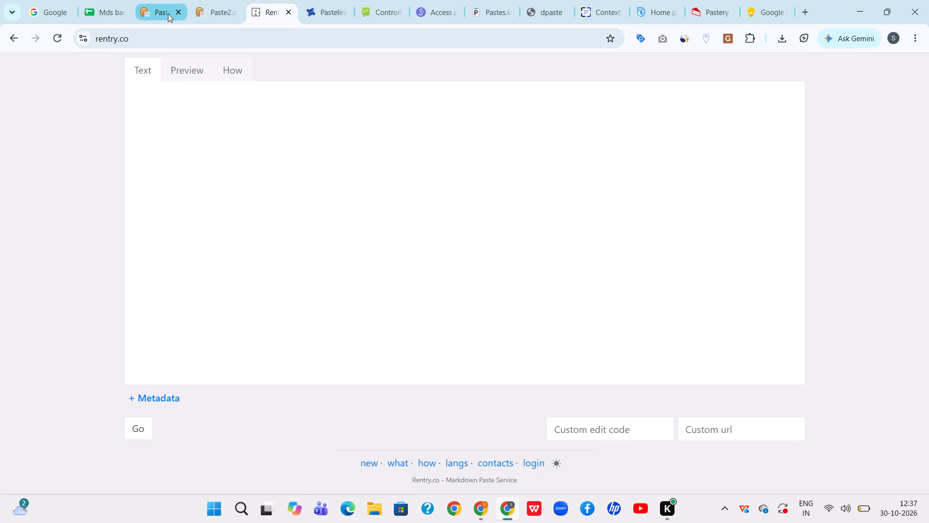
pyautogui.click(175, 15)
pyautogui.click(175, 15)
# Select the empty cell H3447 below the IT Campus Guru paste link in Mds backlinks, and return to the blank Rentry.co page.
pyautogui.click(95, 0)
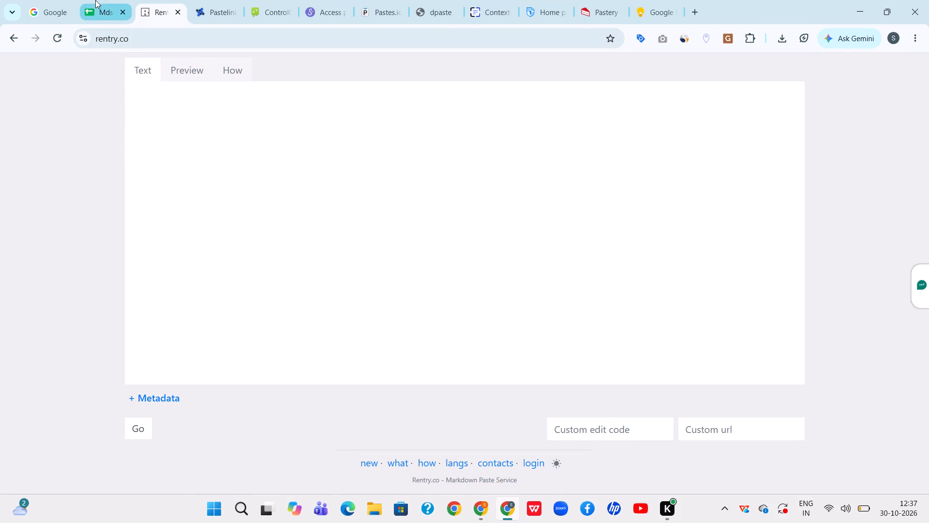
pyautogui.click(117, 181)
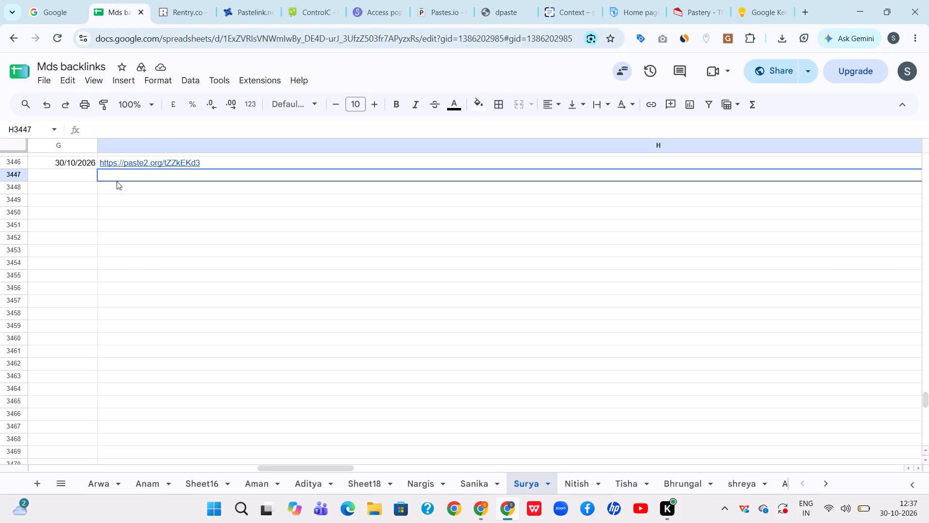
pyautogui.click(202, 0)
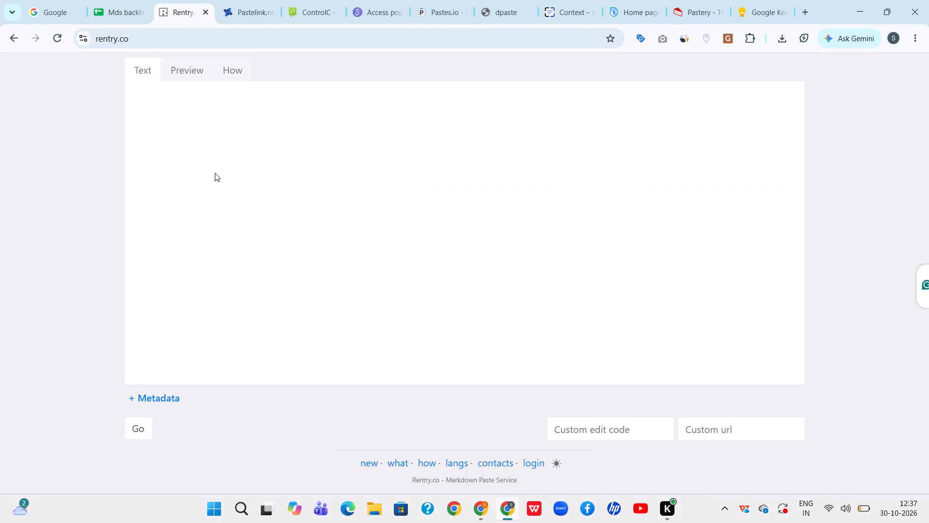
# Paste the copied IT Campus Guru text into Rentry.co and delete the Paste2.org footer and repeated "Empowering" paragraph after the hashtags.
pyautogui.hotkey('ctrl', 'v')
pyautogui.press('BackSpace')
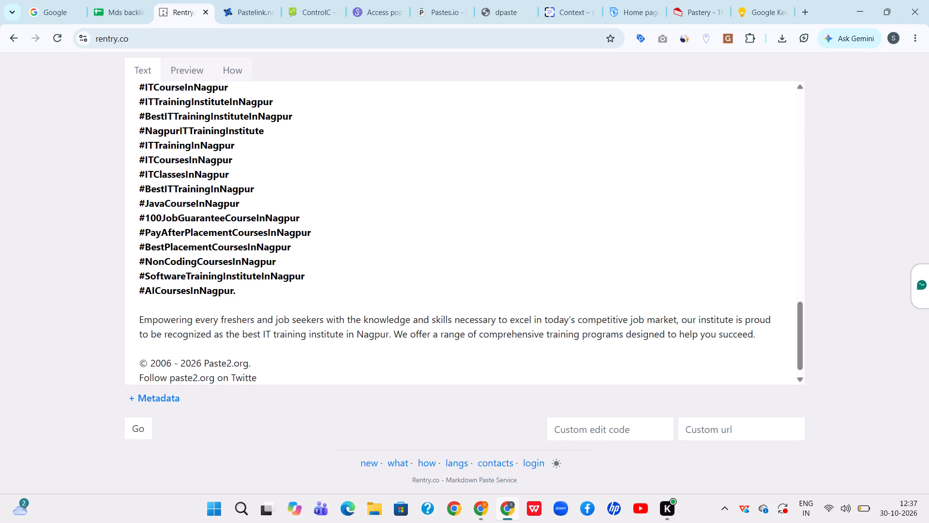
pyautogui.doubleClick(150, 366)
pyautogui.moveTo(150, 366); pyautogui.dragTo(275, 402)
pyautogui.press('BackSpace')
pyautogui.press('BackSpace')
pyautogui.press('BackSpace')
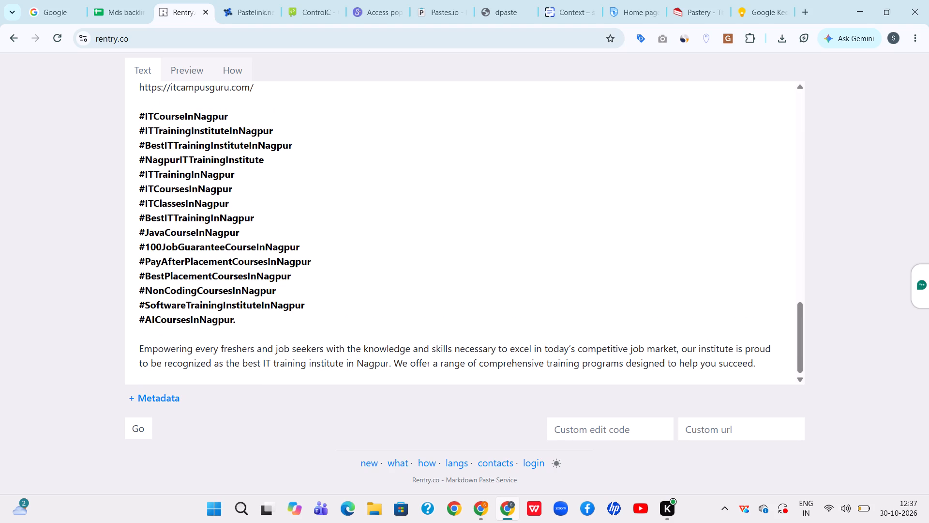
pyautogui.tripleClick(204, 362)
pyautogui.click(204, 362)
pyautogui.press('BackSpace')
pyautogui.press('BackSpace')
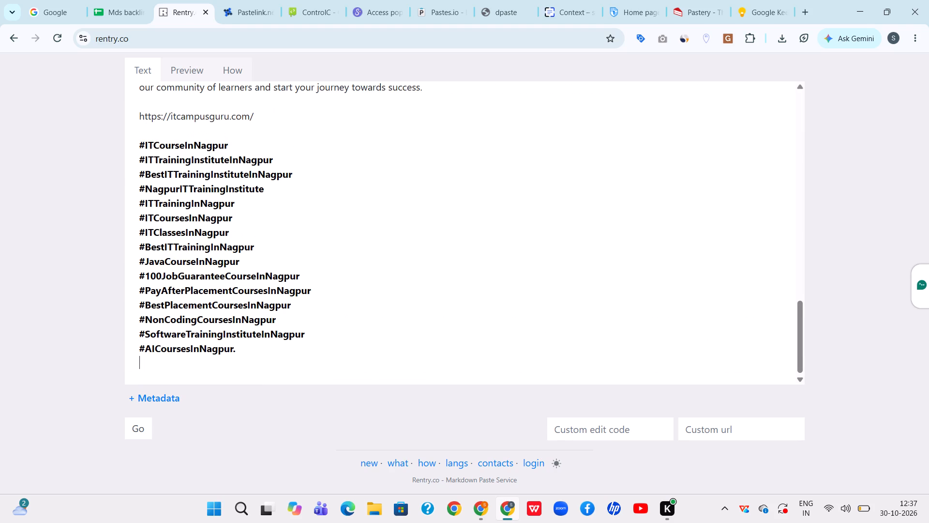
pyautogui.press('BackSpace')
# Delete the Paste2, Create Paste, Followup Paste and QR lines above the article title.
pyautogui.scroll(3, 204, 362)
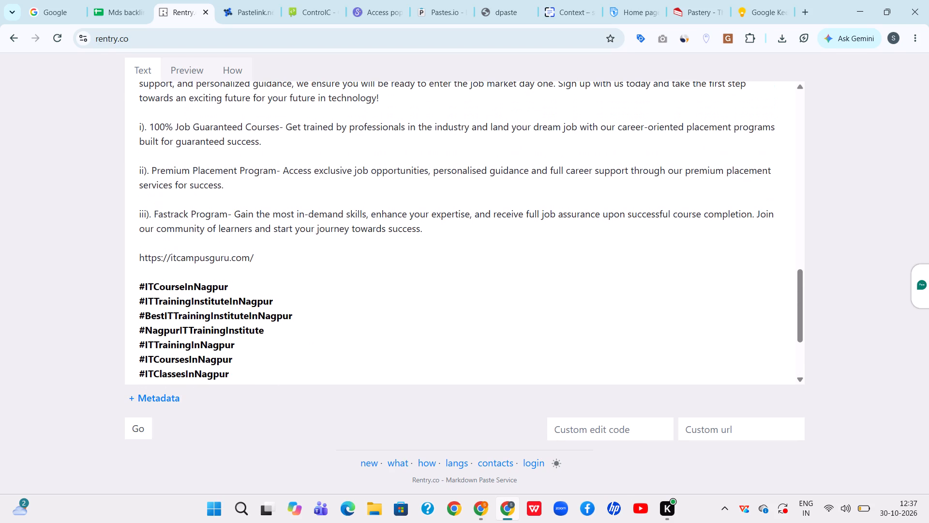
pyautogui.click(157, 259)
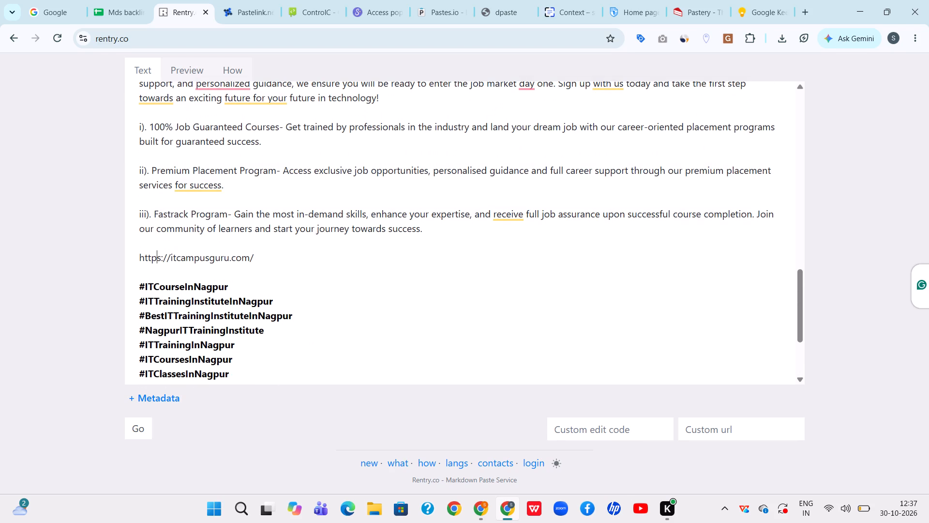
pyautogui.scroll(10, 190, 262)
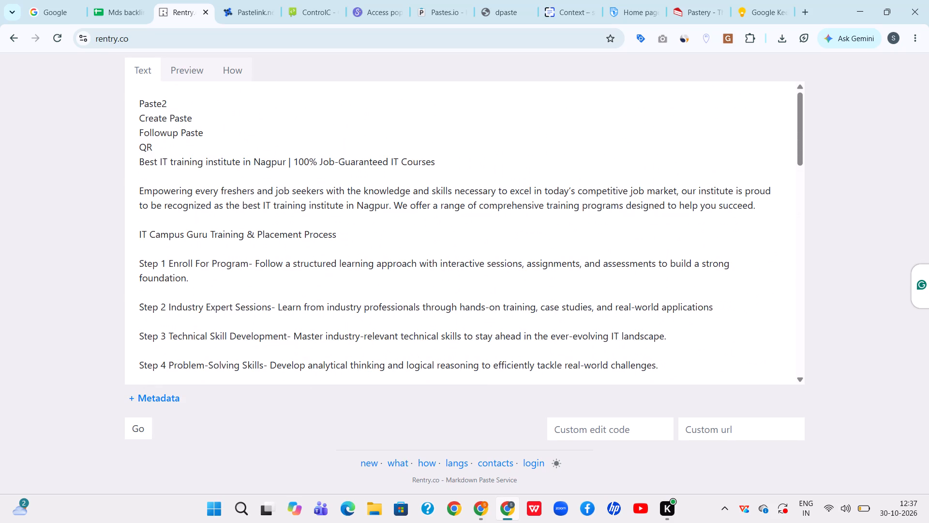
pyautogui.click(167, 140)
pyautogui.moveTo(167, 140); pyautogui.dragTo(99, 23)
pyautogui.press('BackSpace')
pyautogui.press('BackSpace')
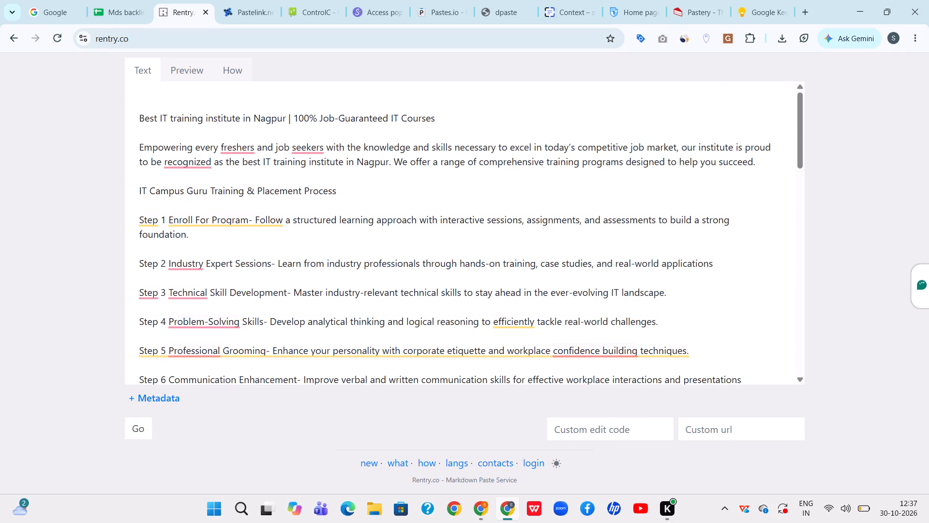
# Copy the whole cleaned text, close the Google Keep page, and search for notepad to open Online Notepad.
pyautogui.hotkey('ctrl', 'a')
pyautogui.hotkey('ctrl', 'c')
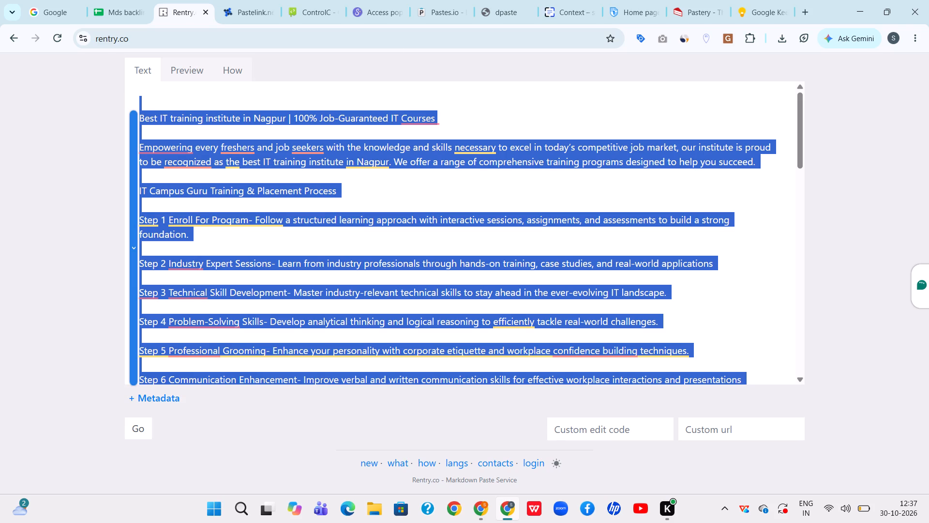
pyautogui.click(785, 10)
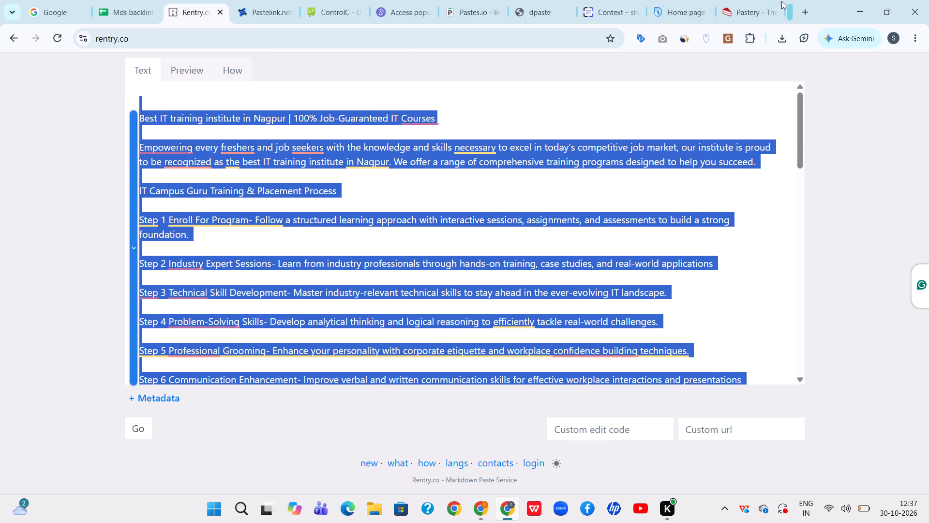
pyautogui.click(803, 0)
pyautogui.write('not')
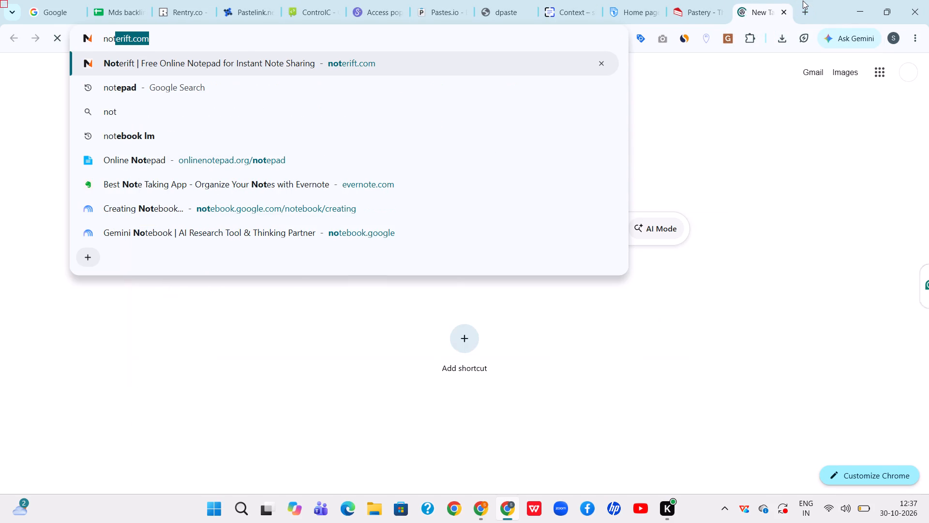
pyautogui.write('ep')
pyautogui.press('Return')
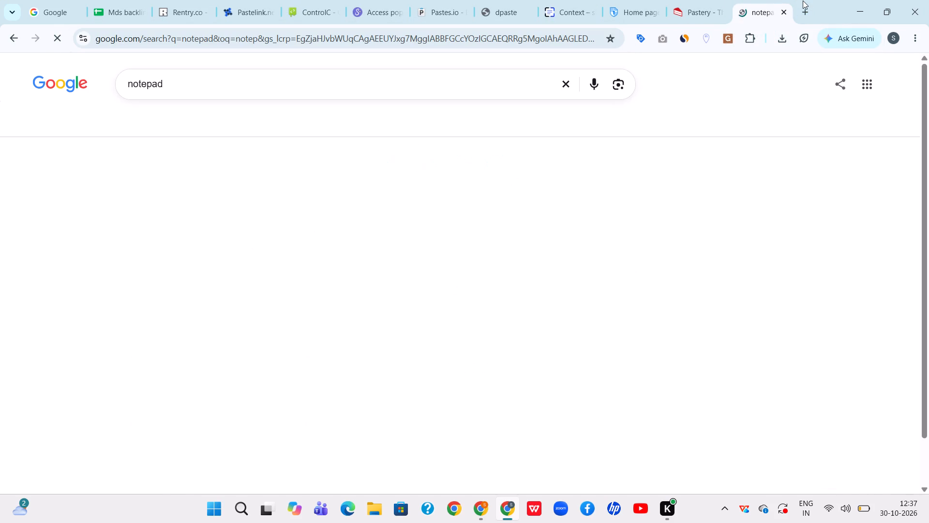
pyautogui.click(175, 196)
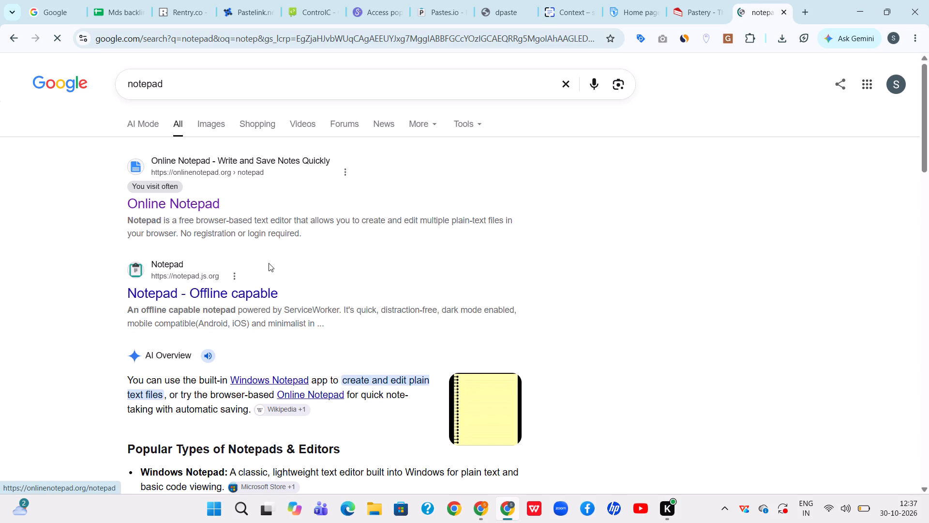
# Replace all existing text in Online Notepad with the copied IT Campus Guru text.
pyautogui.click(308, 319)
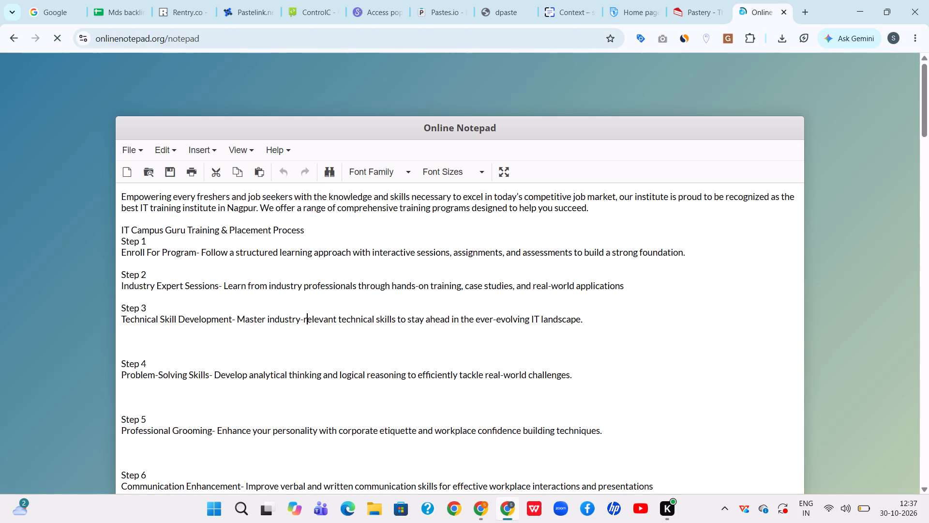
pyautogui.hotkey('ctrl', 'a')
pyautogui.press('BackSpace')
pyautogui.hotkey('ctrl', 'v')
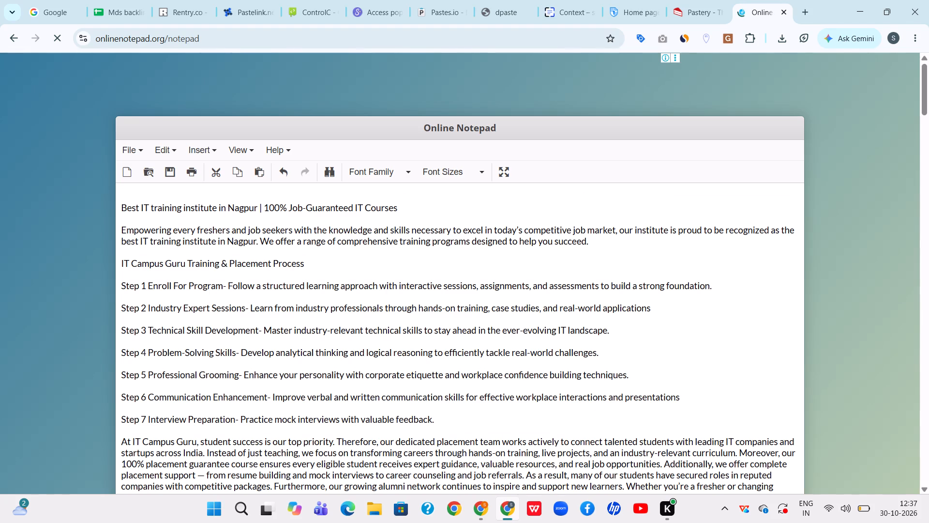
pyautogui.scroll(-2, 308, 319)
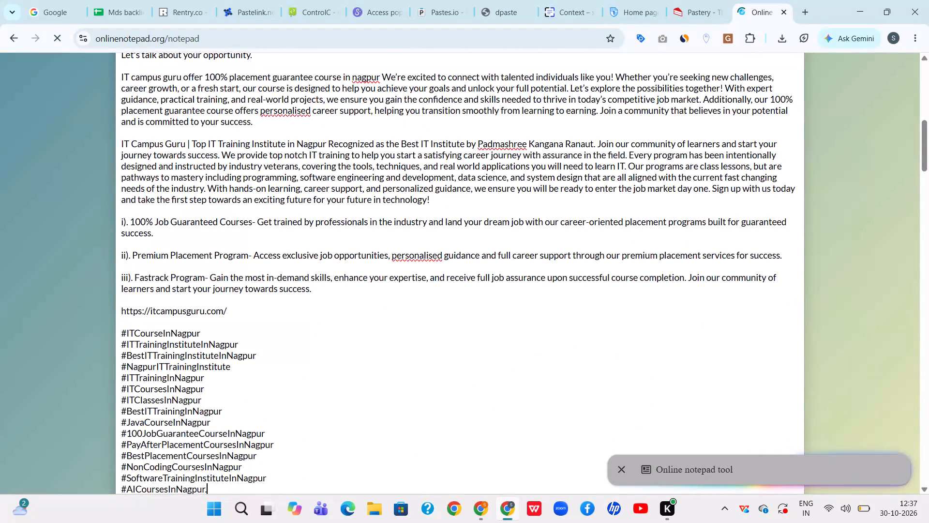
pyautogui.scroll(-2, 308, 319)
pyautogui.scroll(6, 308, 319)
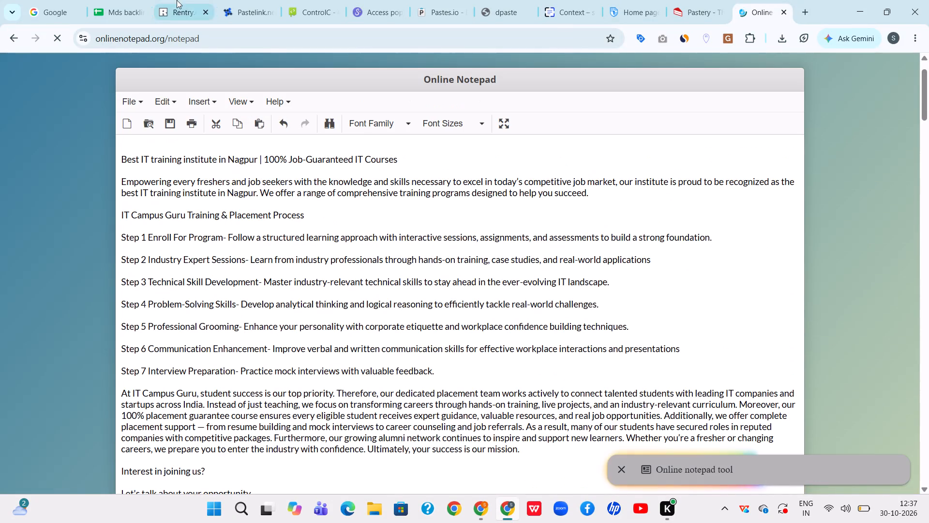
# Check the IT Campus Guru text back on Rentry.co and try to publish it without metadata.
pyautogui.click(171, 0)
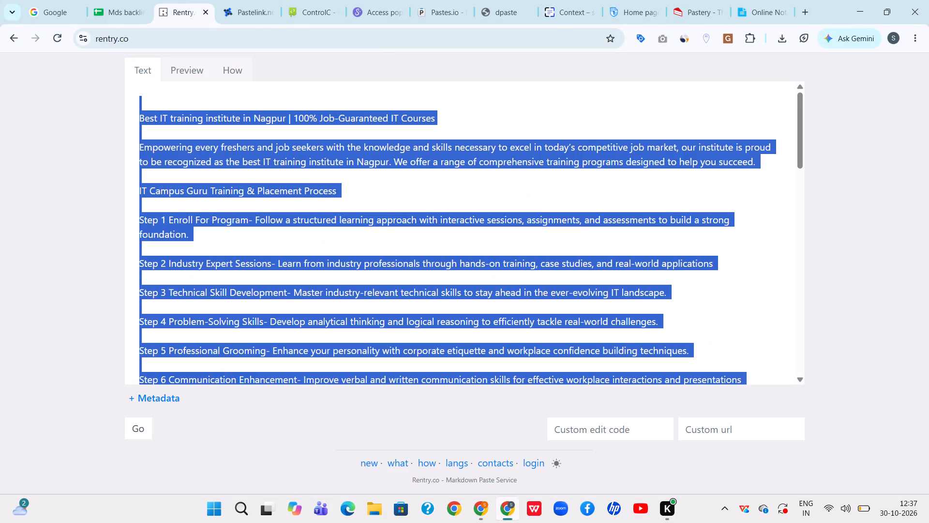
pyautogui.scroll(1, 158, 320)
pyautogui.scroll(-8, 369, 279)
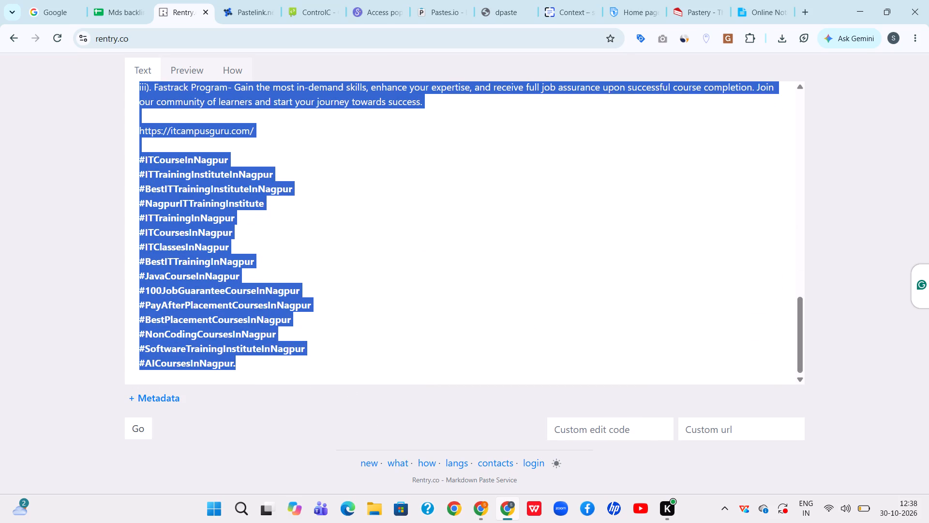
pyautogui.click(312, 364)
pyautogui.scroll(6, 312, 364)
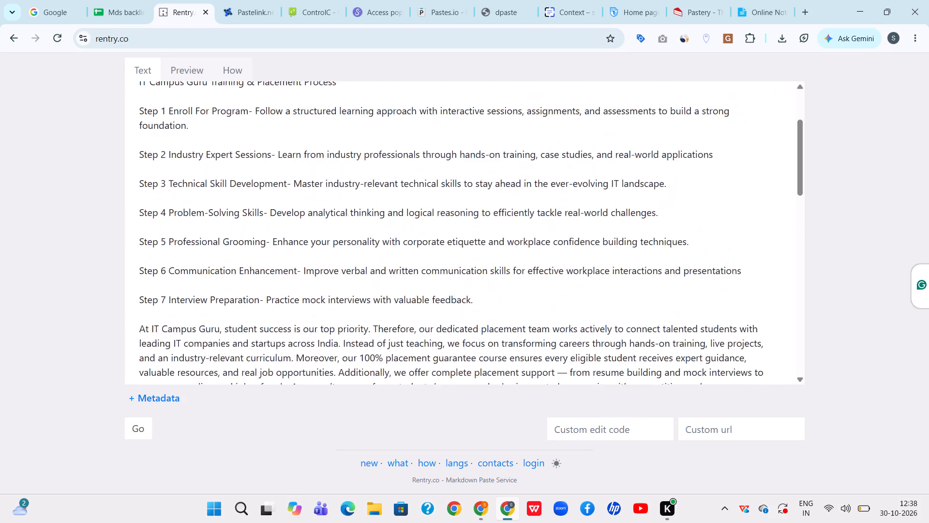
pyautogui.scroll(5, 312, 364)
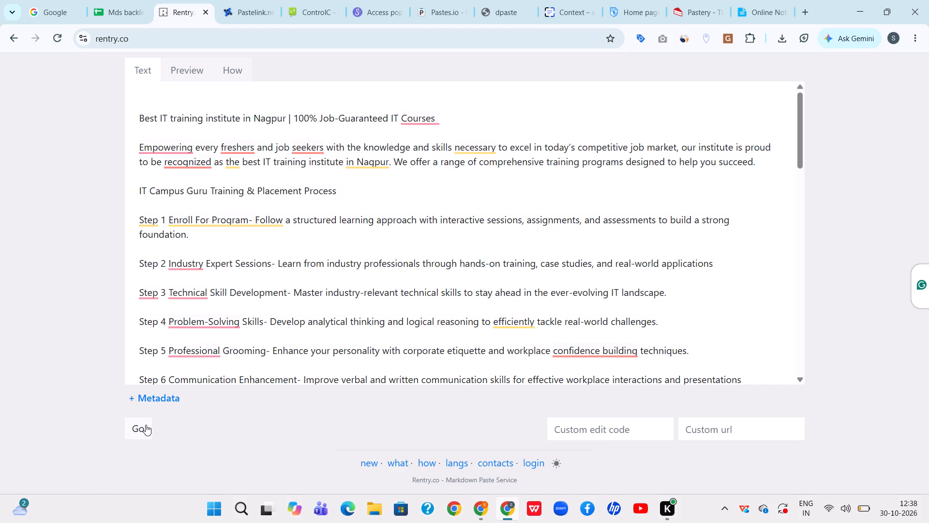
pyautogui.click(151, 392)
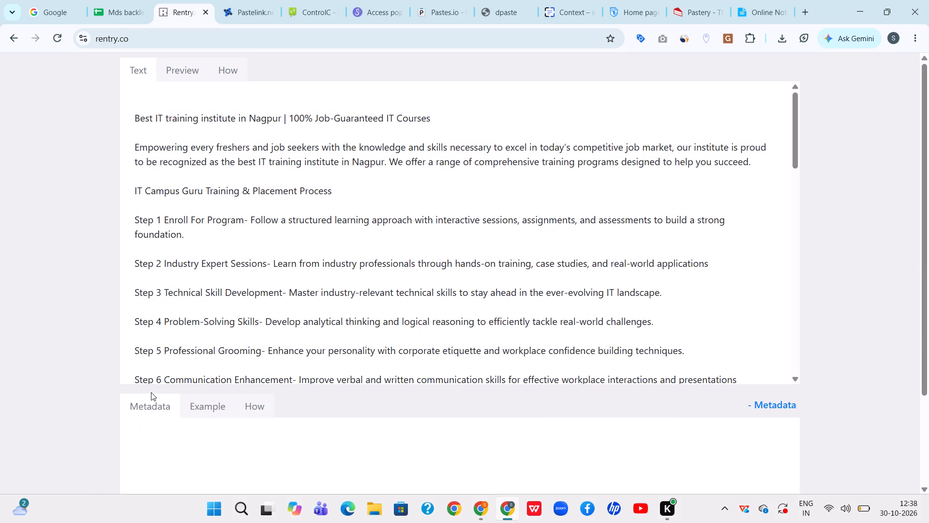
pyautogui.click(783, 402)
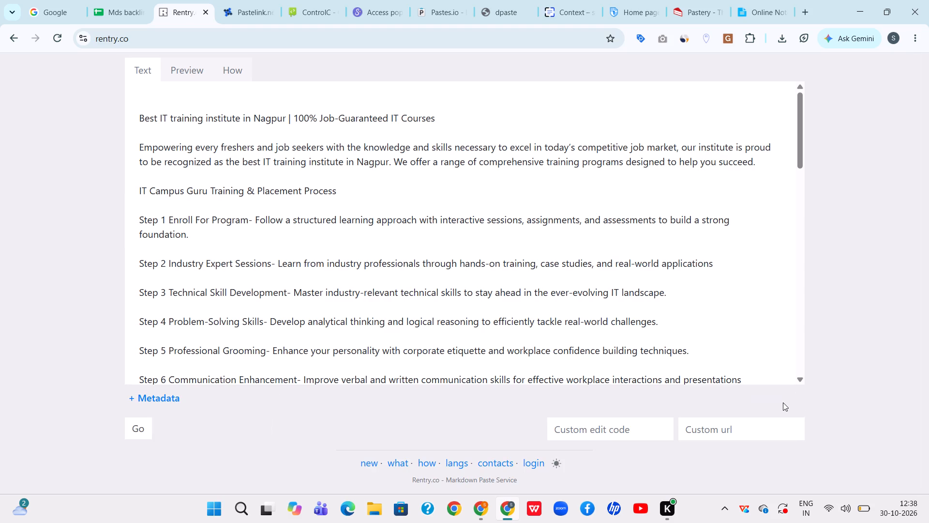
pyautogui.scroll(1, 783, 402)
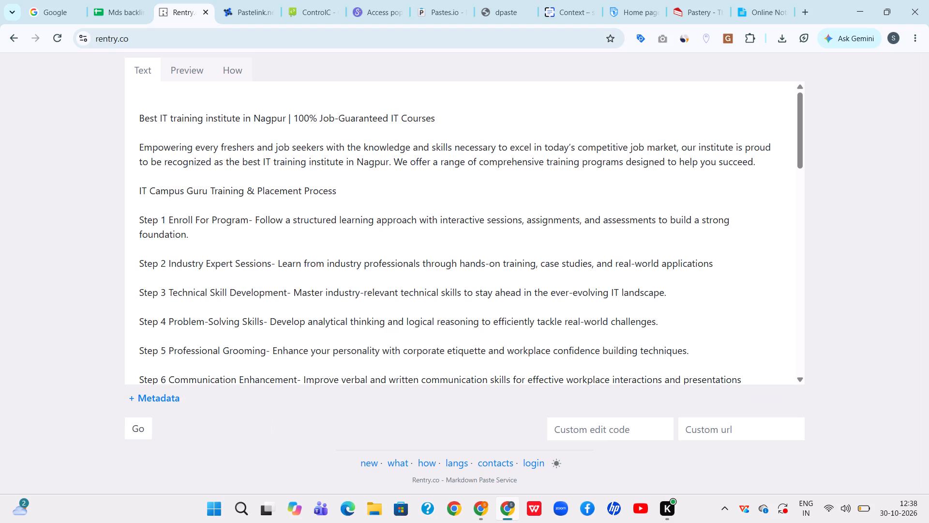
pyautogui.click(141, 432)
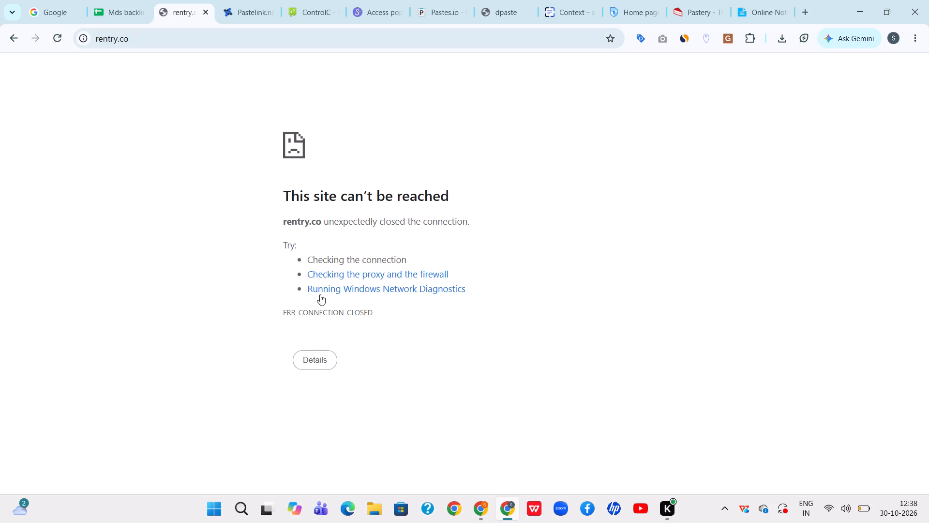
# Reopen a blank Rentry.co page and paste the copied IT Campus Guru text into it.
pyautogui.hscroll(6, 252, 264)
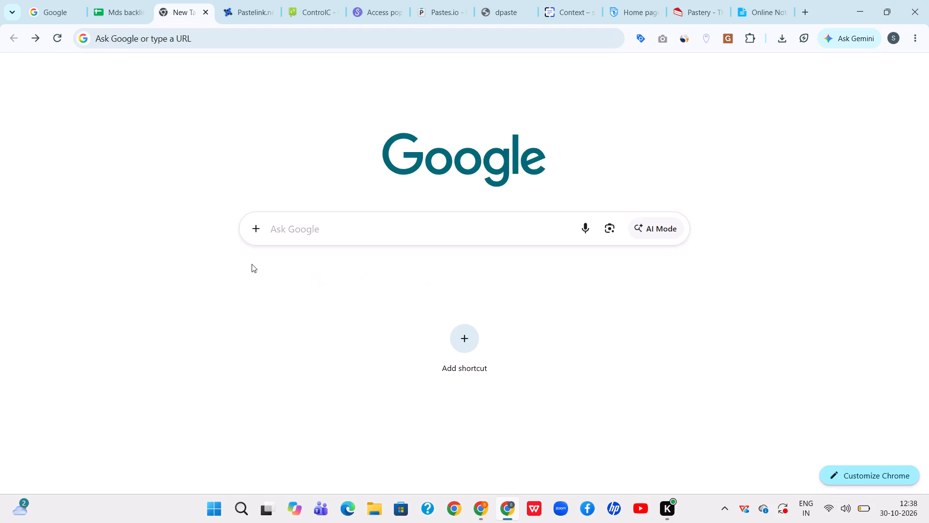
pyautogui.hscroll(-7, 252, 264)
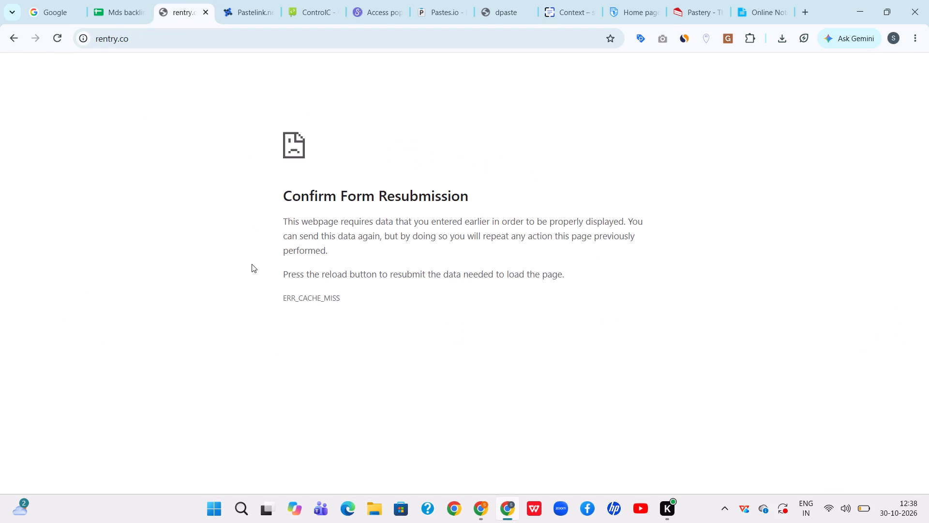
pyautogui.hscroll(6, 252, 264)
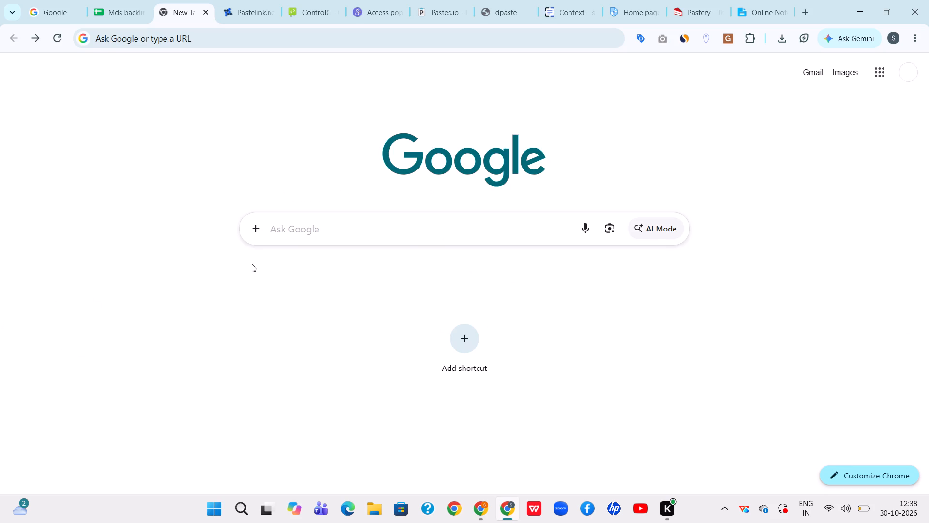
pyautogui.click(307, 39)
pyautogui.write('re')
pyautogui.press('Return')
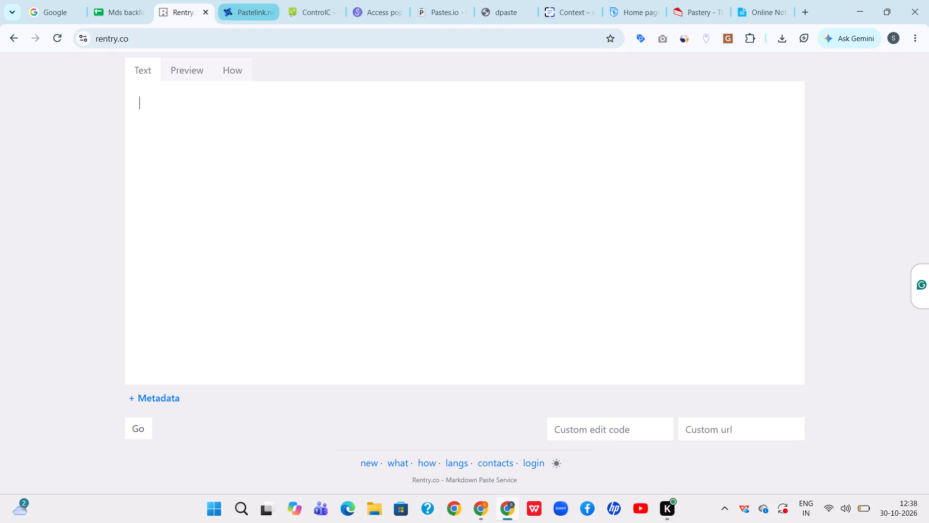
pyautogui.hotkey('ctrl', 'v')
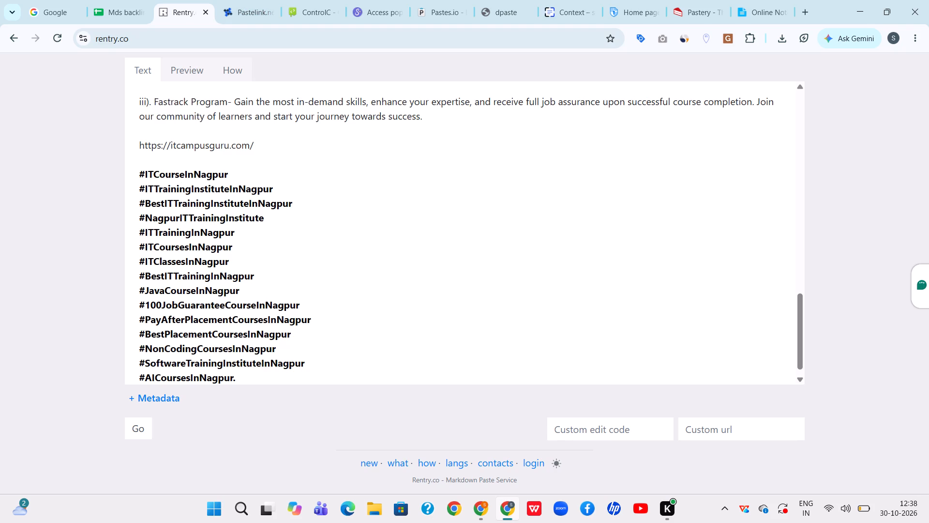
pyautogui.scroll(6, 213, 216)
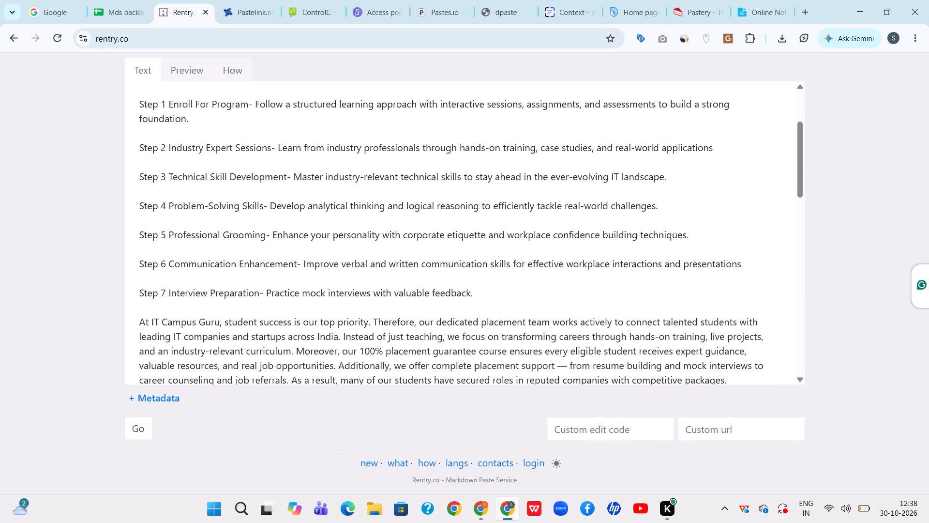
pyautogui.scroll(4, 309, 192)
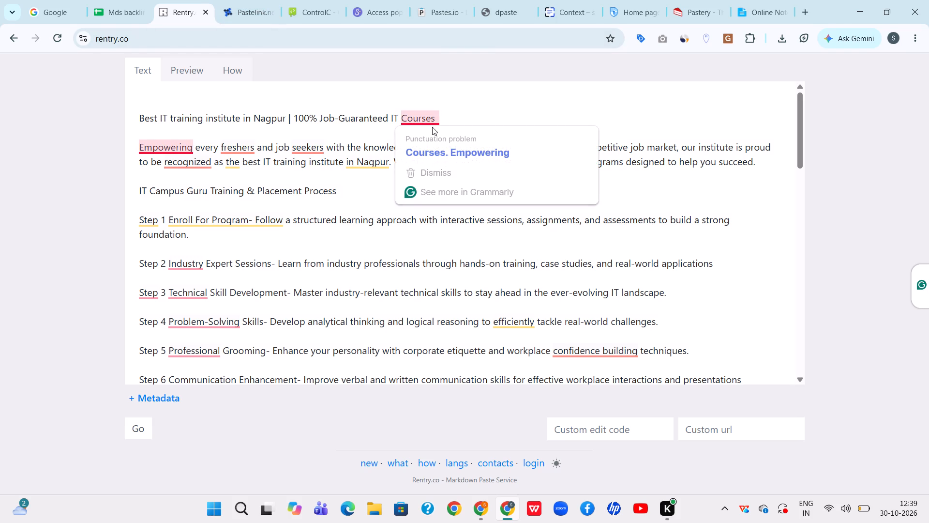
# Apply the "Courses. Empowering" punctuation correction and restore the blank line between the title and the first paragraph.
pyautogui.click(440, 133)
pyautogui.write('Courses. Empowering')
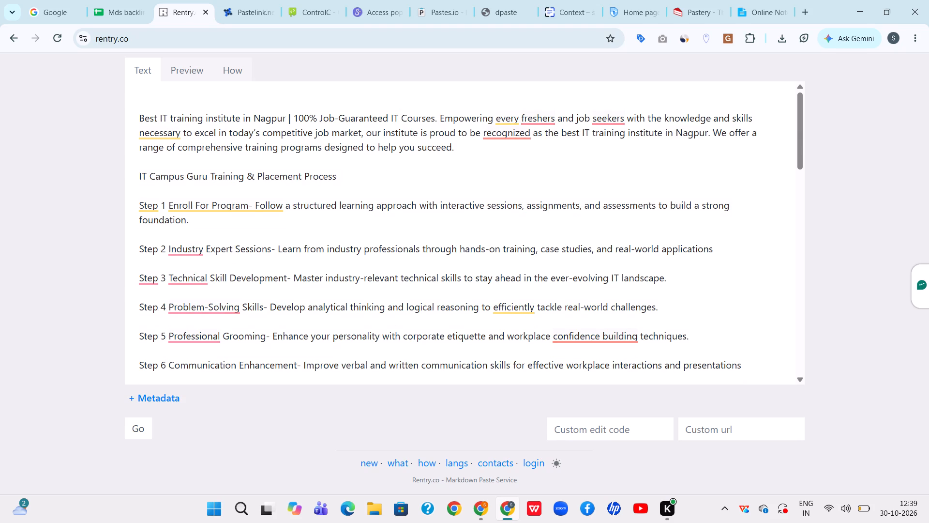
pyautogui.click(440, 122)
pyautogui.press('Return')
pyautogui.press('Return')
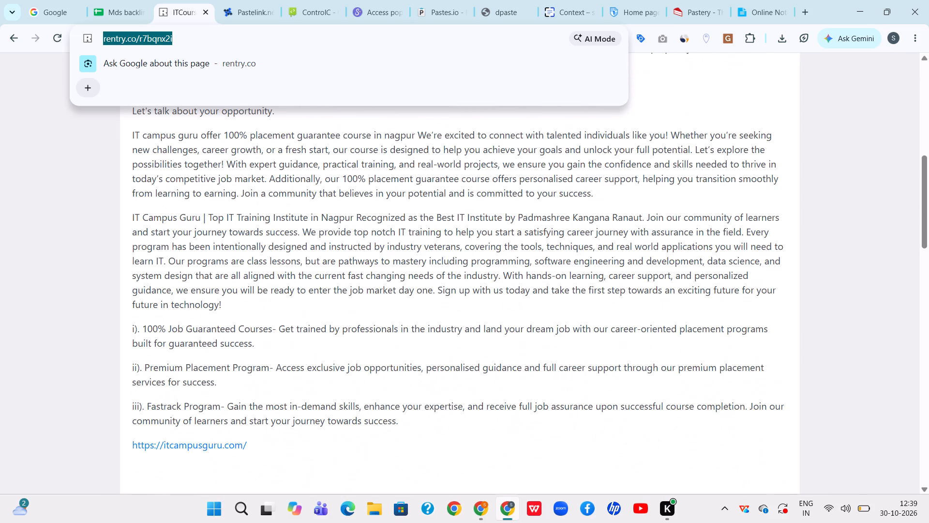
pyautogui.scroll(-1, 170, 369)
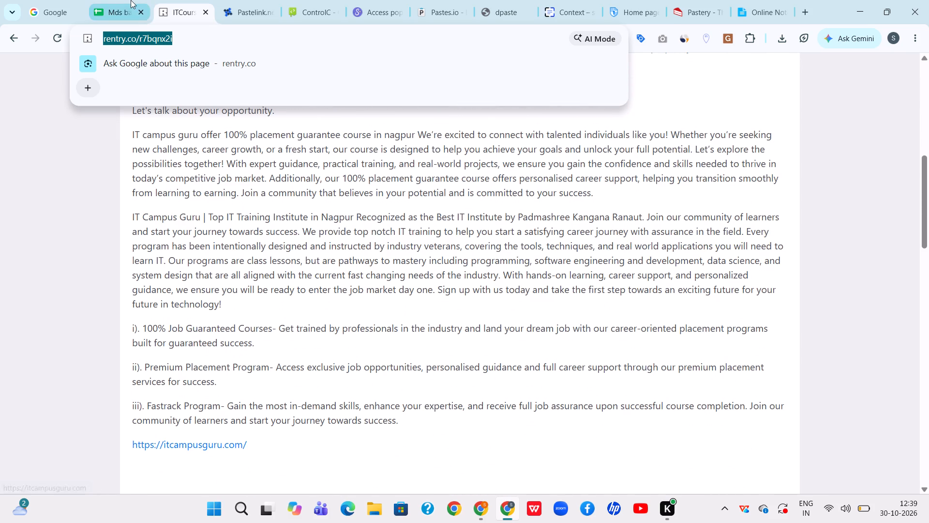
pyautogui.click(130, 0)
pyautogui.hotkey('ctrl', 'v')
# Find the 30/10/2026 Priyadarshini School entry in column D and open its recorded Paste2.org link.
pyautogui.press('Left')
pyautogui.press('Left')
pyautogui.press('Left')
pyautogui.press('Left')
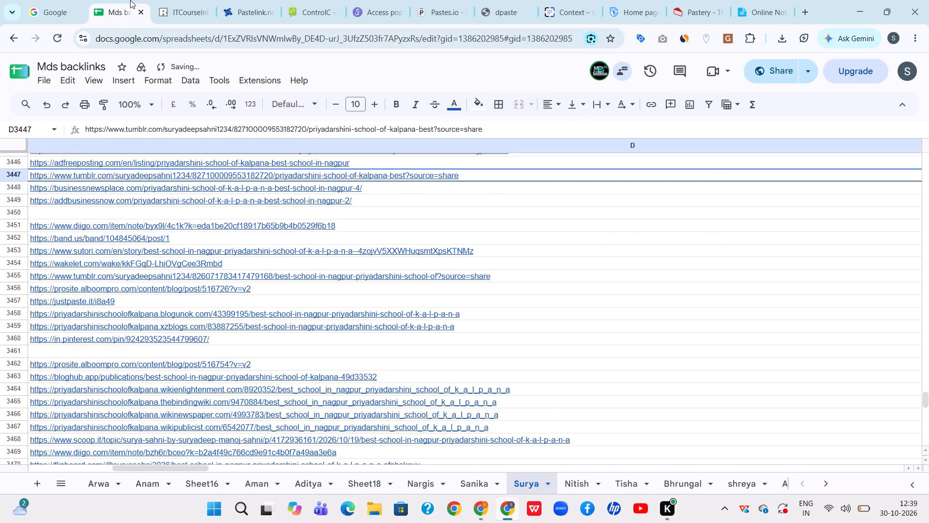
pyautogui.press('Left')
pyautogui.scroll(-15, 116, 252)
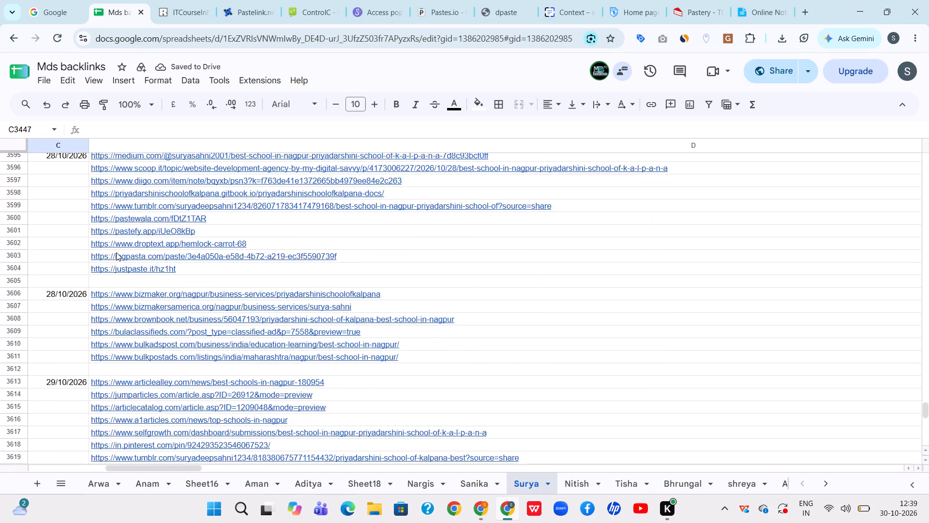
pyautogui.scroll(-3, 116, 252)
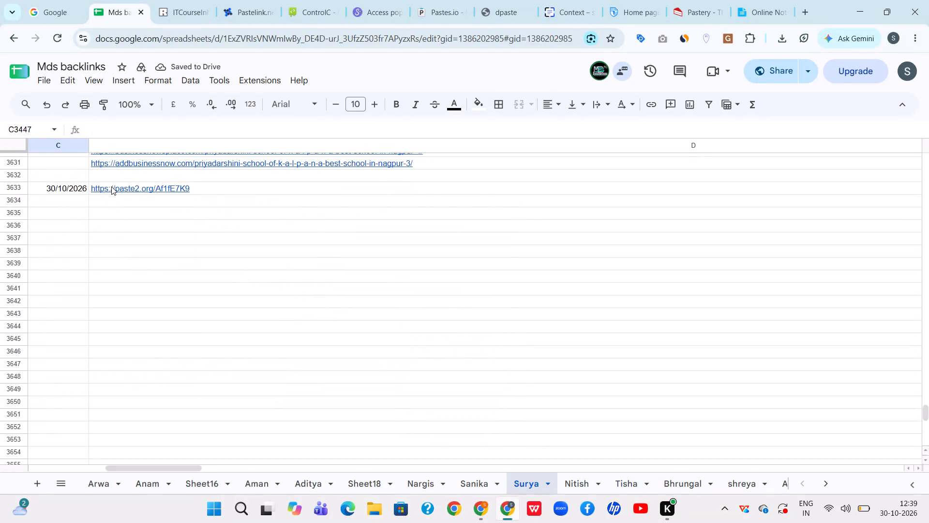
pyautogui.click(111, 186)
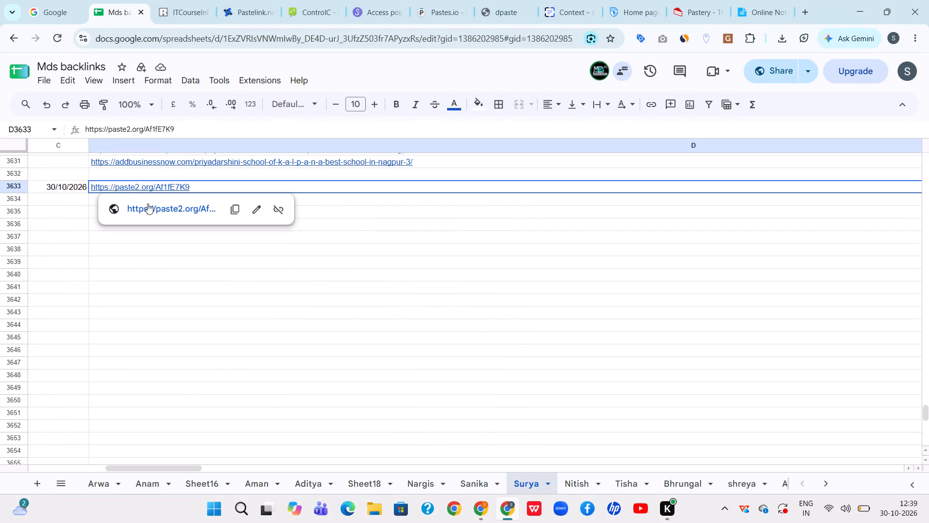
pyautogui.click(148, 210)
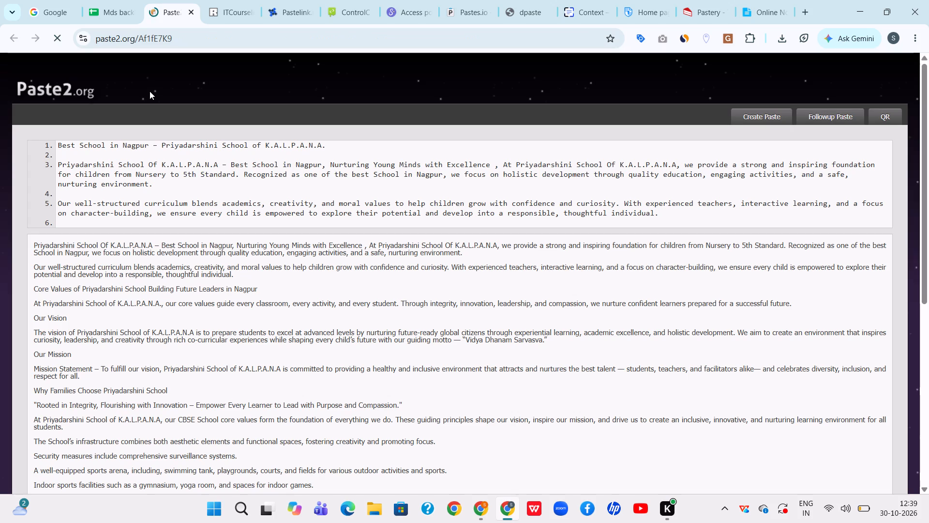
# Copy the full Priyadarshini School description from the lower text block of the Paste2.org page, including the website link and hashtags.
pyautogui.click(150, 331)
pyautogui.hotkey('ctrl', 'a')
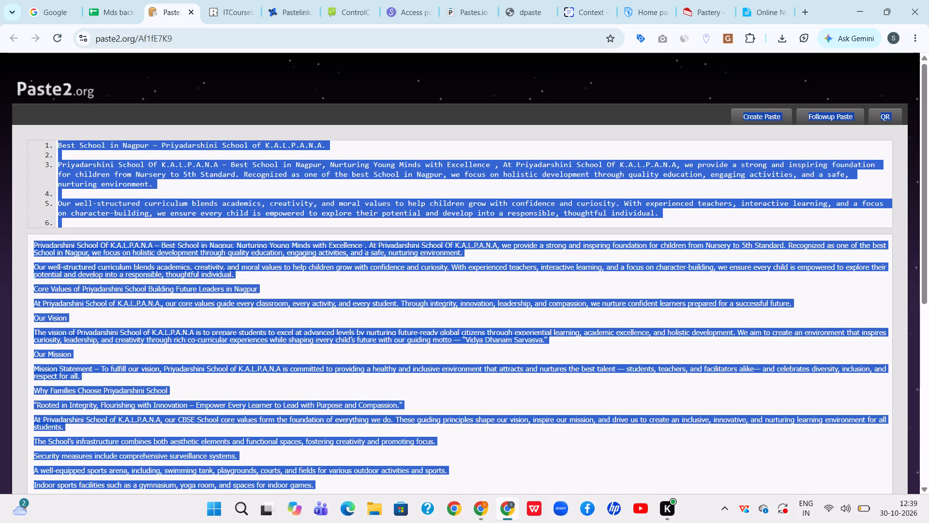
pyautogui.click(150, 331)
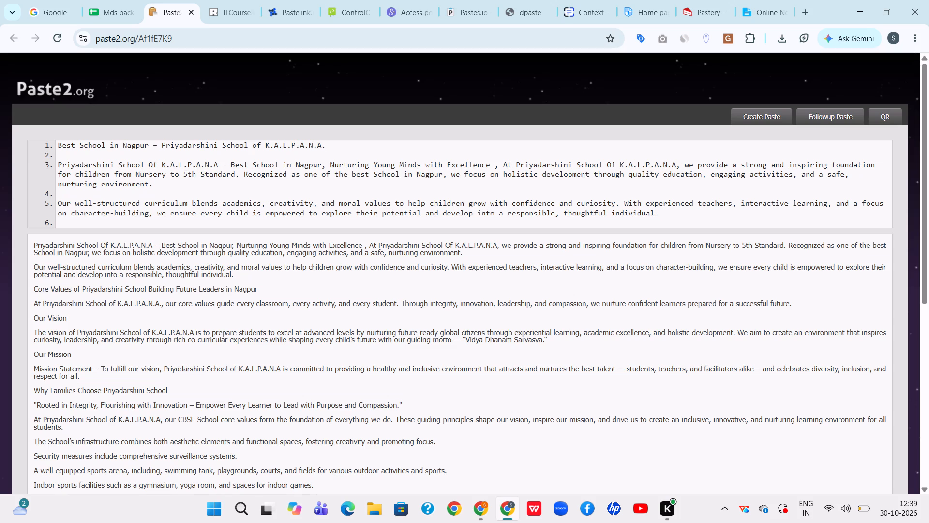
pyautogui.doubleClick(84, 251)
pyautogui.moveTo(84, 251); pyautogui.dragTo(73, 476)
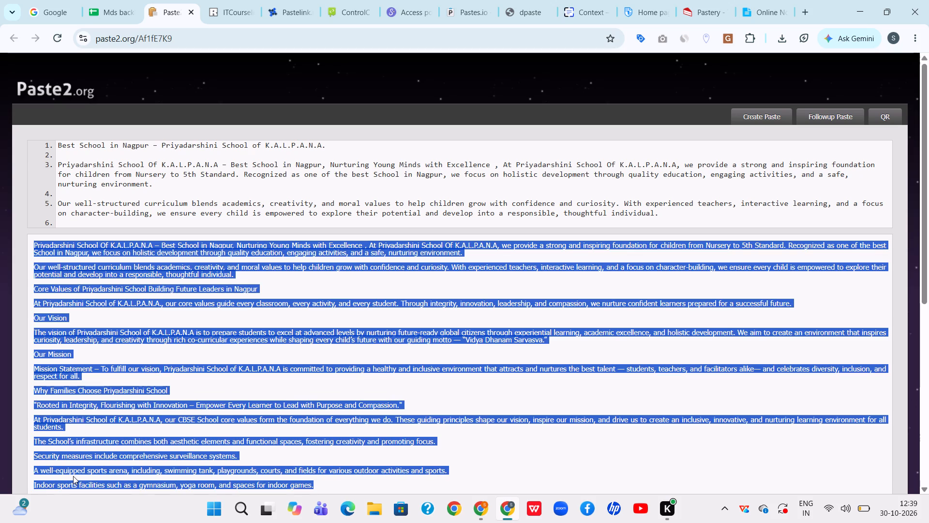
pyautogui.moveTo(73, 476); pyautogui.dragTo(19, 522)
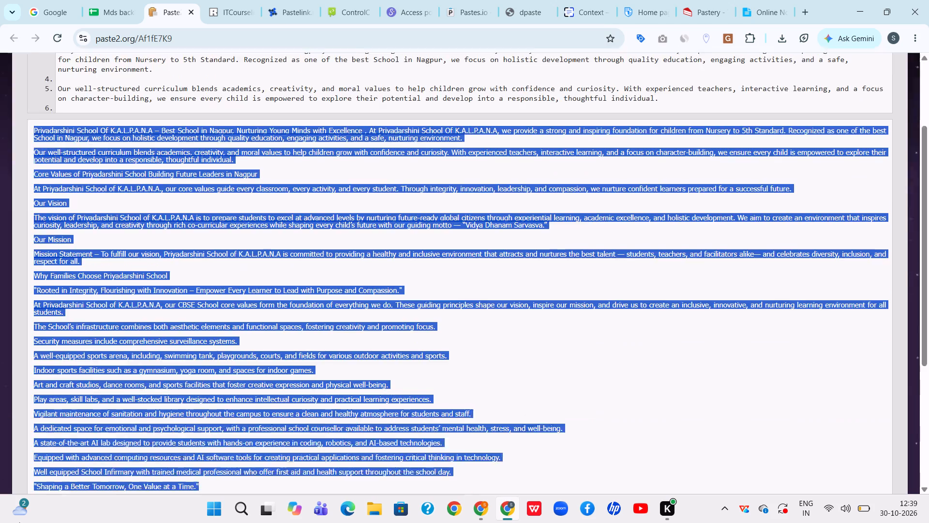
pyautogui.moveTo(19, 522); pyautogui.dragTo(10, 418)
pyautogui.hotkey('ctrl', 'c')
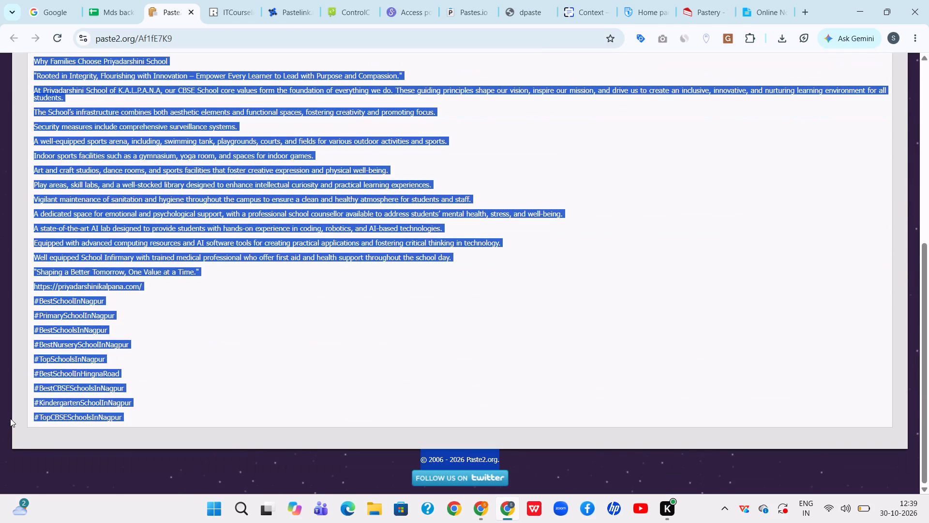
# Close the Paste2.org page and select the empty cell D3634 below its link in Mds backlinks.
pyautogui.click(225, 0)
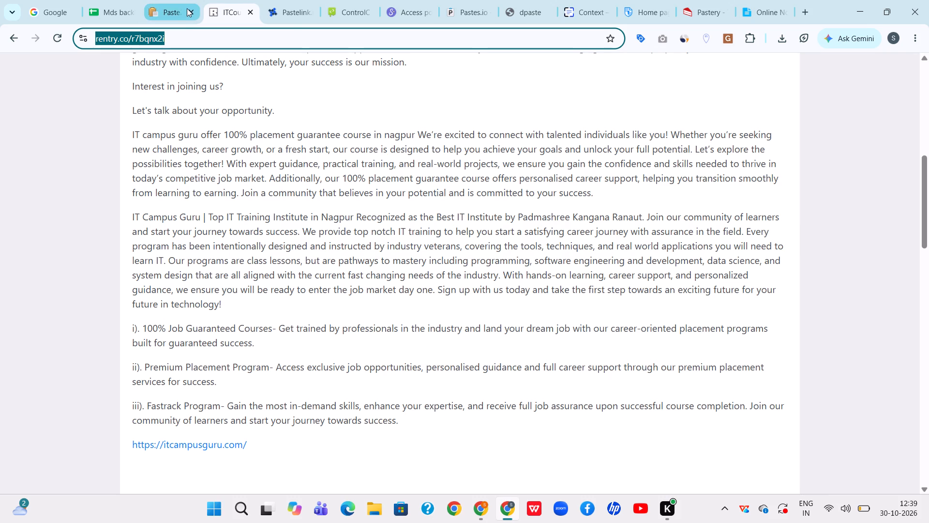
pyautogui.click(192, 11)
pyautogui.click(111, 0)
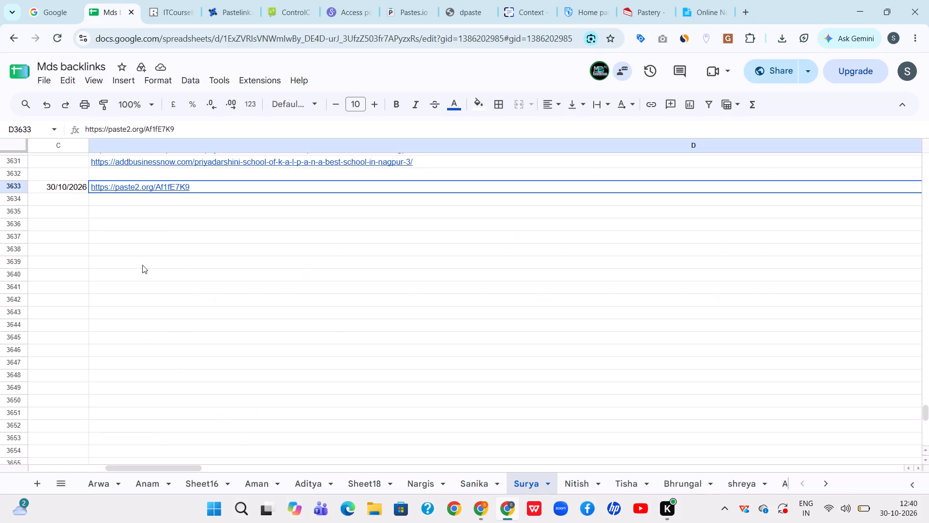
pyautogui.scroll(-1, 142, 265)
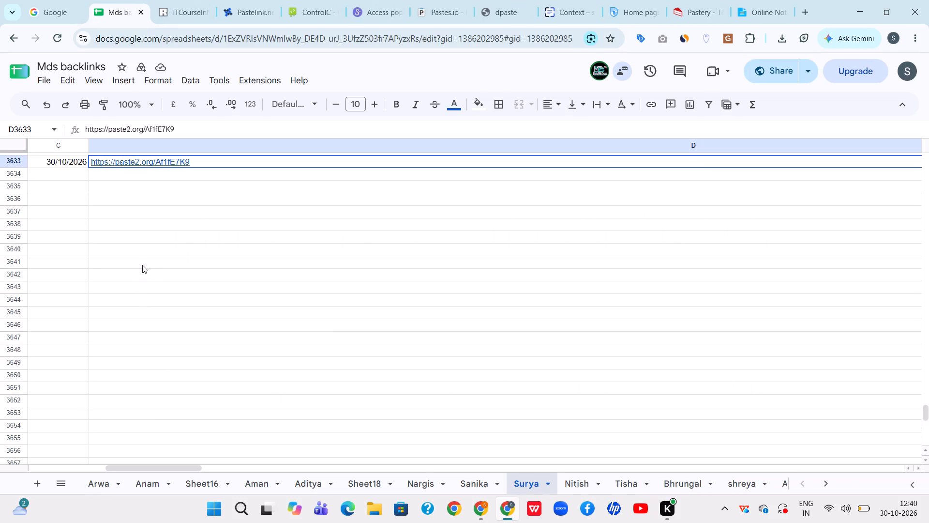
pyautogui.scroll(-1, 142, 265)
pyautogui.click(130, 180)
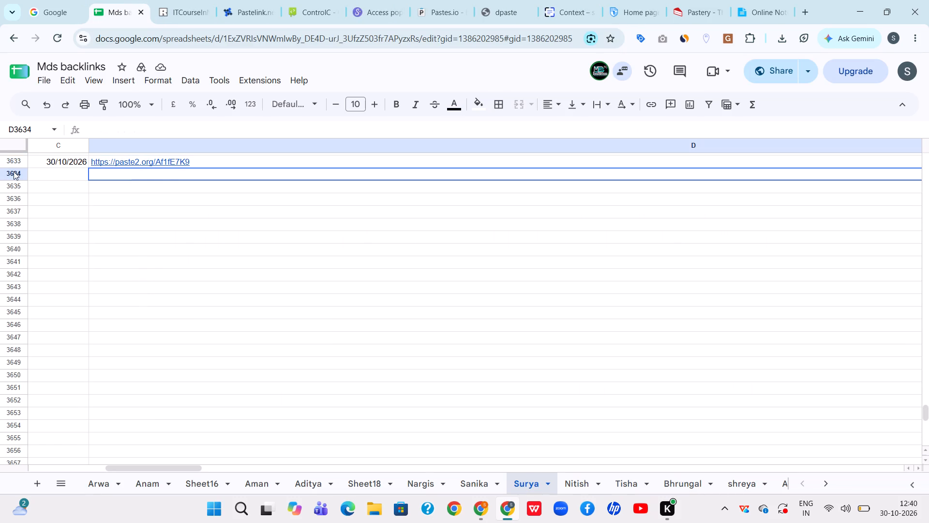
# Search the web for notepad in a new tab and open the offline-capable Notepad at notepad.js.org.
pyautogui.click(806, 1)
pyautogui.write('notepa')
pyautogui.press('Return')
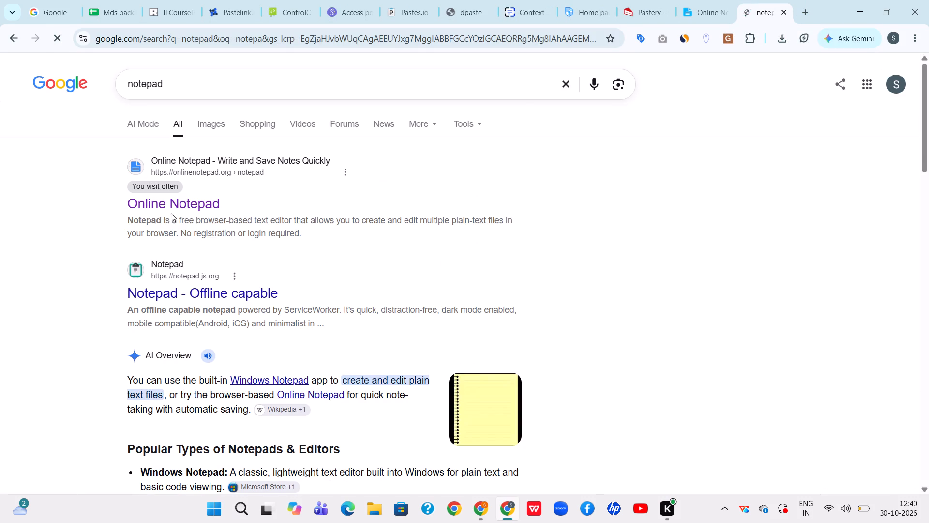
pyautogui.click(177, 294)
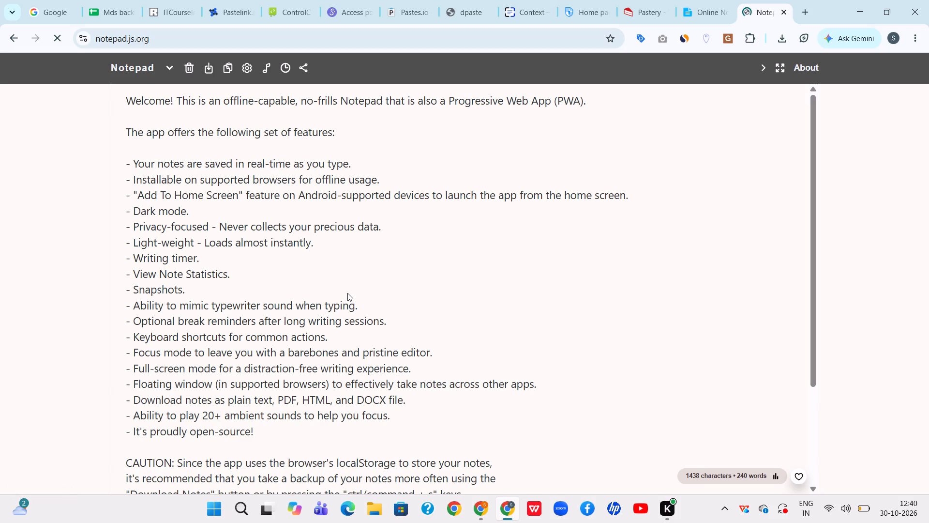
# Replace the Notepad welcome note with the copied Priyadarshini School text, trim its trailing line, and copy the whole note.
pyautogui.click(347, 293)
pyautogui.hotkey('ctrl', 'a')
pyautogui.press('BackSpace')
pyautogui.hotkey('ctrl', 'v')
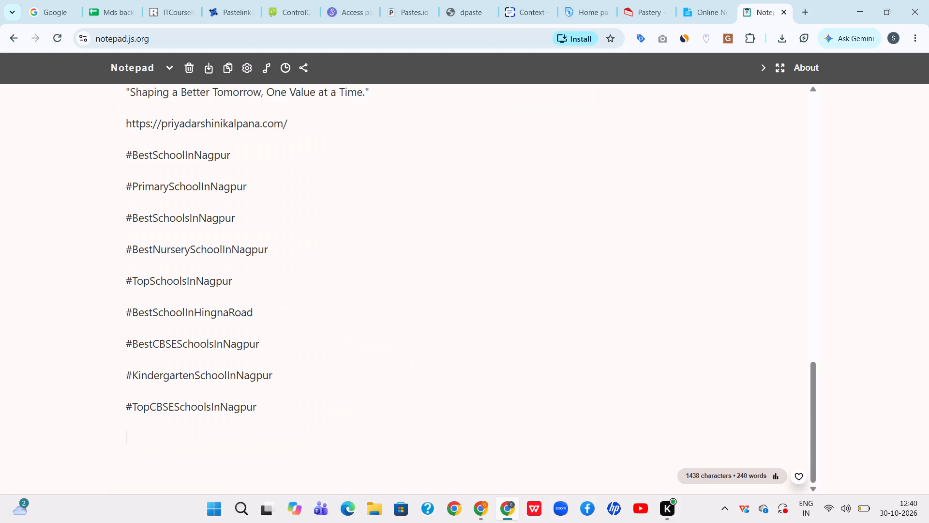
pyautogui.press('BackSpace')
pyautogui.hotkey('ctrl', 'a')
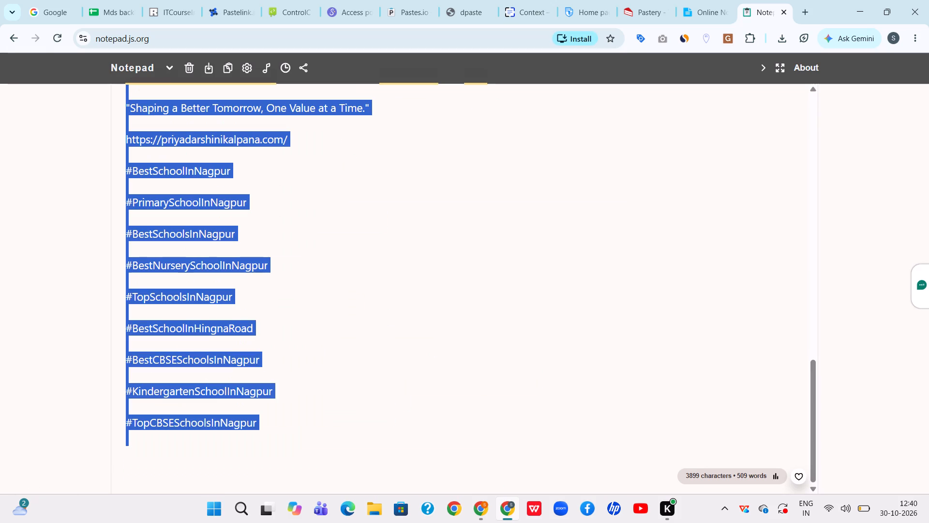
pyautogui.hotkey('ctrl', 'c')
pyautogui.scroll(5, 193, 220)
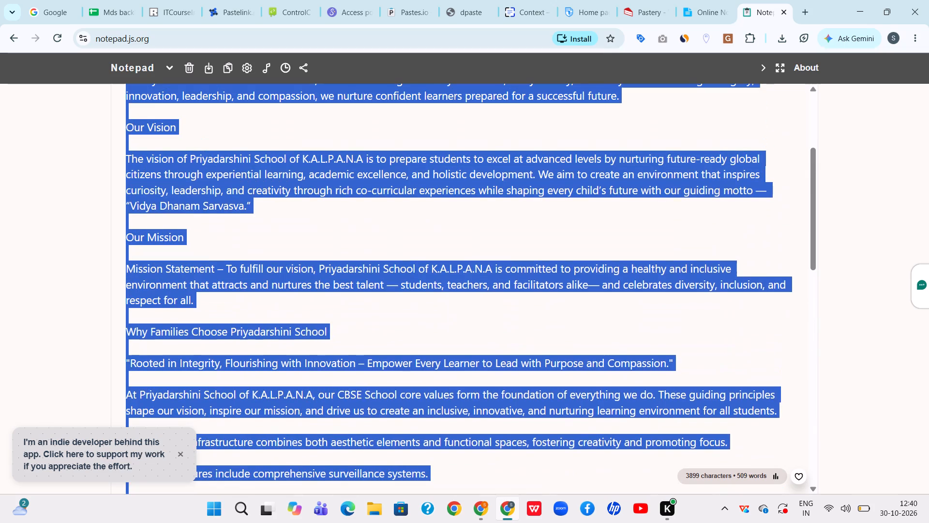
pyautogui.scroll(7, 203, 287)
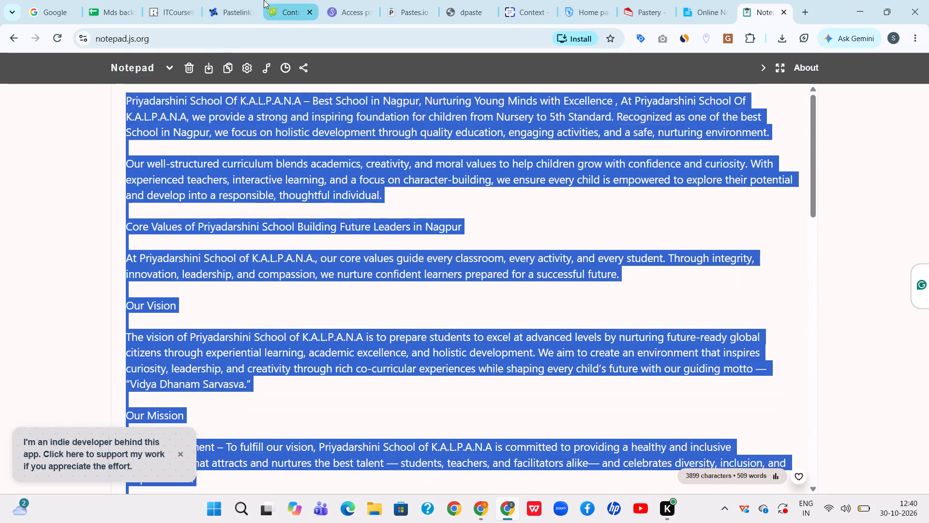
# Return to a blank Rentry.co page, paste the Priyadarshini School text, and end the last hashtag, #TopCBSESchoolsInNagpur, with a period.
pyautogui.click(168, 0)
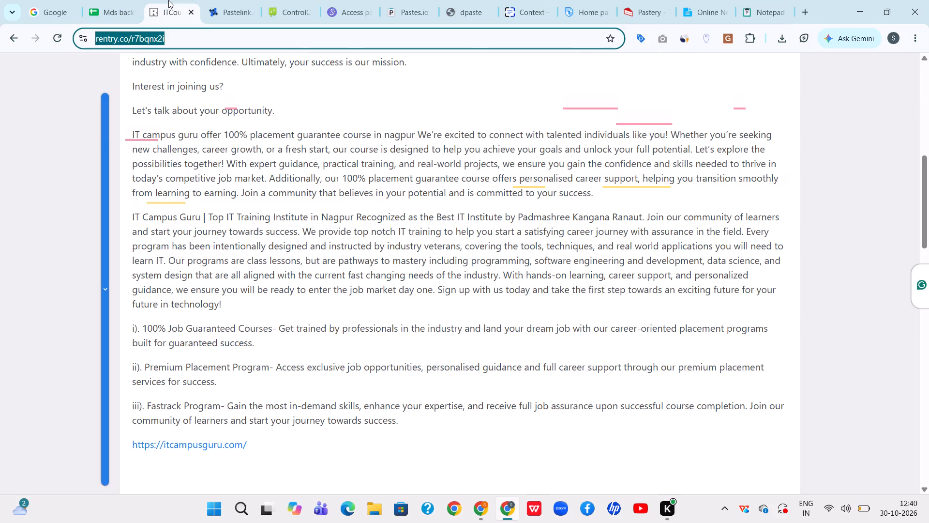
pyautogui.scroll(9, 193, 219)
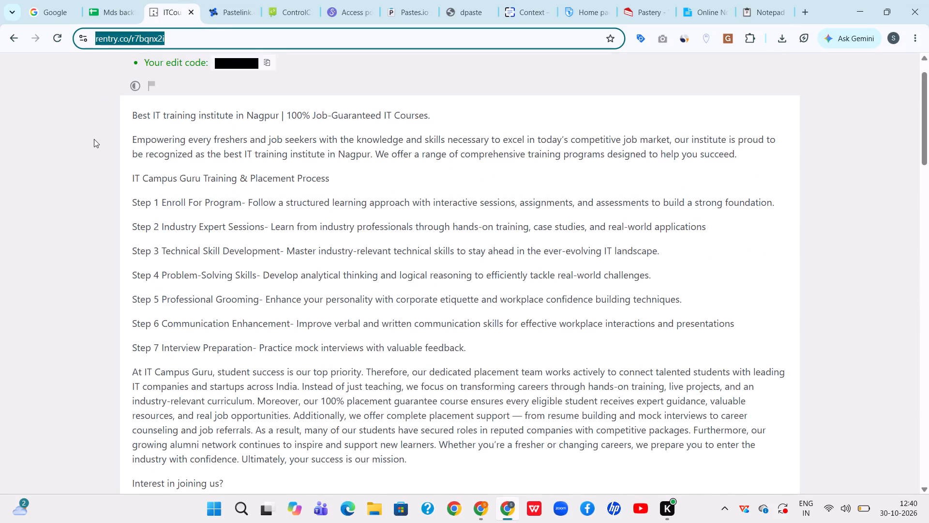
pyautogui.hscroll(6, 94, 139)
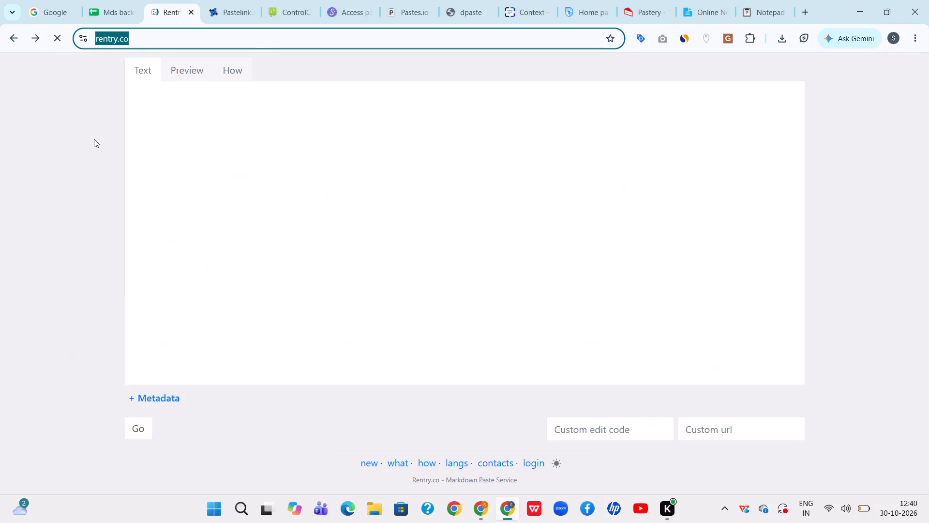
pyautogui.click(291, 218)
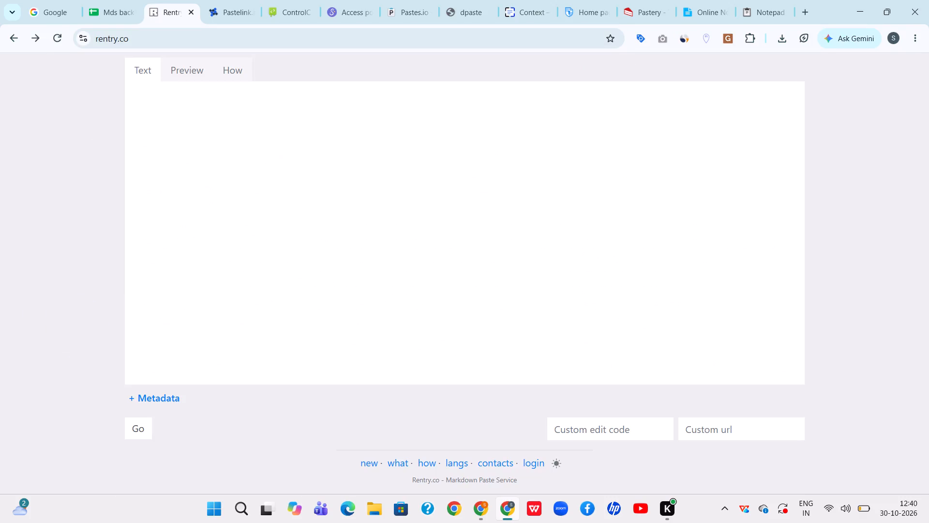
pyautogui.hotkey('ctrl', 'v')
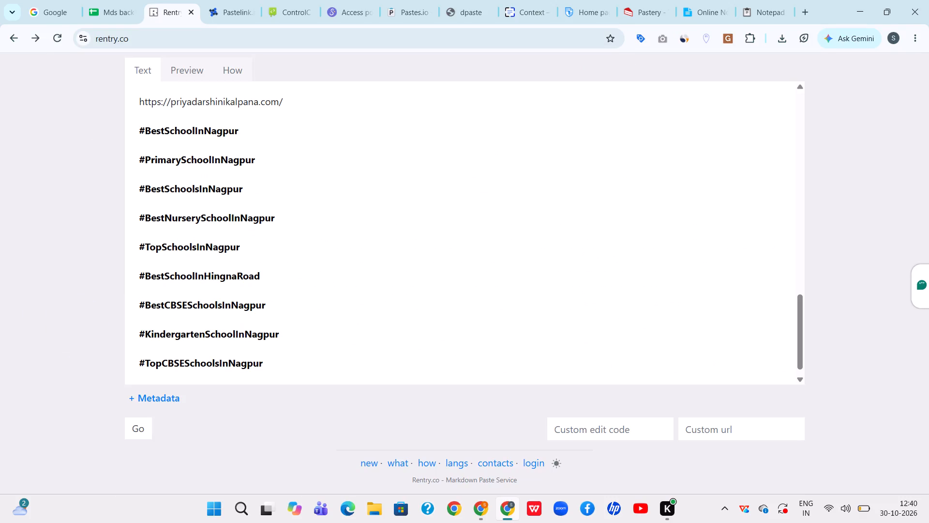
pyautogui.press('BackSpace')
pyautogui.press('.')
# Check through the pasted Priyadarshini School text and publish it on Rentry.co.
pyautogui.scroll(6, 291, 218)
pyautogui.scroll(-8, 291, 218)
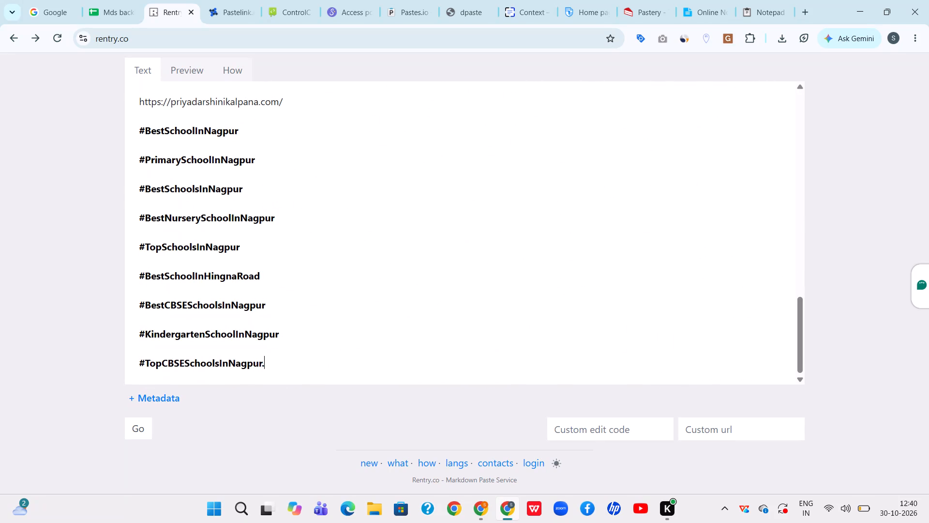
pyautogui.scroll(1, 291, 218)
pyautogui.click(135, 431)
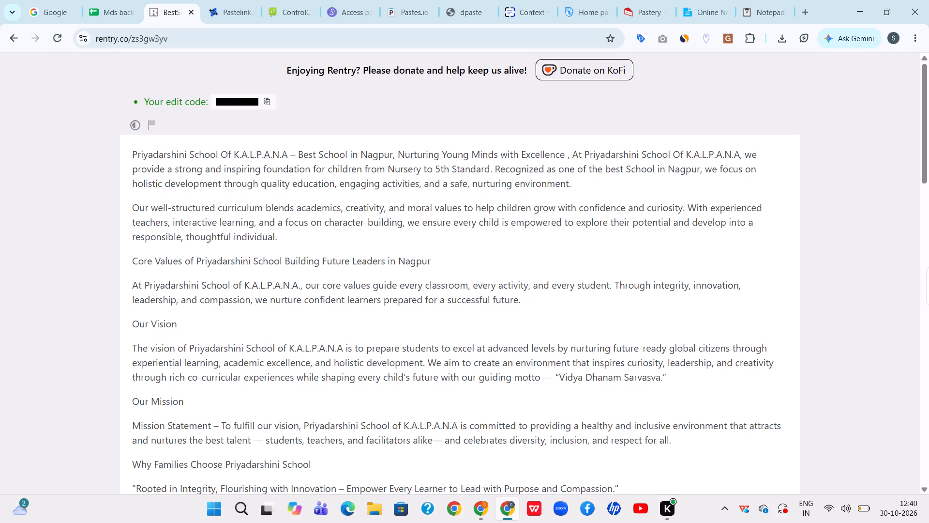
# Copy the Priyadarshini School paste's address, rentry.co/zs3gw3yv, and record it in cell D3634 of Mds backlinks.
pyautogui.click(146, 34)
pyautogui.hotkey('ctrl', 'c')
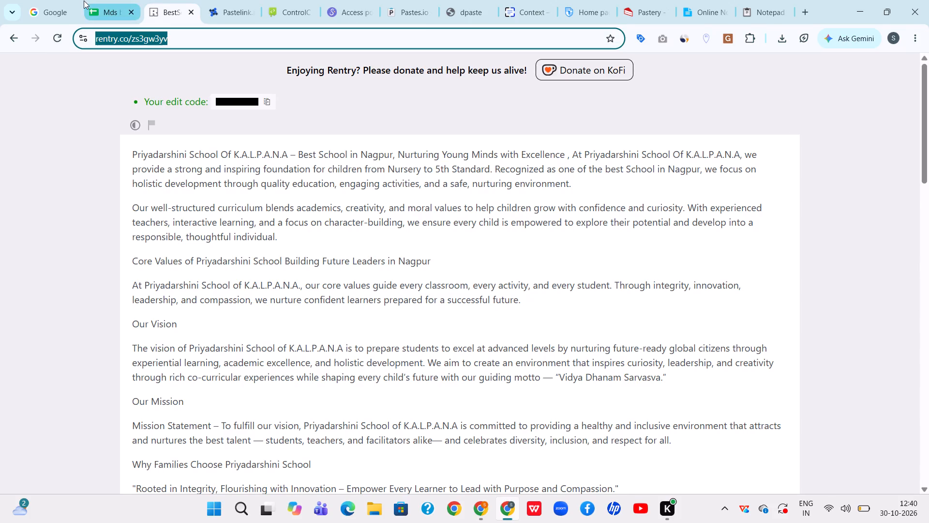
pyautogui.click(84, 0)
pyautogui.hotkey('ctrl', 'v')
# Locate the end of the 30/10/2026 link list in column H of Mds backlinks and select the empty cell H3448.
pyautogui.press('Right')
pyautogui.press('Right')
pyautogui.press('Right')
pyautogui.press('Right')
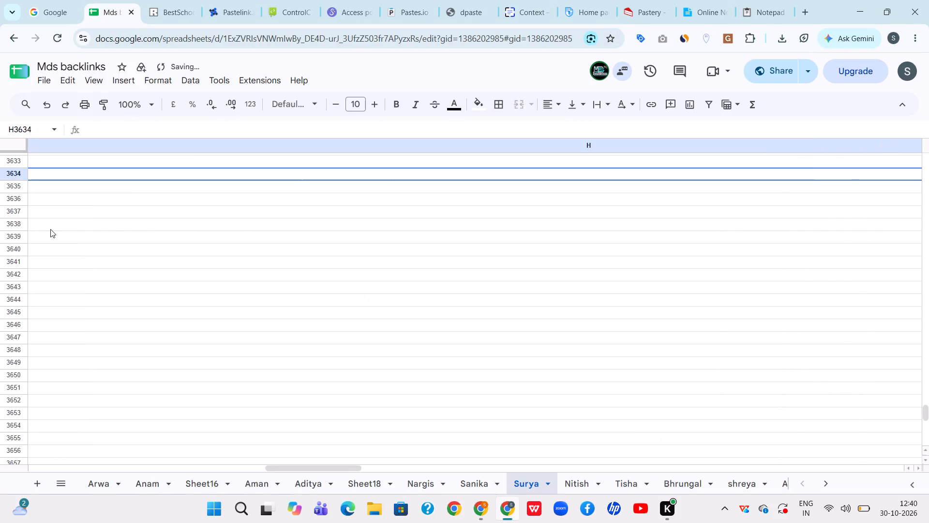
pyautogui.scroll(14, 38, 303)
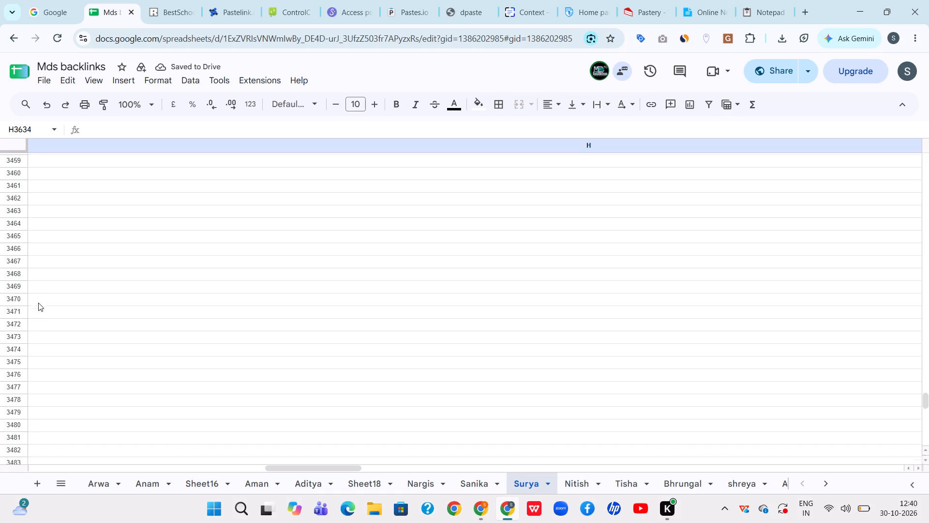
pyautogui.scroll(2, 38, 303)
pyautogui.scroll(-8, 38, 303)
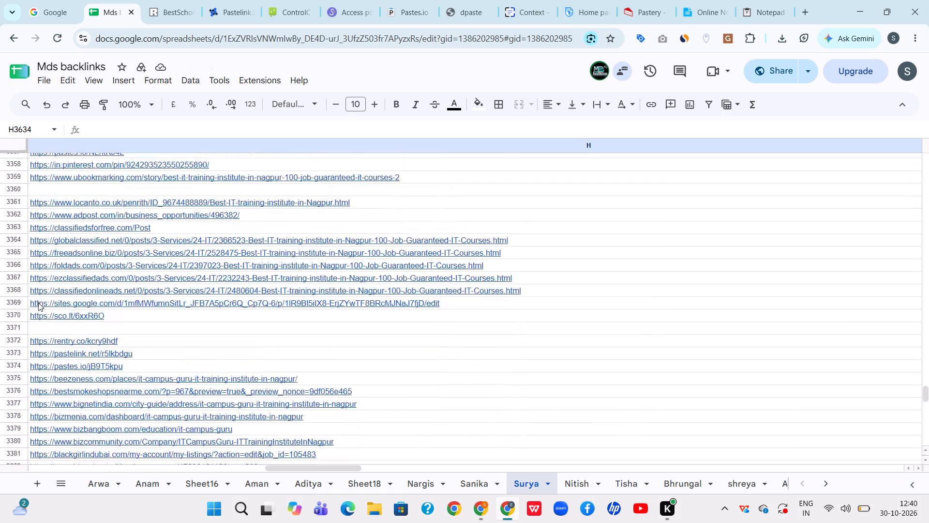
pyautogui.scroll(-13, 38, 303)
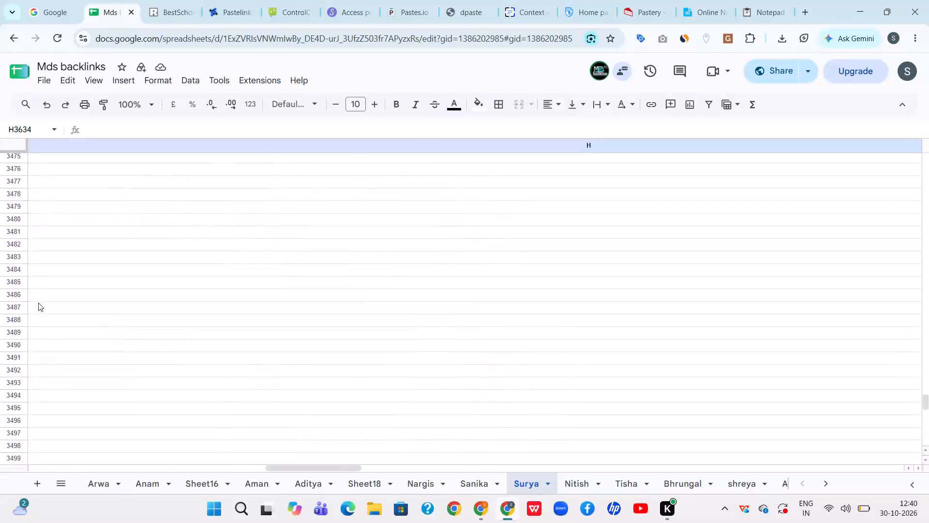
pyautogui.scroll(8, 38, 303)
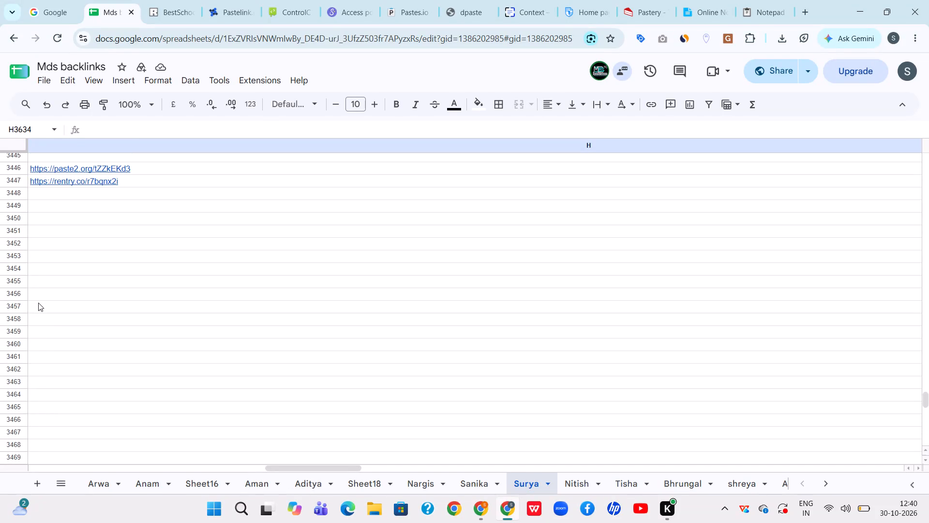
pyautogui.hscroll(1, 38, 303)
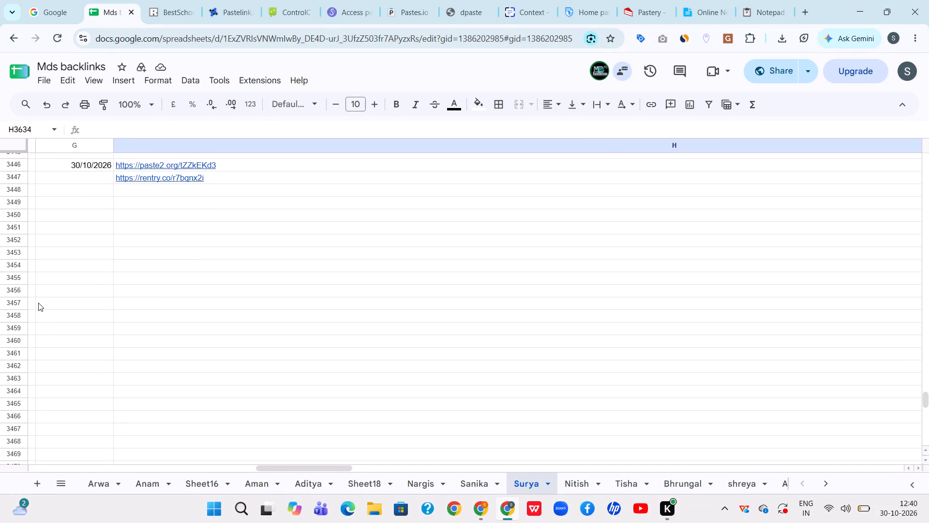
pyautogui.click(191, 195)
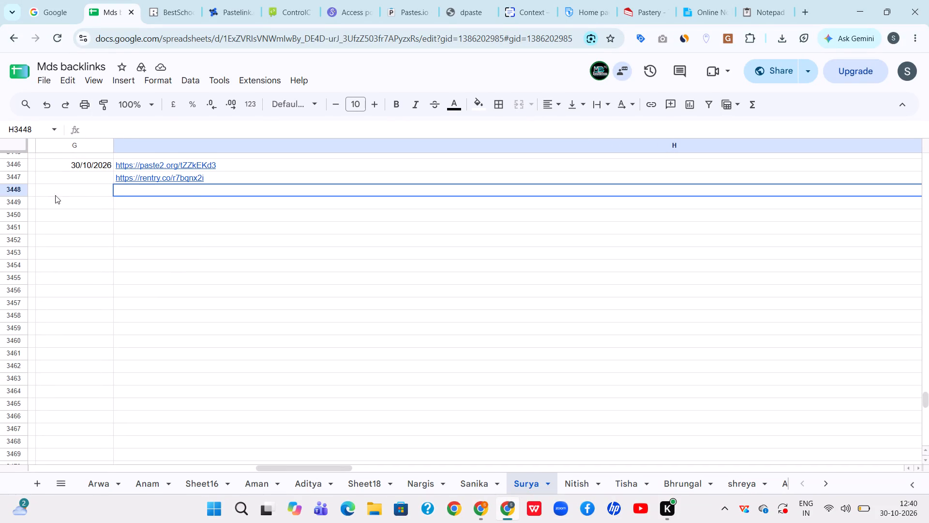
# Close the published Rentry.co paste and start a new paste on Pastelink.net.
pyautogui.click(234, 1)
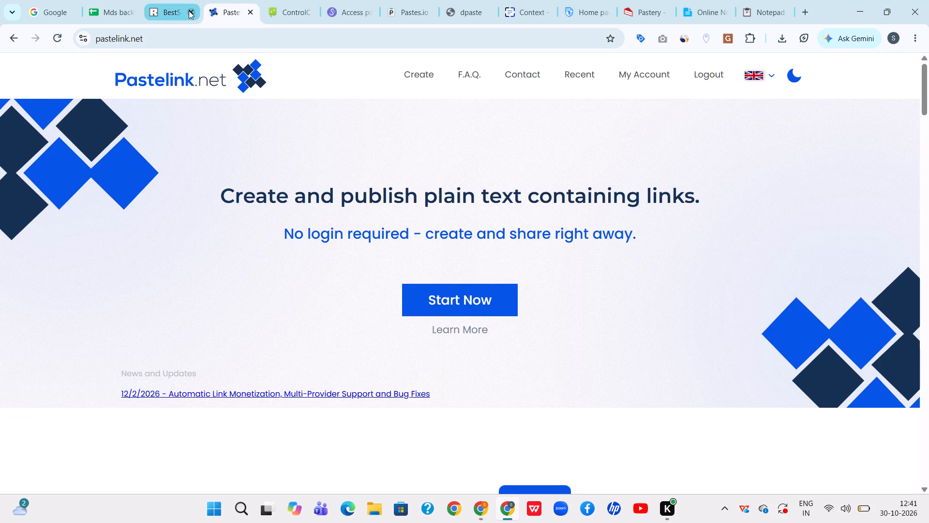
pyautogui.click(189, 11)
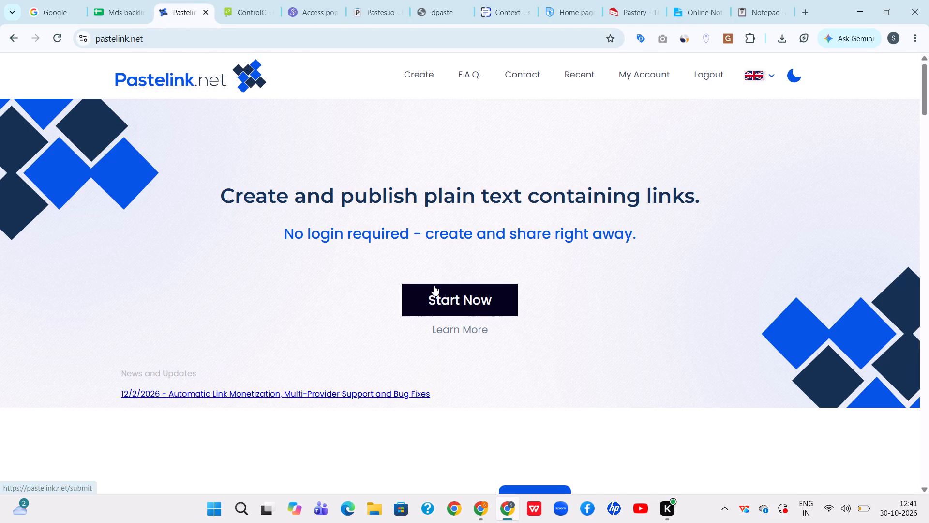
pyautogui.click(434, 285)
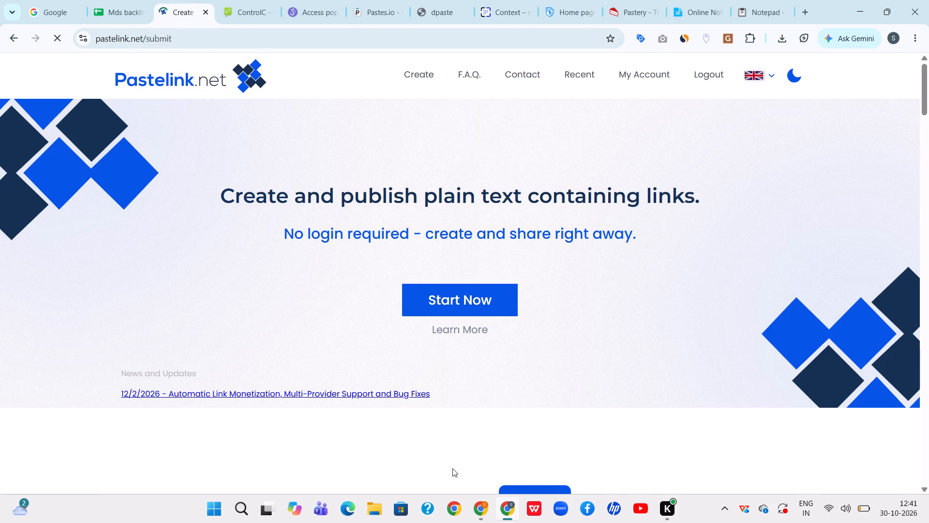
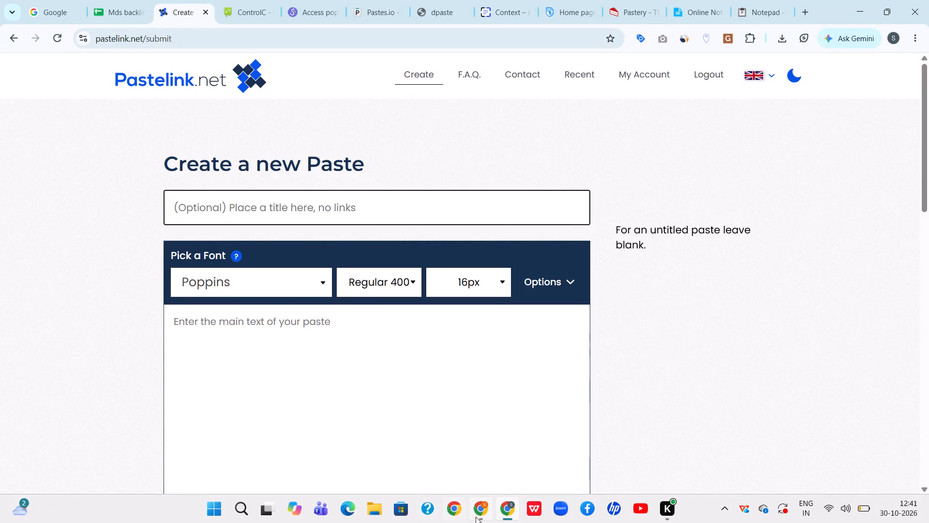
# Title the paste "Best IT training institute in Nagpur | 100% Job-Guaranteed IT Courses", copying the main heading from itcampusguru.com.
pyautogui.click(476, 517)
pyautogui.tripleClick(197, 186)
pyautogui.doubleClick(197, 186)
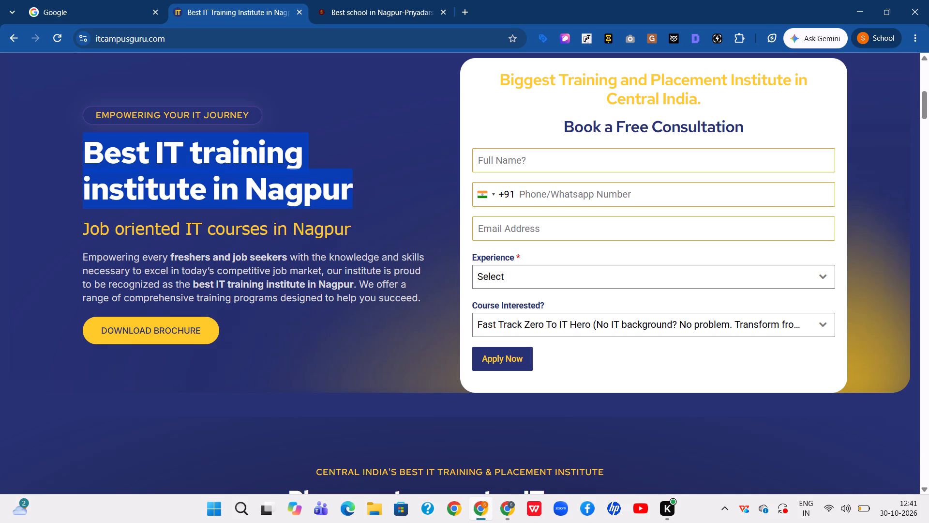
pyautogui.hotkey('ctrl', 'c')
pyautogui.click(197, 186)
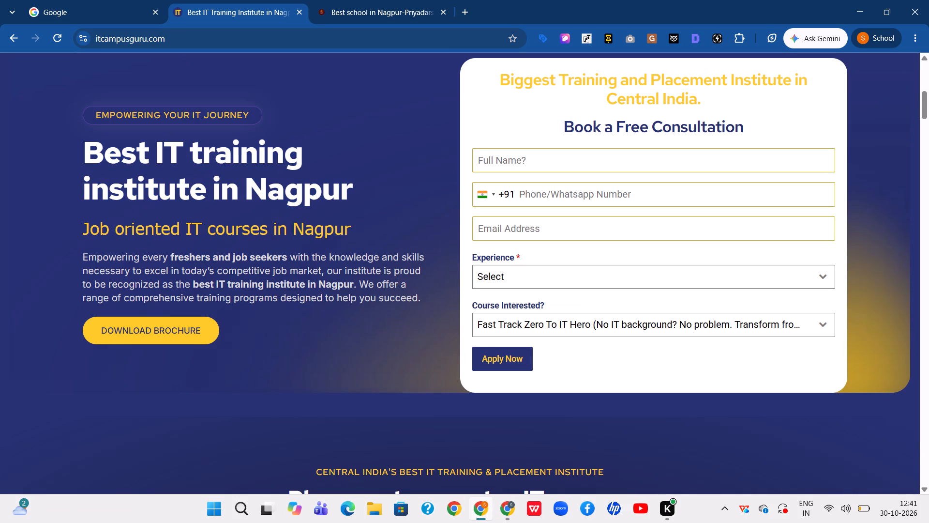
pyautogui.click(513, 522)
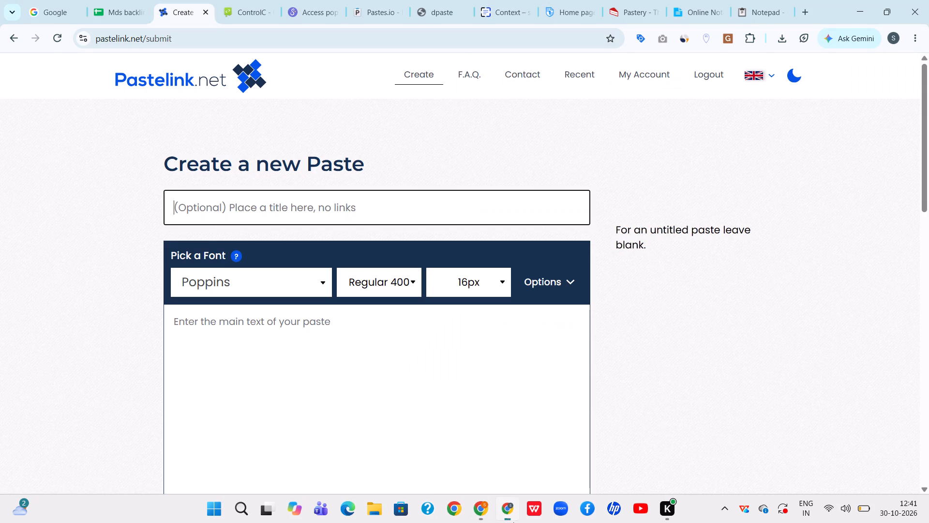
pyautogui.hotkey('ctrl', 'v')
pyautogui.press('space')
pyautogui.write('| 100% Job-G')
pyautogui.write('uaranteed')
pyautogui.press('space')
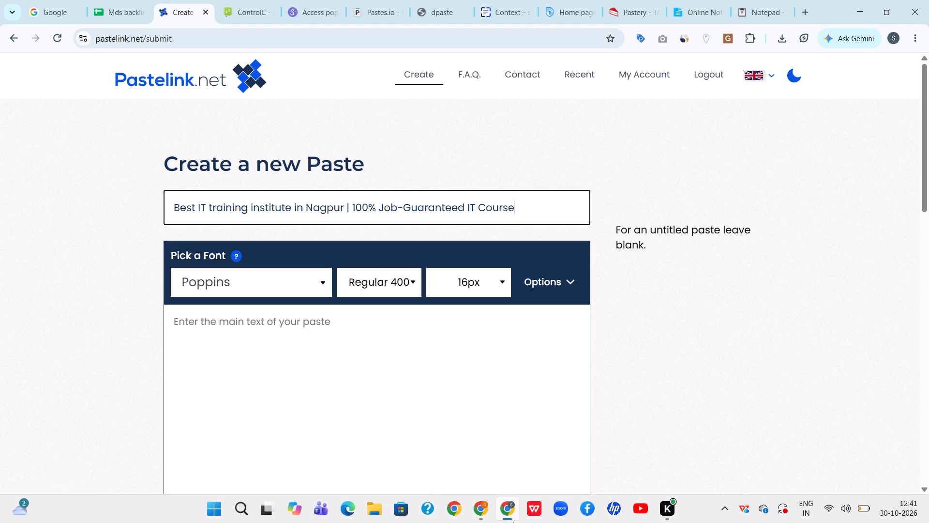
# Copy the full IT Campus Guru text from Online Notepad into the body of the Pastelink.net paste.
pyautogui.click(418, 440)
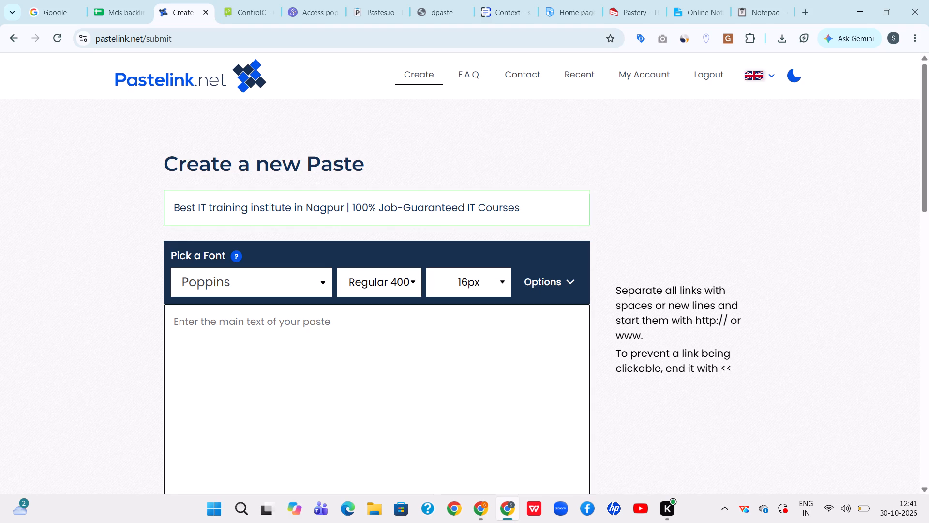
pyautogui.click(680, 1)
pyautogui.hotkey('ctrl', 'a')
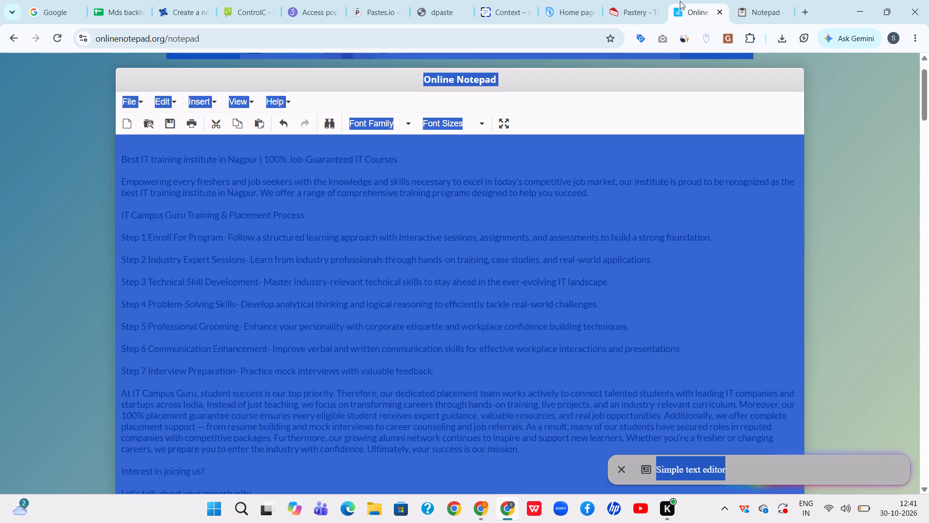
pyautogui.click(339, 324)
pyautogui.hotkey('ctrl', 'a')
pyautogui.hotkey('ctrl', 'c')
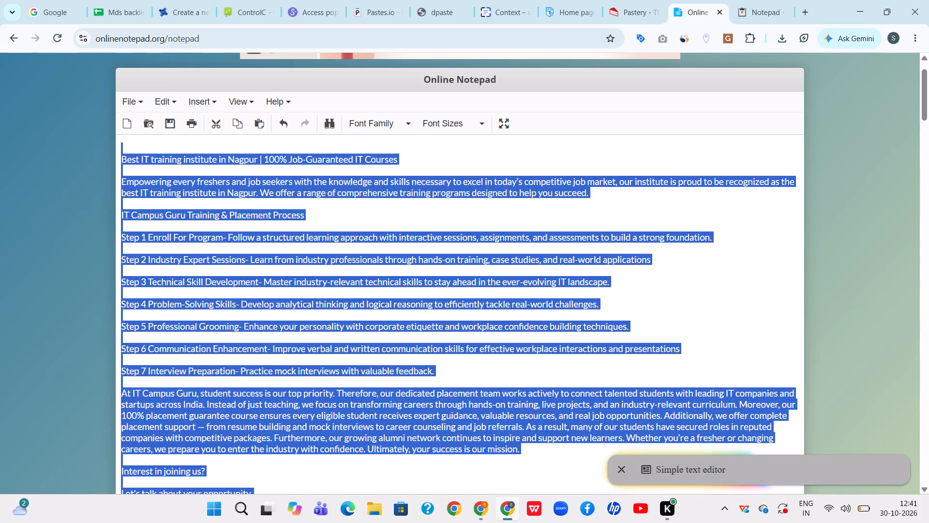
pyautogui.click(177, 0)
pyautogui.hotkey('ctrl', 'v')
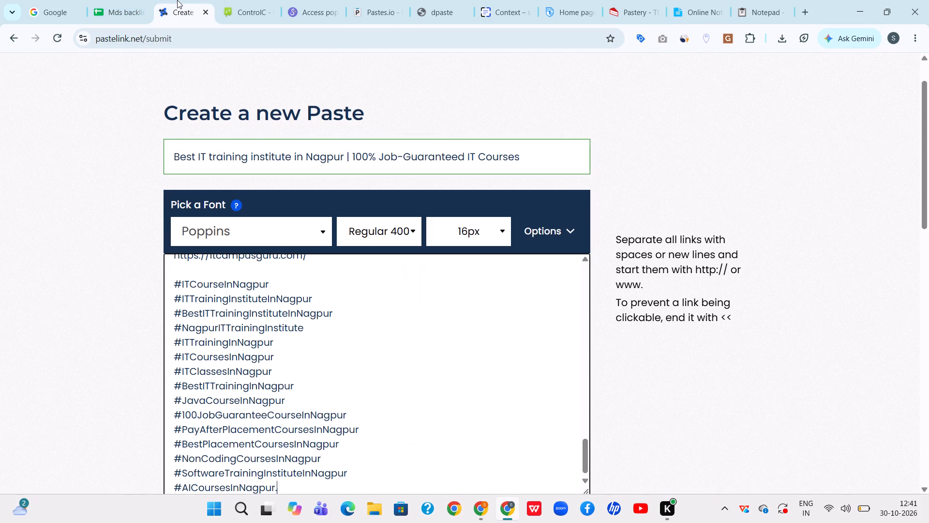
pyautogui.scroll(7, 165, 328)
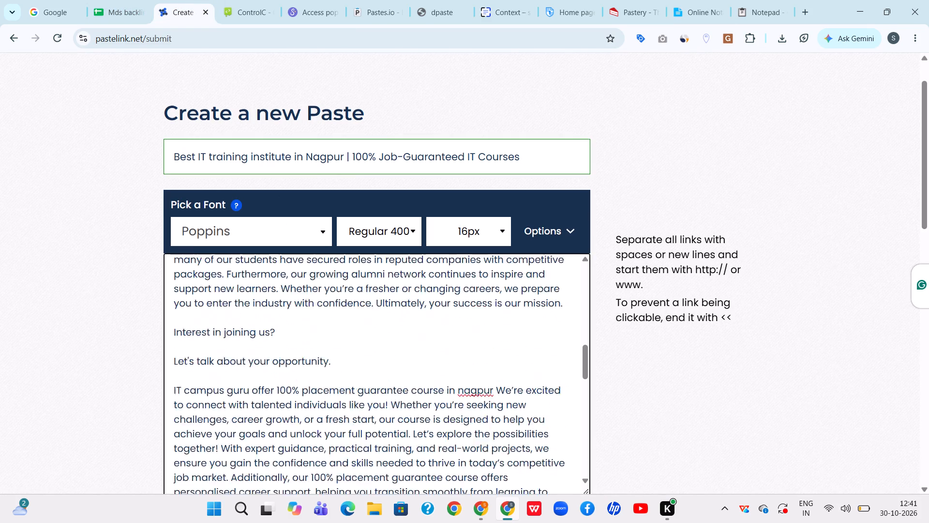
pyautogui.scroll(6, 165, 328)
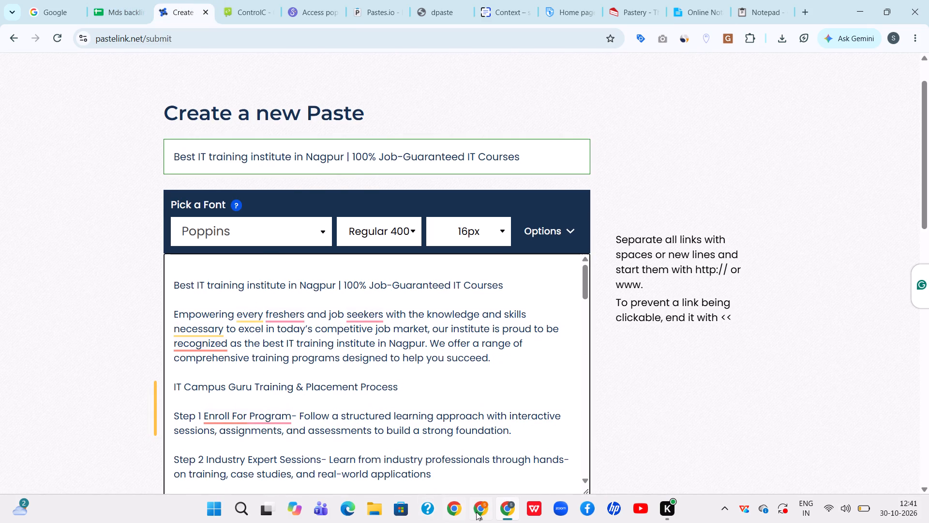
# Copy the IT Campus Guru website address from its browser page and return to the Pastelink.net paste.
pyautogui.click(476, 512)
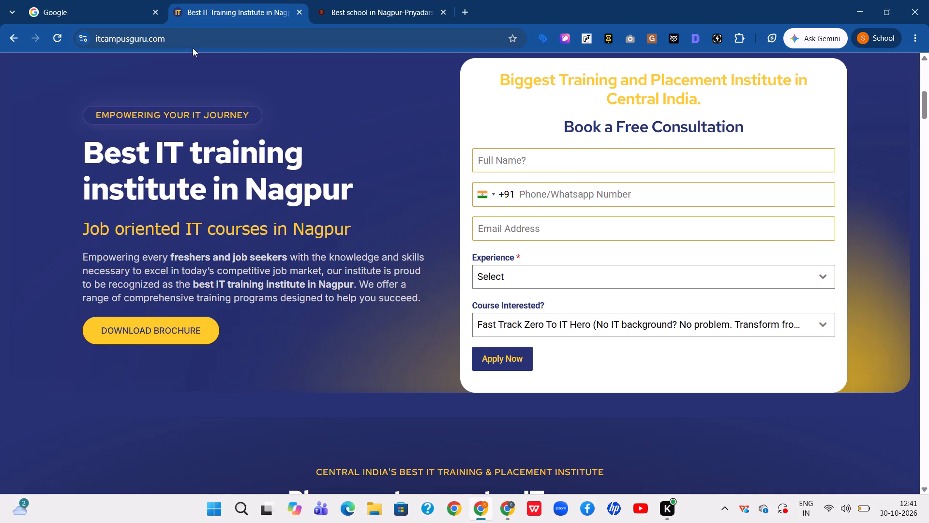
pyautogui.click(176, 35)
pyautogui.hotkey('ctrl', 'c')
pyautogui.click(309, 269)
pyautogui.click(381, 0)
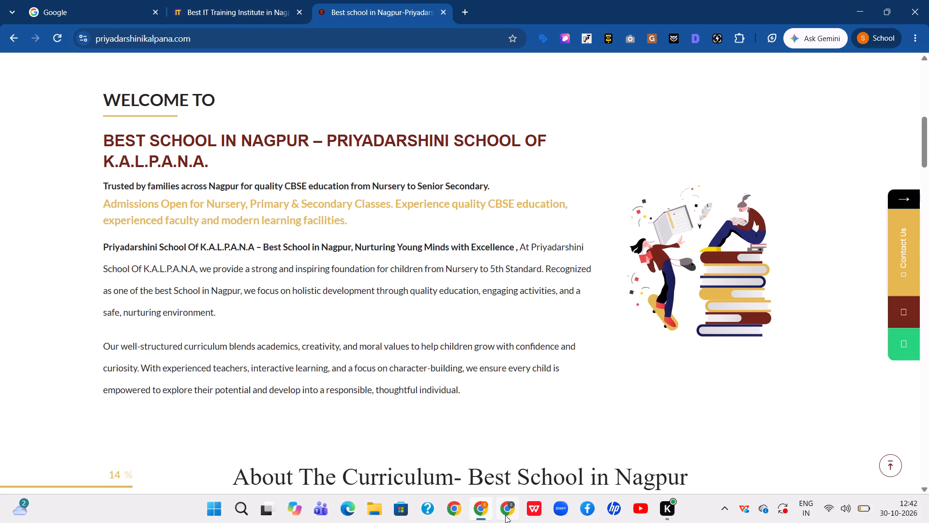
pyautogui.click(505, 515)
pyautogui.scroll(-6, 387, 363)
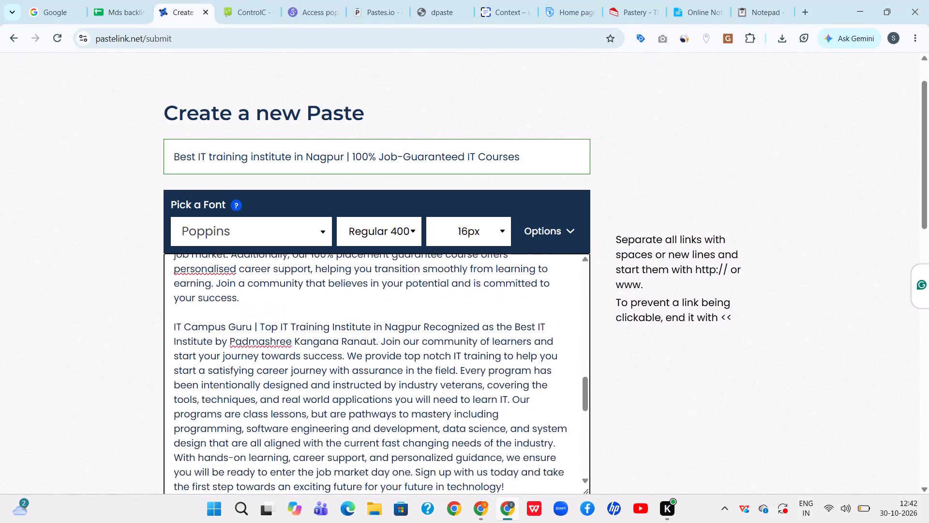
pyautogui.scroll(-7, 387, 363)
pyautogui.scroll(2, 387, 363)
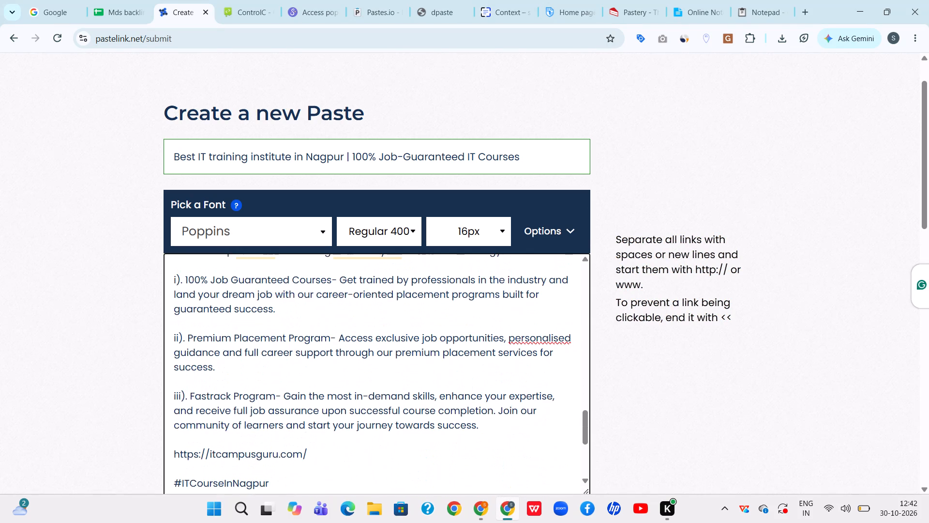
pyautogui.tripleClick(197, 454)
pyautogui.doubleClick(197, 454)
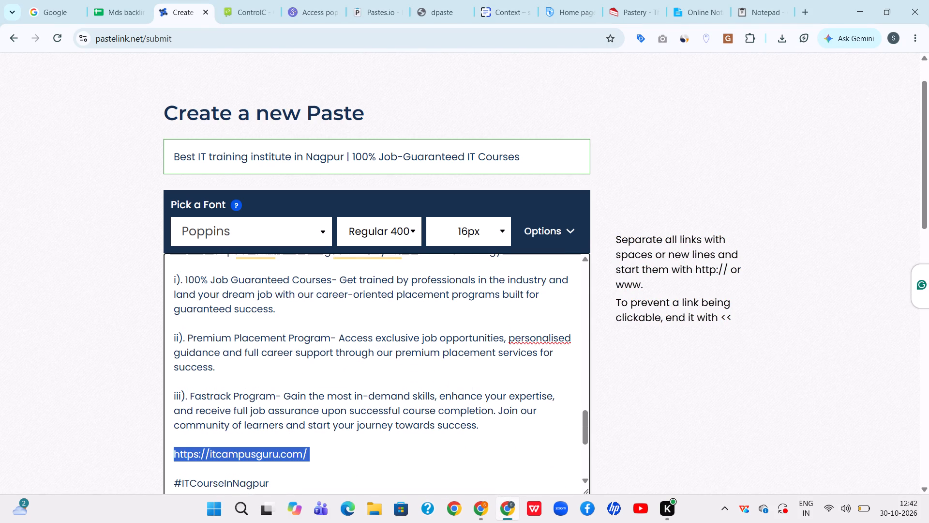
pyautogui.press('BackSpace')
pyautogui.press('BackSpace')
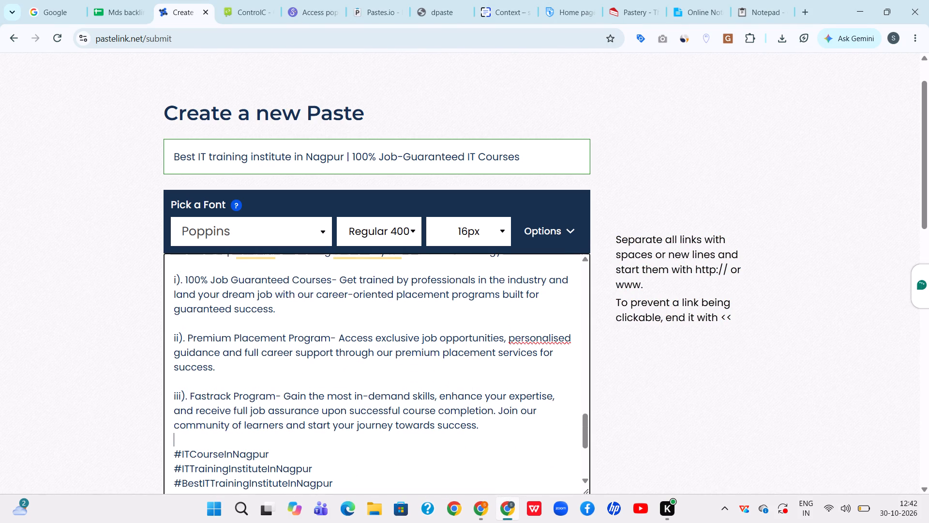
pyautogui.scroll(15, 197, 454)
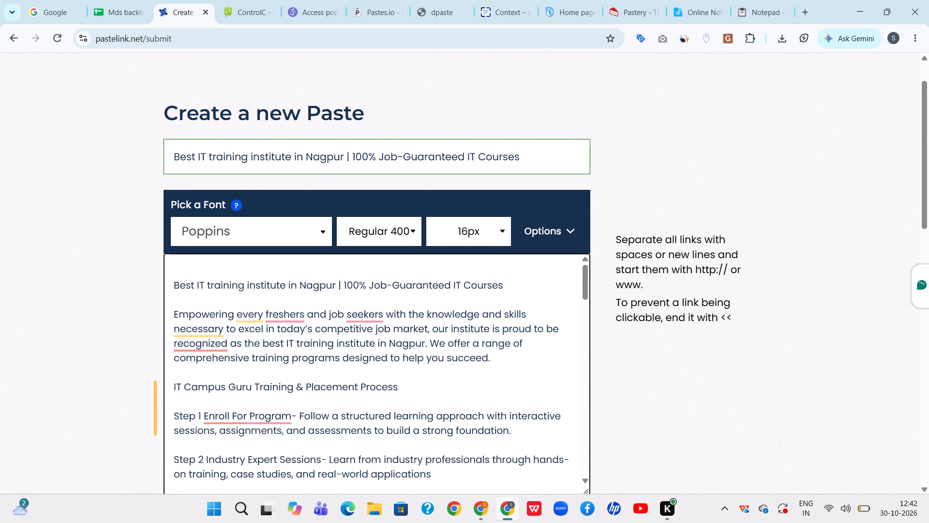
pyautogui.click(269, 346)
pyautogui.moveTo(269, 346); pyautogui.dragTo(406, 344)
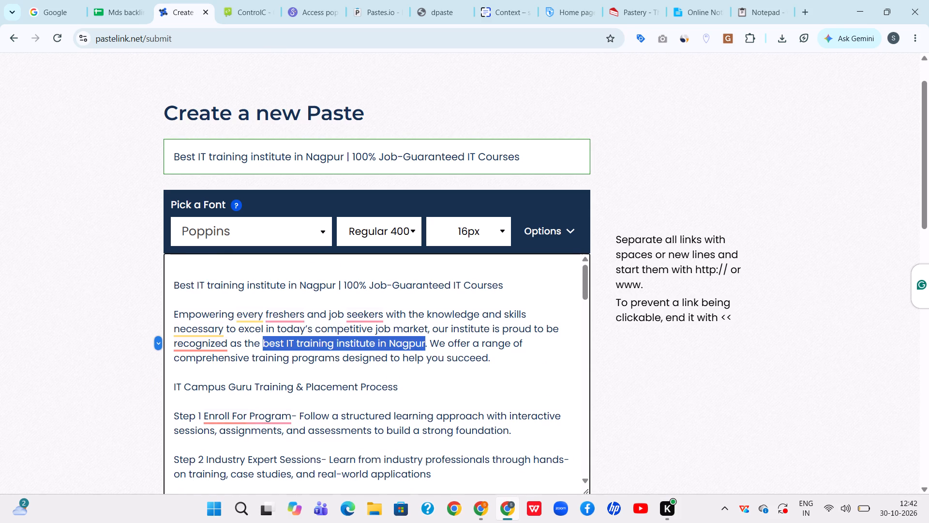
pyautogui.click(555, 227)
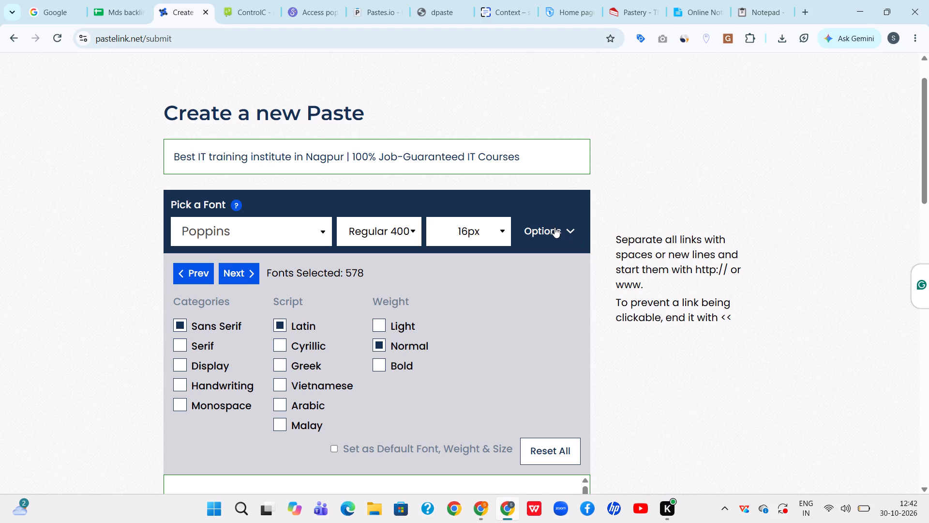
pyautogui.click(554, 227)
pyautogui.scroll(-7, 423, 343)
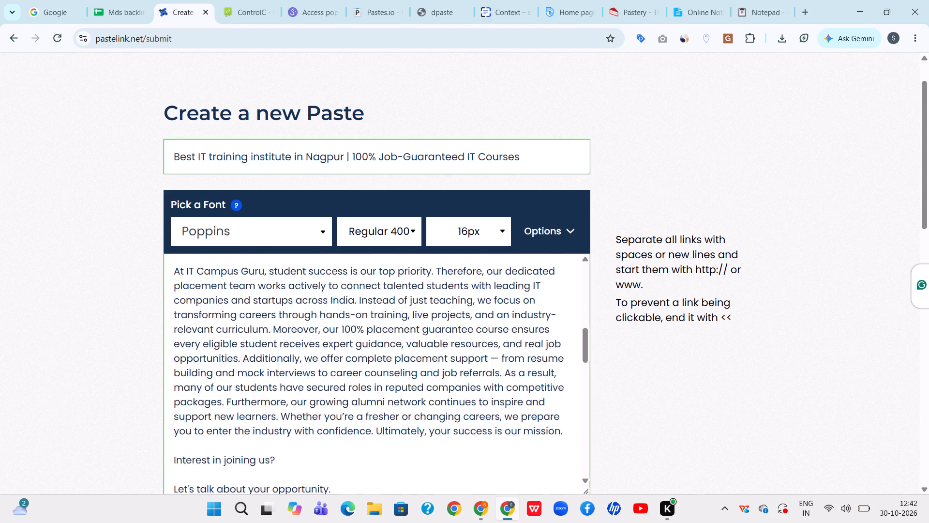
pyautogui.scroll(-8, 423, 343)
pyautogui.scroll(4, 407, 374)
pyautogui.scroll(1, 356, 330)
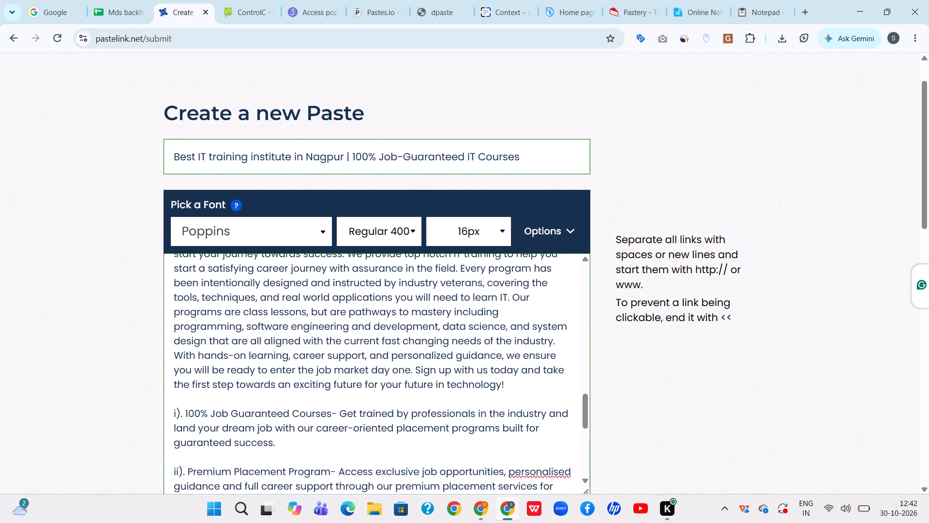
pyautogui.click(522, 382)
pyautogui.press('Return')
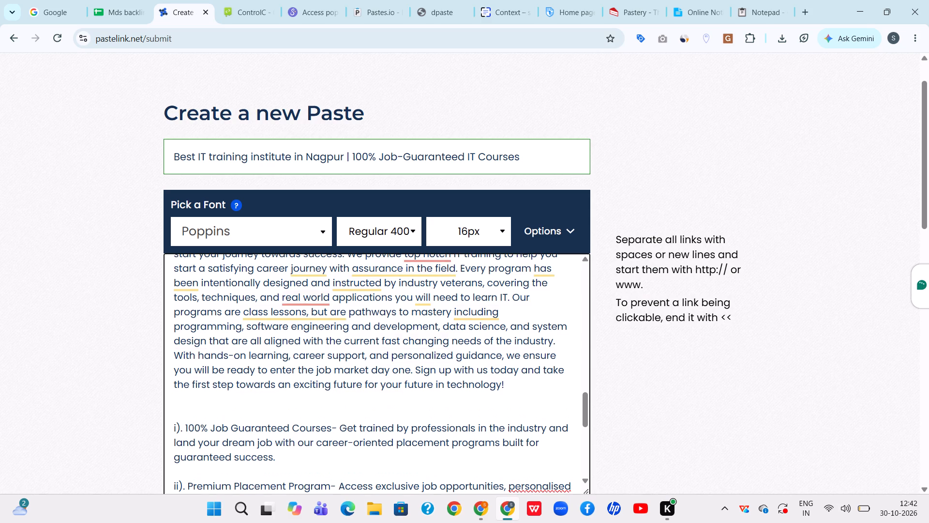
pyautogui.press('Return')
pyautogui.hotkey('ctrl', 'v')
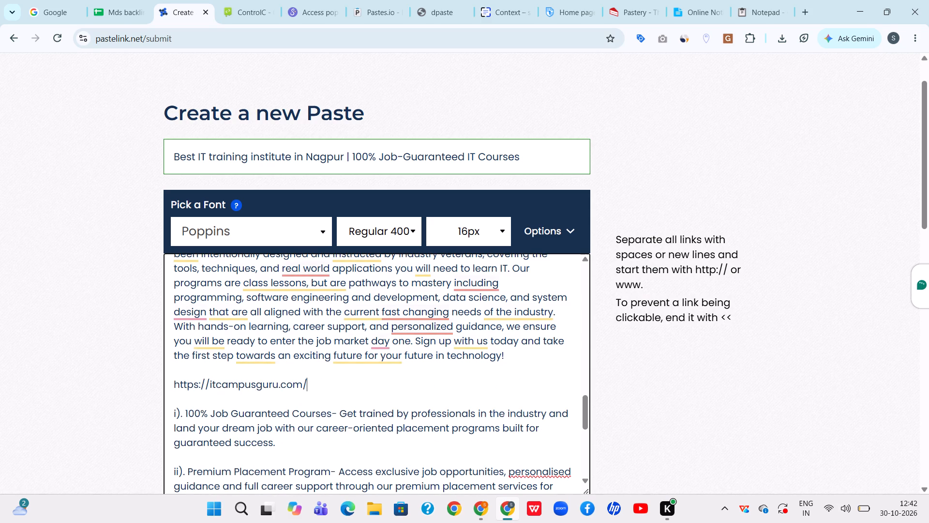
# Check the paste settings and publish the IT Campus Guru paste on Pastelink.net with monetization disabled.
pyautogui.scroll(11, 530, 339)
pyautogui.scroll(-1, 642, 350)
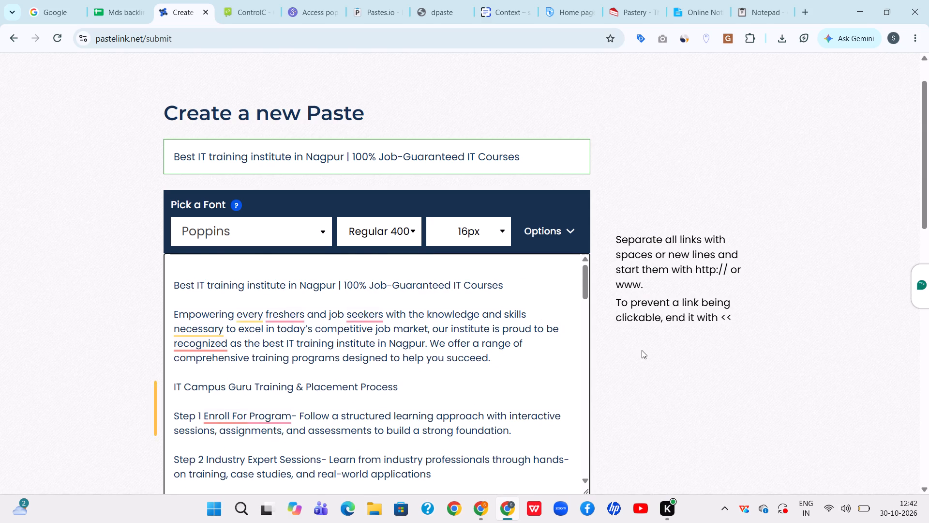
pyautogui.scroll(-2, 642, 350)
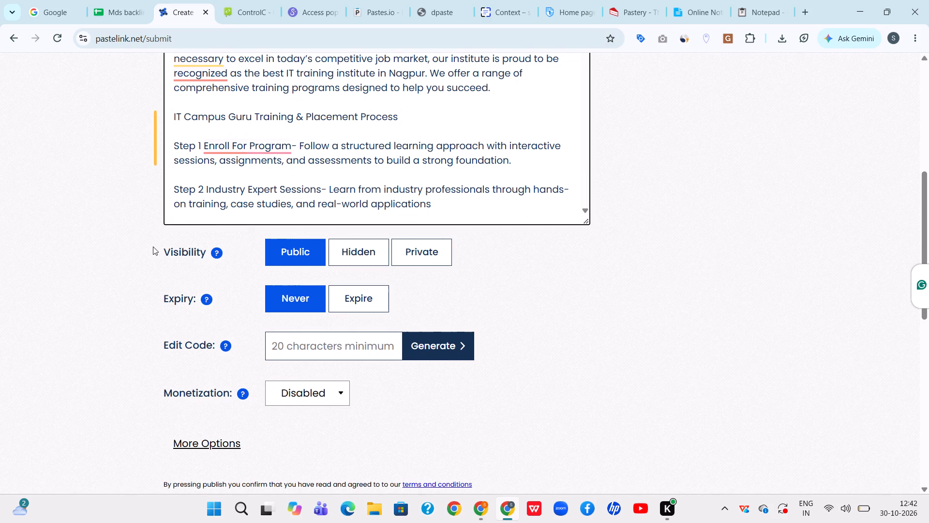
pyautogui.click(289, 392)
pyautogui.click(289, 392)
pyautogui.scroll(-2, 289, 392)
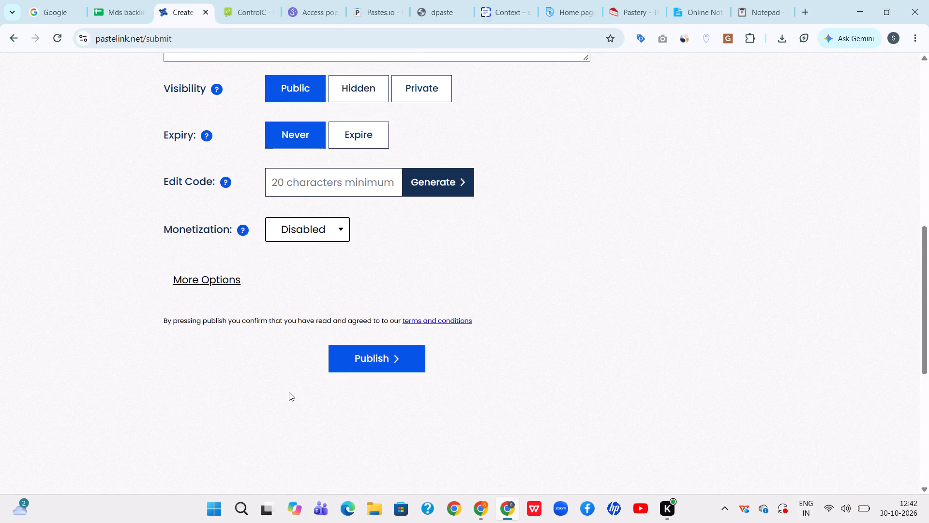
pyautogui.click(390, 358)
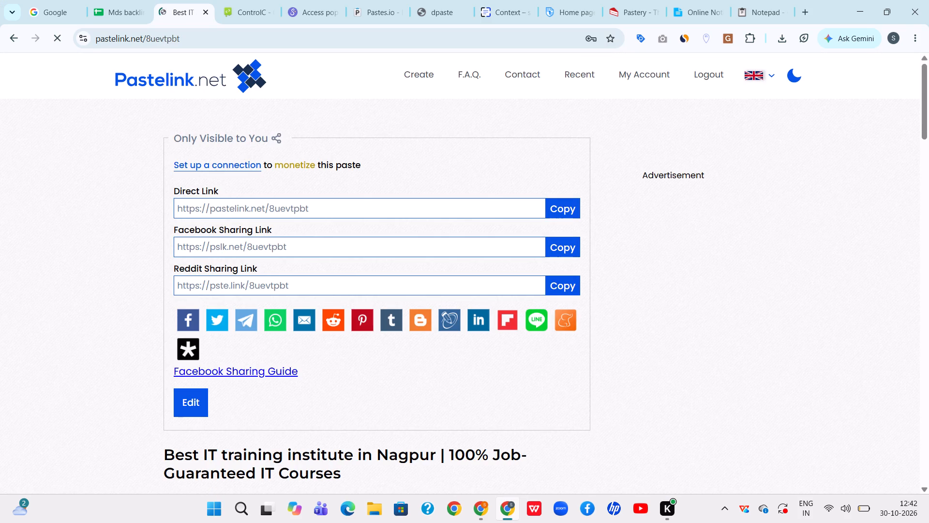
# Copy the published paste's link, pastelink.net/8uevtpbt, and record it in cell H3448 of Mds backlinks.
pyautogui.scroll(-3, 325, 249)
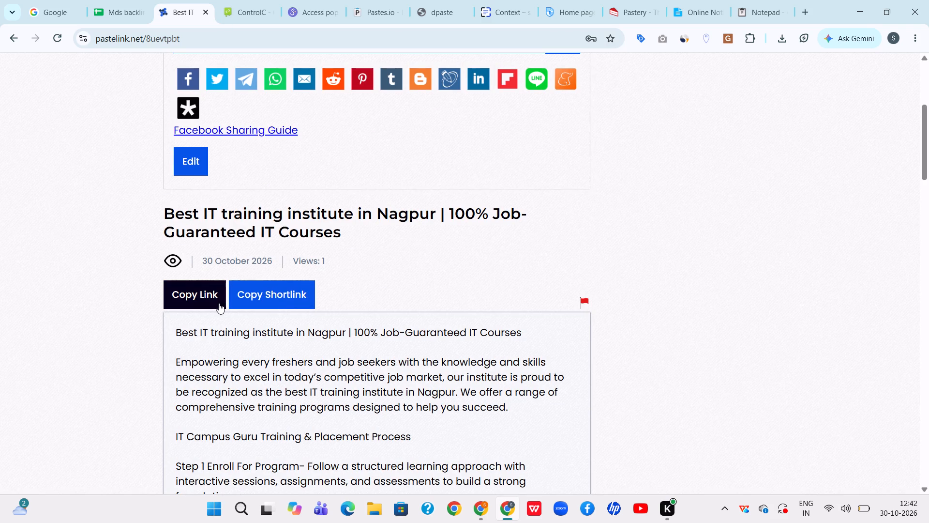
pyautogui.click(204, 299)
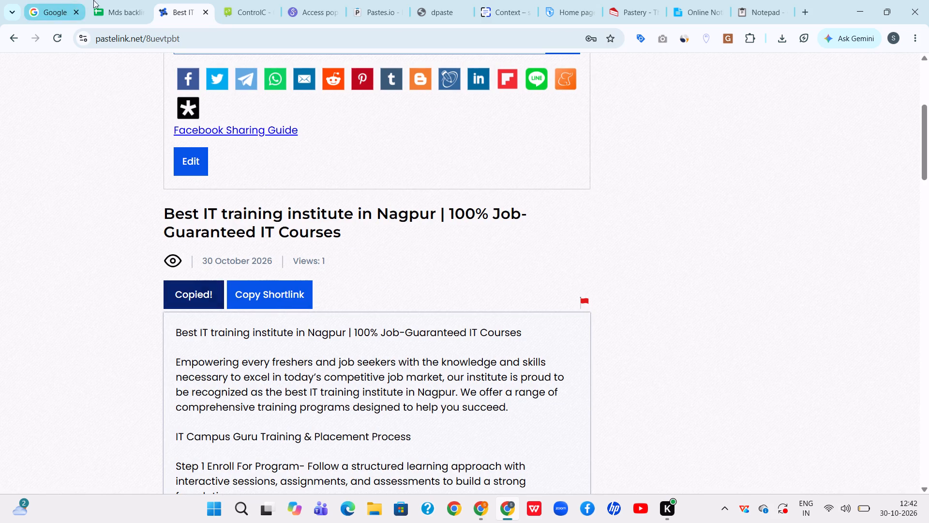
pyautogui.click(108, 0)
pyautogui.hotkey('ctrl', 'v')
# Locate the end of the 30/10/2026 link list in column D of Mds backlinks and select the empty cell D3635.
pyautogui.press('Left')
pyautogui.press('Left')
pyautogui.press('Left')
pyautogui.press('Left')
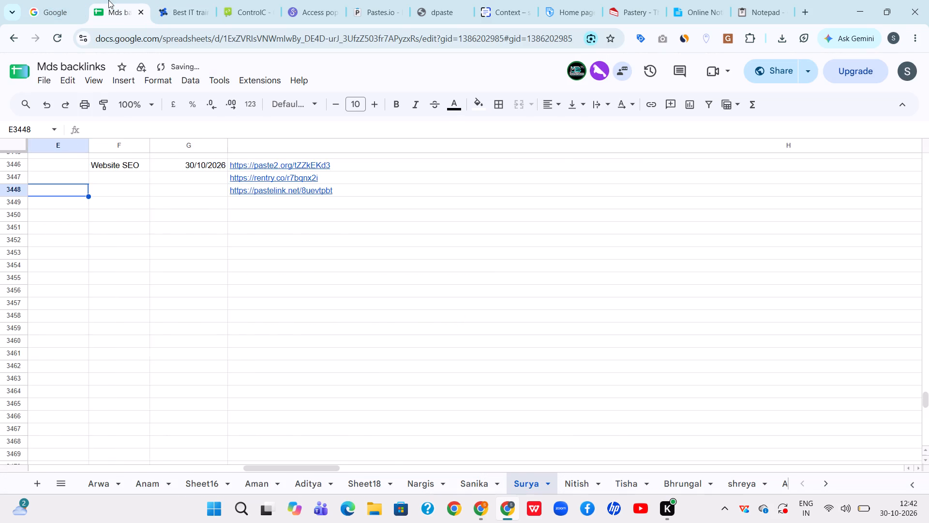
pyautogui.press('Left')
pyautogui.press('pagedown')
pyautogui.press('pagedown')
pyautogui.press('pagedown')
pyautogui.press('pagedown')
pyautogui.press('pagedown')
pyautogui.press('pagedown')
pyautogui.press('pagedown')
pyautogui.press('pagedown')
pyautogui.press('pagedown')
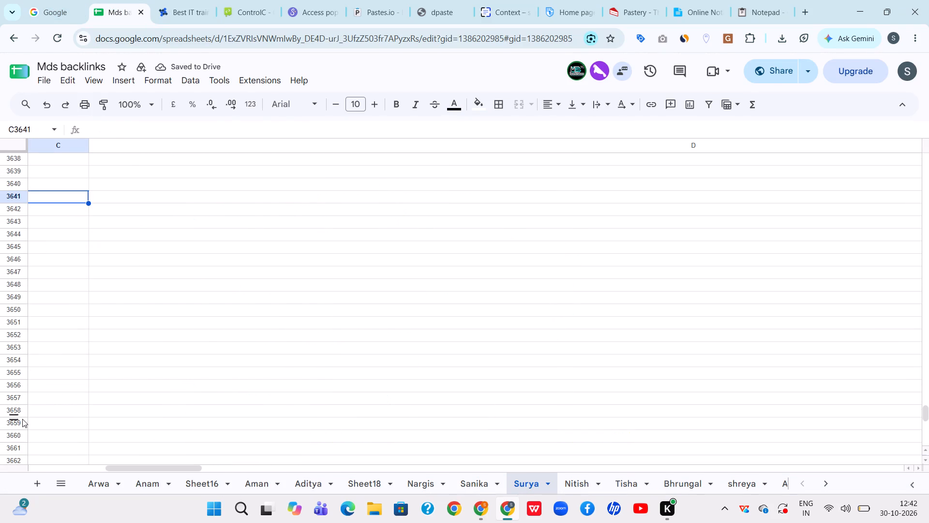
pyautogui.press('pageup')
pyautogui.scroll(-3, 201, 277)
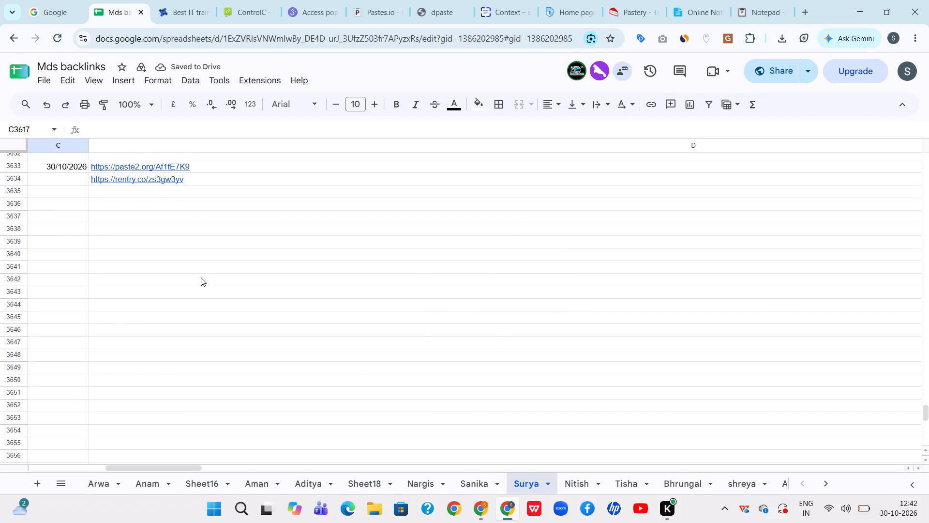
pyautogui.click(131, 193)
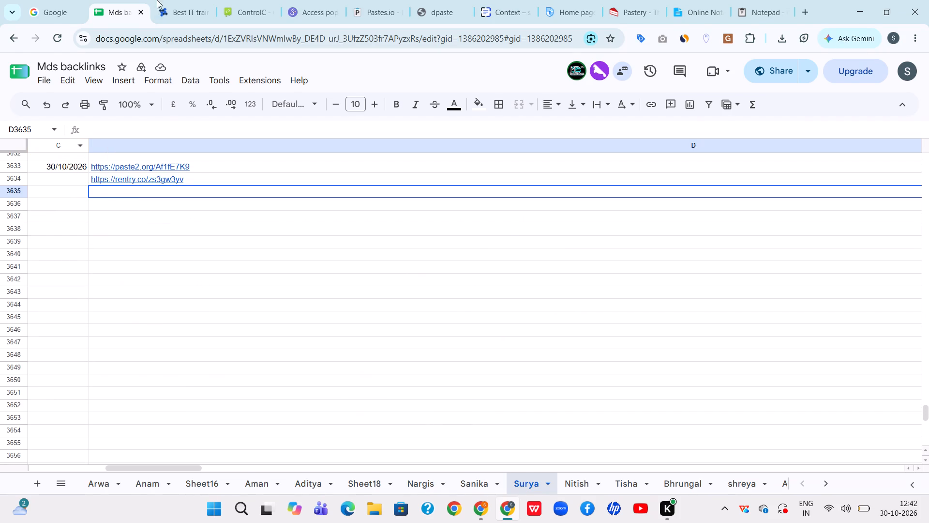
# Review the published IT Campus Guru paste on Pastelink.net, including its body text and sharing links.
pyautogui.click(161, 0)
pyautogui.scroll(-7, 121, 269)
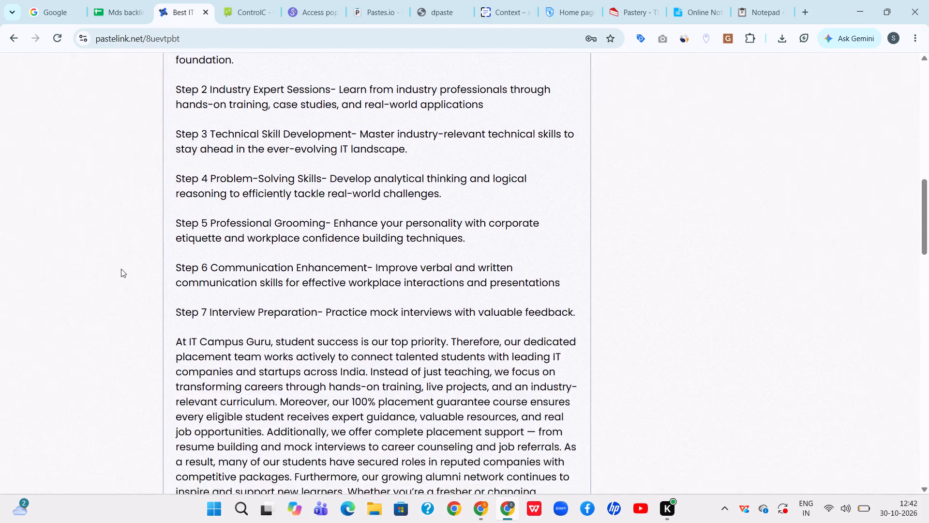
pyautogui.scroll(-5, 121, 269)
pyautogui.scroll(17, 121, 269)
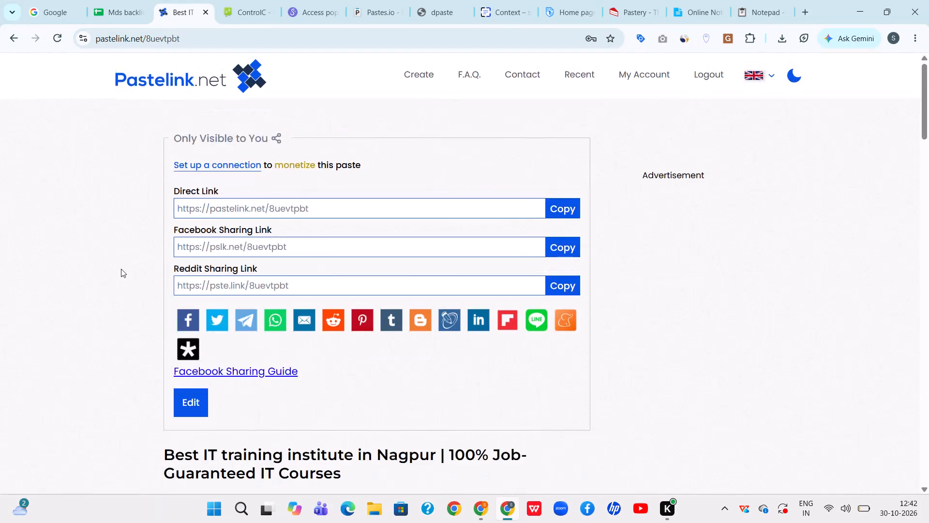
pyautogui.scroll(-2, 121, 269)
pyautogui.scroll(5, 121, 269)
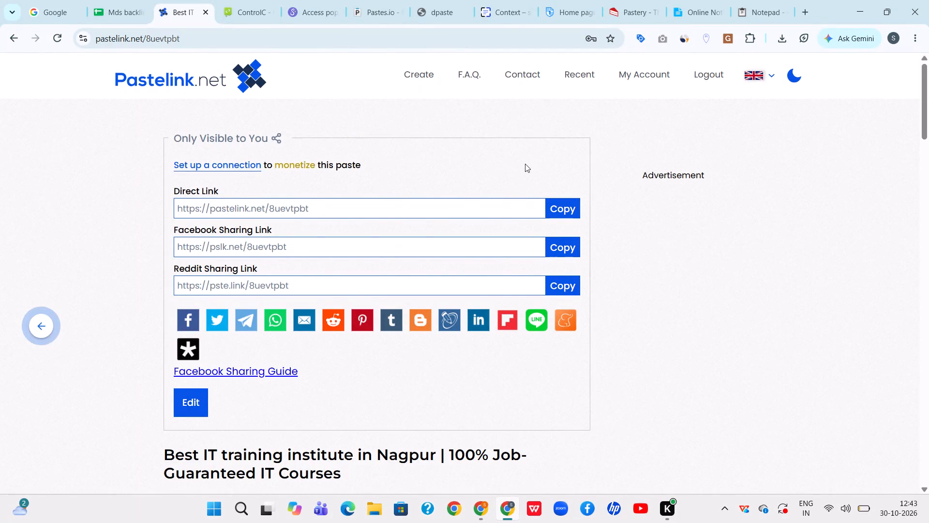
# Start a new Pastelink.net paste titled "Best School in Nagpur – Priyadarshini School of K.A.L.P.A.N.A.", copying the heading from priyadarshinikalpana.com.
pyautogui.click(421, 68)
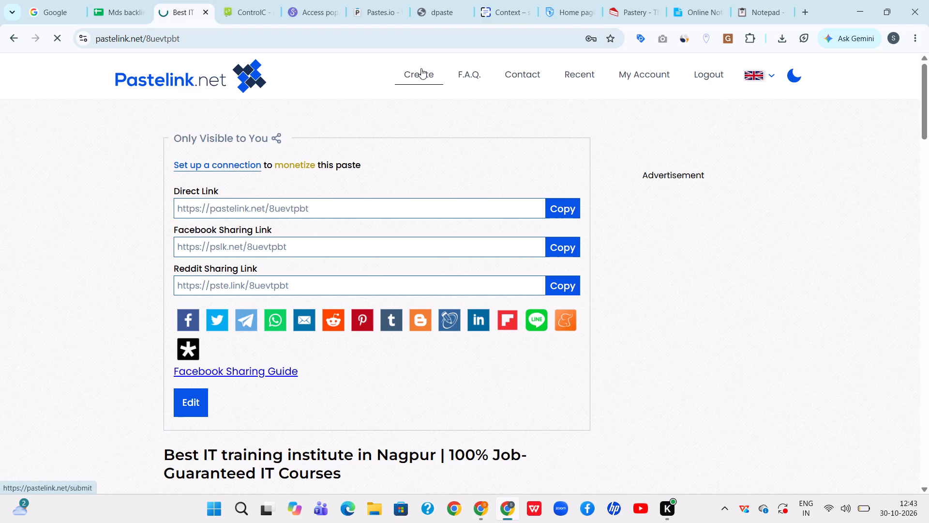
pyautogui.scroll(-1, 334, 170)
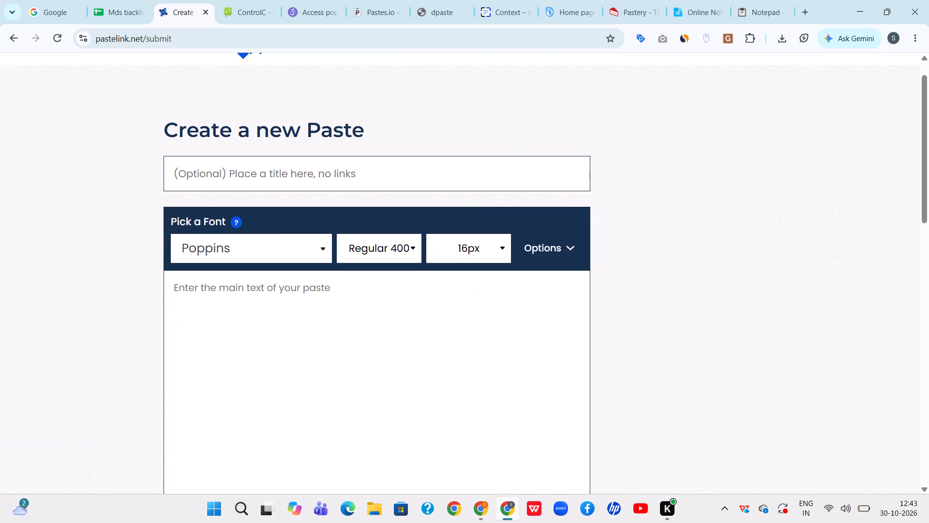
pyautogui.click(302, 182)
pyautogui.click(479, 518)
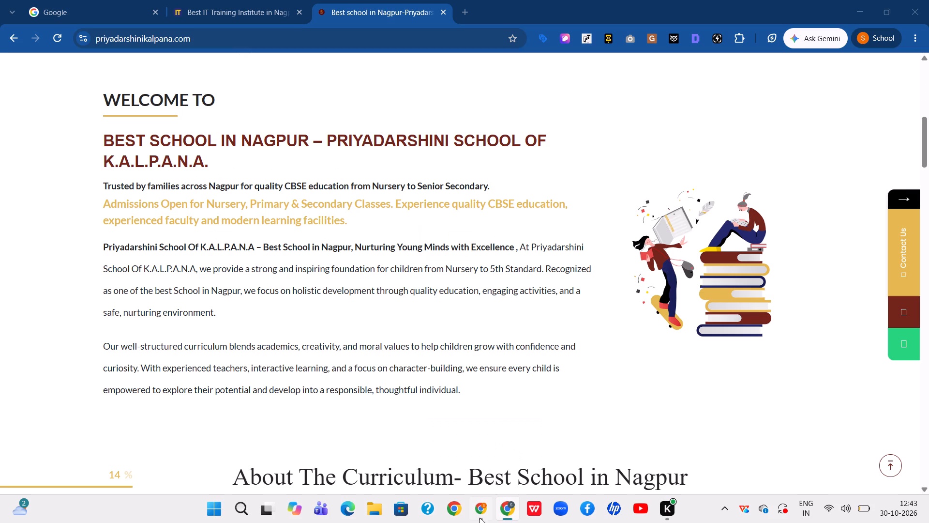
pyautogui.tripleClick(221, 176)
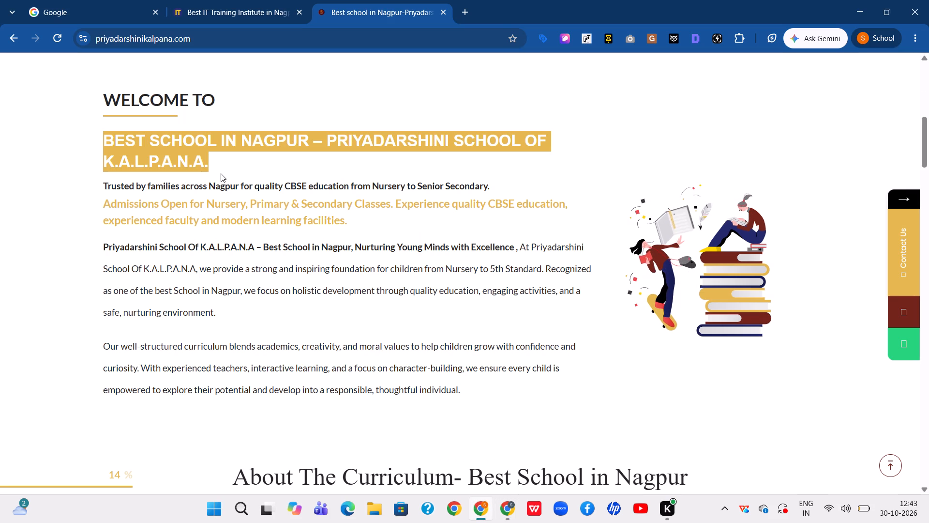
pyautogui.hotkey('ctrl', 'c')
pyautogui.click(221, 173)
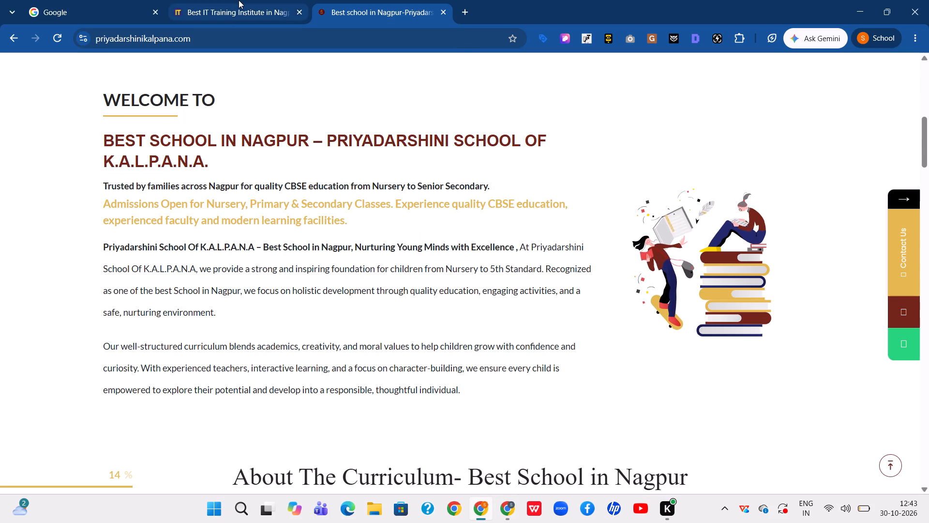
pyautogui.click(239, 0)
pyautogui.click(508, 515)
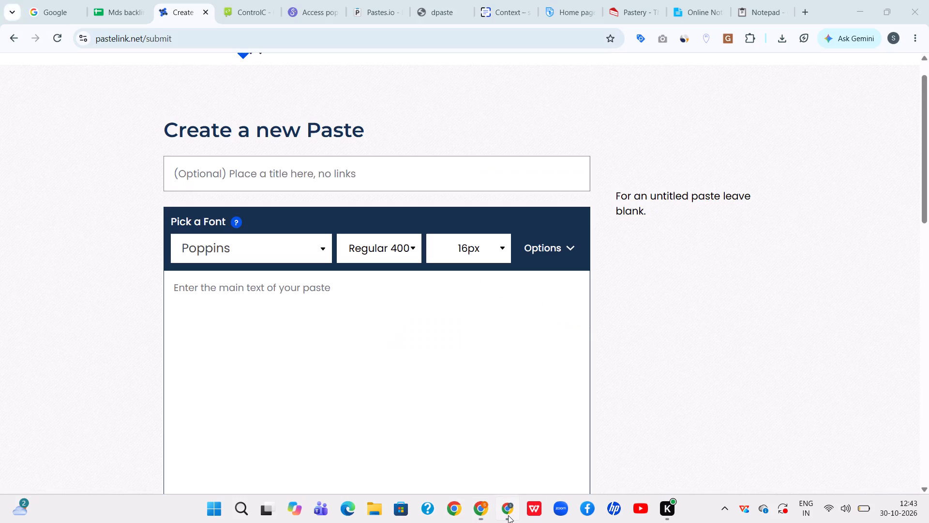
pyautogui.hotkey('ctrl', 'v')
# Fill the paste body with the Priyadarshini School text copied from notepad.js.org and remove the trailing blank line.
pyautogui.click(311, 450)
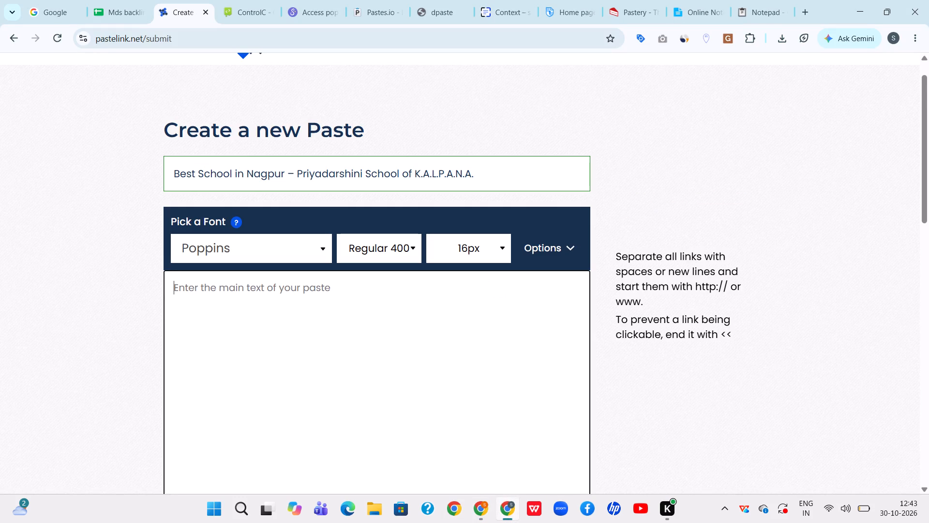
pyautogui.click(752, 0)
pyautogui.hotkey('ctrl', 'c')
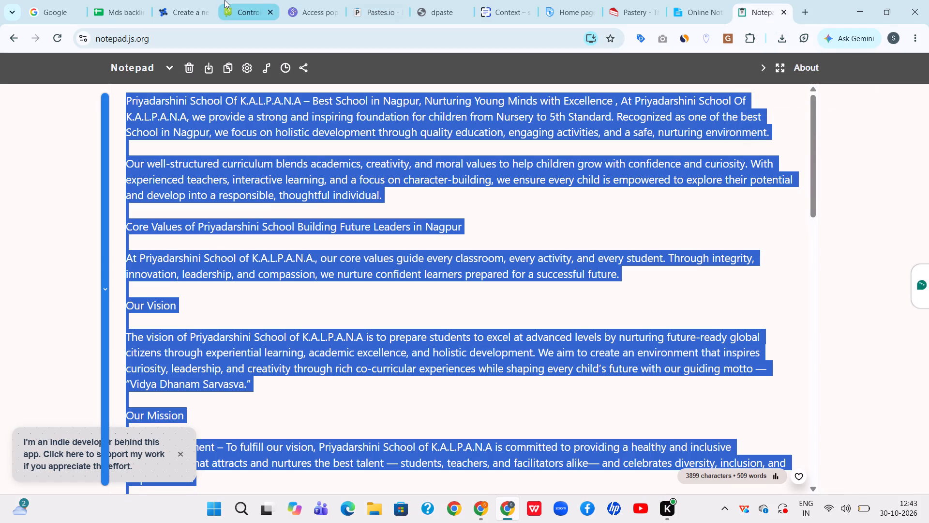
pyautogui.click(174, 0)
pyautogui.hotkey('ctrl', 'v')
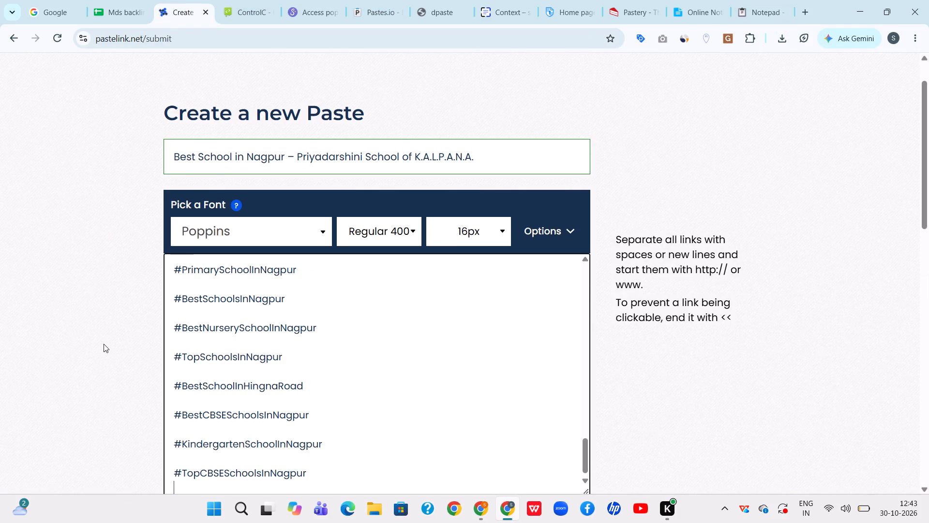
pyautogui.press('BackSpace')
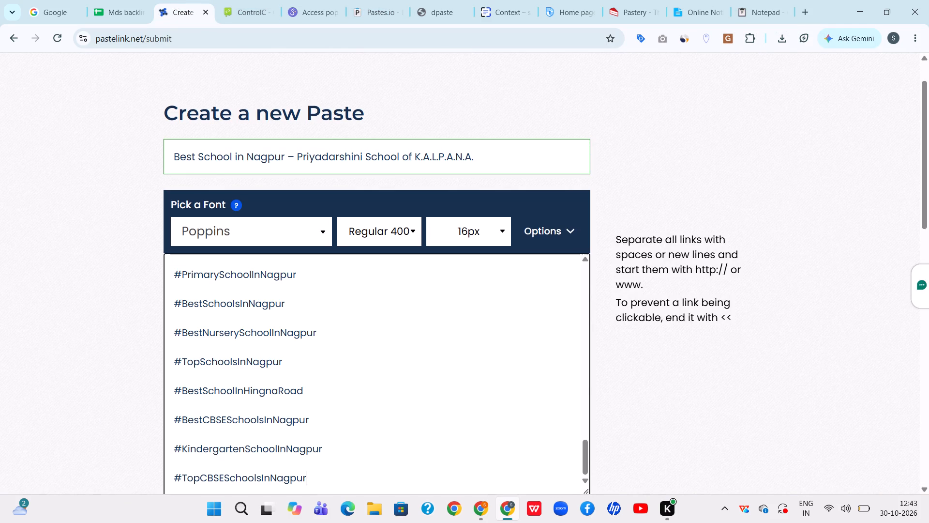
# Check the pasted text and publish the Priyadarshini School paste on Pastelink.net with public visibility.
pyautogui.scroll(9, 225, 325)
pyautogui.scroll(-2, 84, 310)
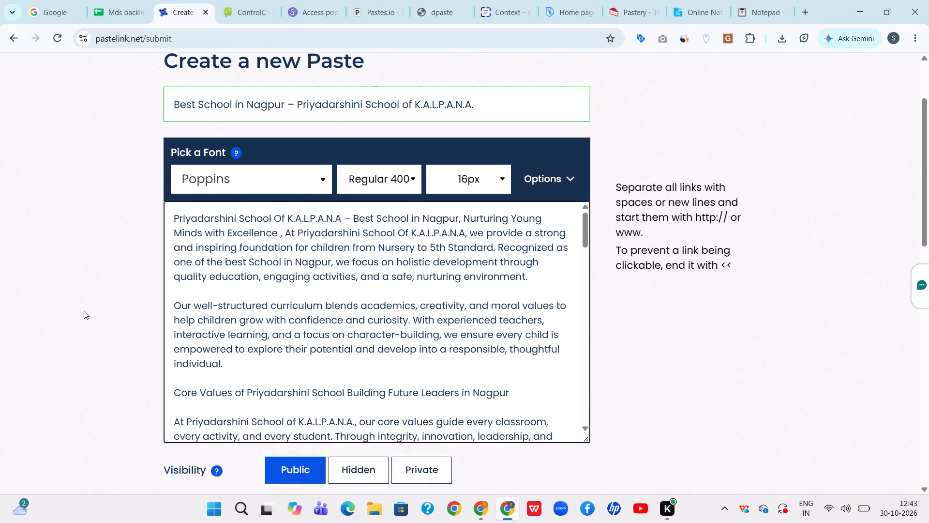
pyautogui.scroll(-1, 84, 310)
pyautogui.click(389, 406)
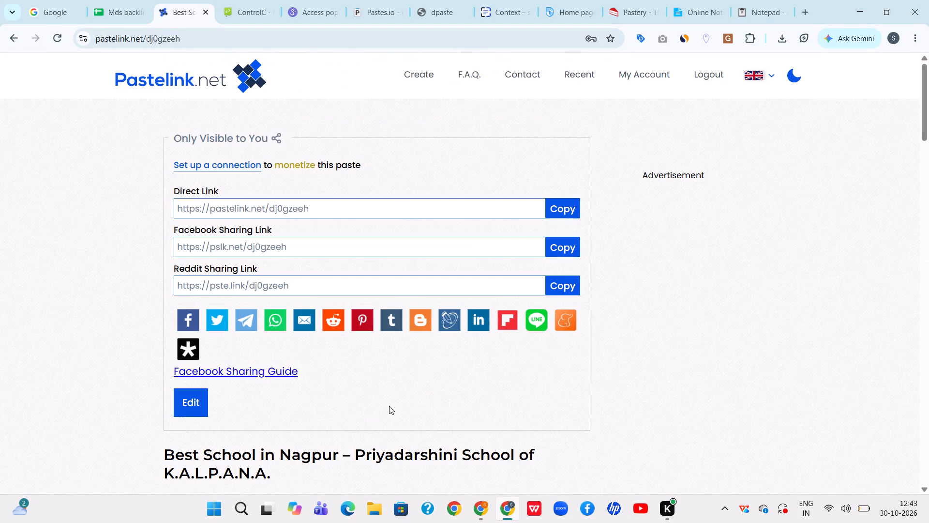
# Copy the published paste's link, pastelink.net/dj0gzeeh, and record it in cell D3635 of Mds backlinks.
pyautogui.scroll(-2, 309, 378)
pyautogui.click(192, 326)
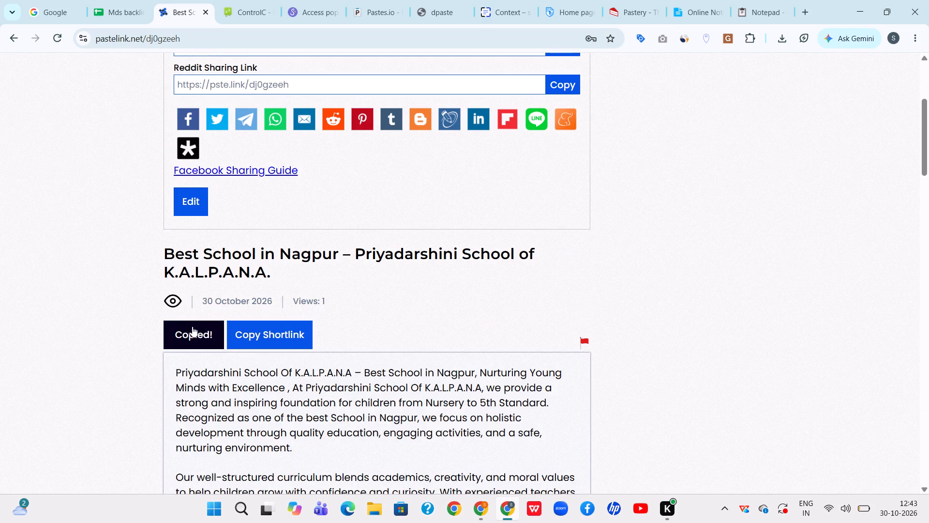
pyautogui.click(151, 0)
pyautogui.hotkey('ctrl', 'v')
# Locate the end of the 30/10/2026 link list in column H and select the empty cell H3449.
pyautogui.press('Right')
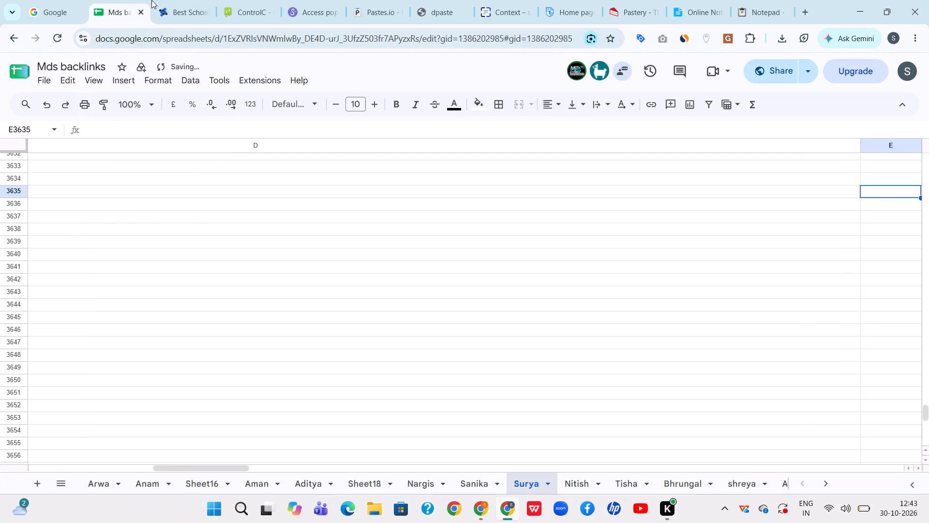
pyautogui.press('Right')
pyautogui.press('Right')
pyautogui.press('Right')
pyautogui.scroll(7, 58, 342)
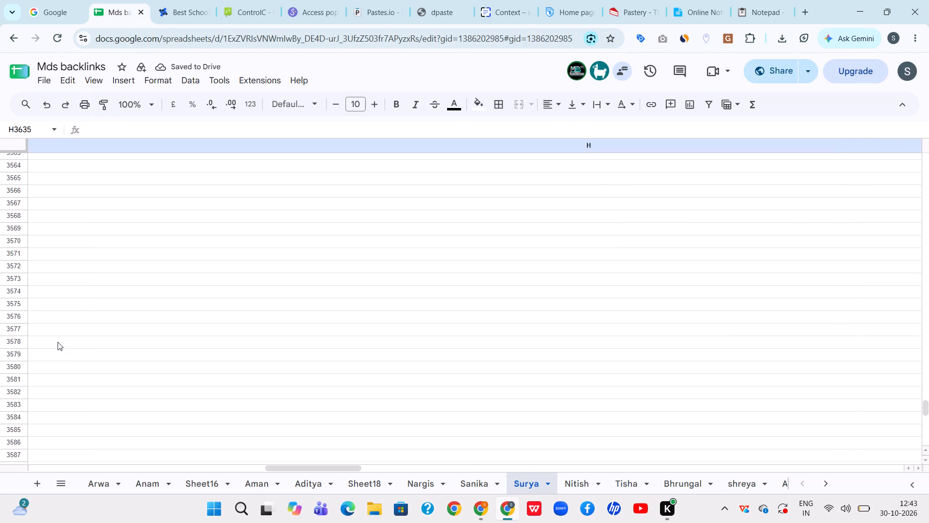
pyautogui.scroll(11, 58, 342)
pyautogui.scroll(-5, 58, 342)
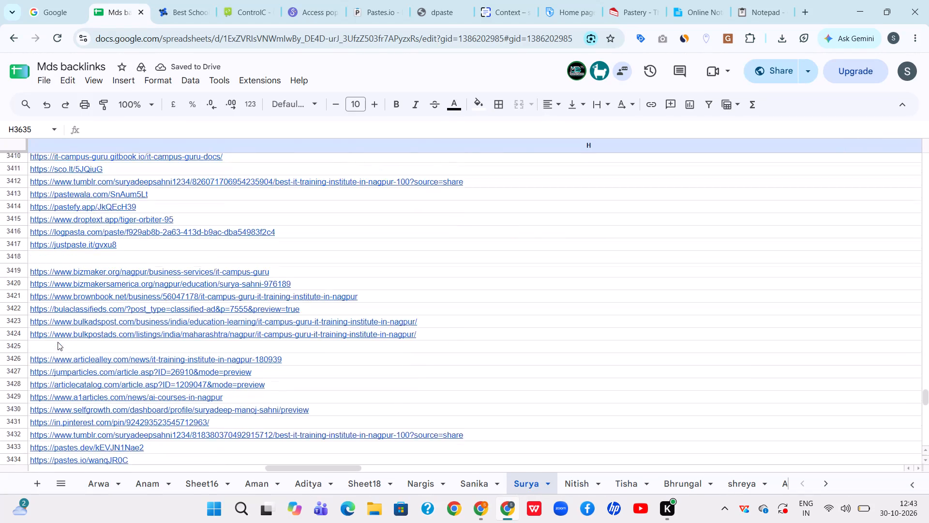
pyautogui.scroll(-6, 58, 342)
pyautogui.scroll(1, 58, 342)
pyautogui.scroll(-1, 58, 342)
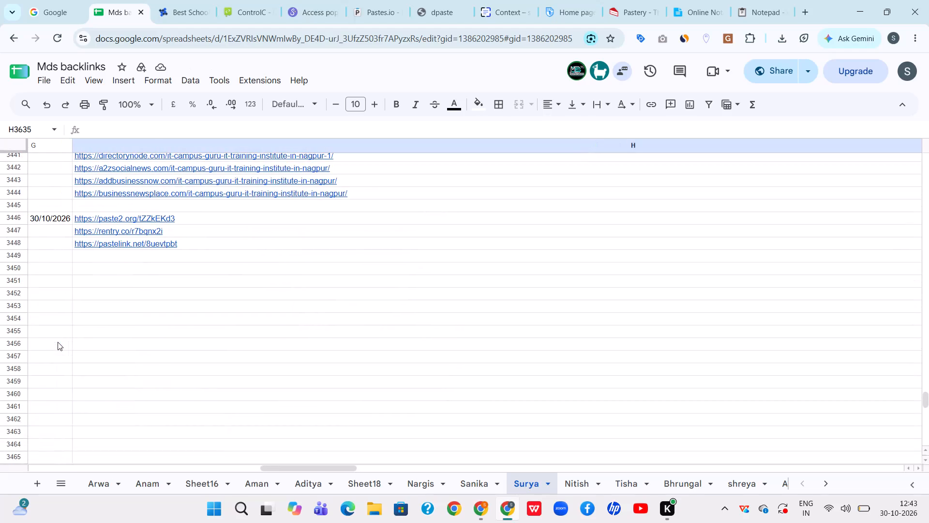
pyautogui.scroll(-1, 58, 342)
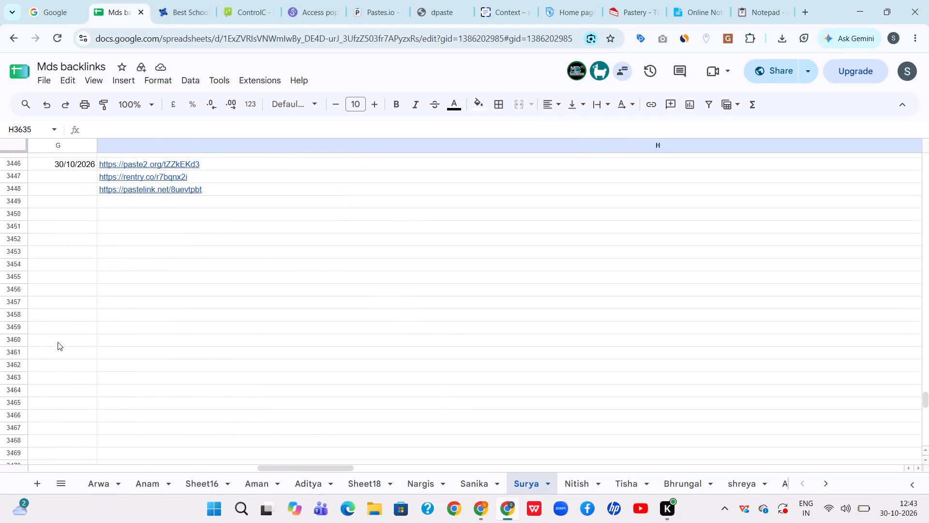
pyautogui.click(152, 203)
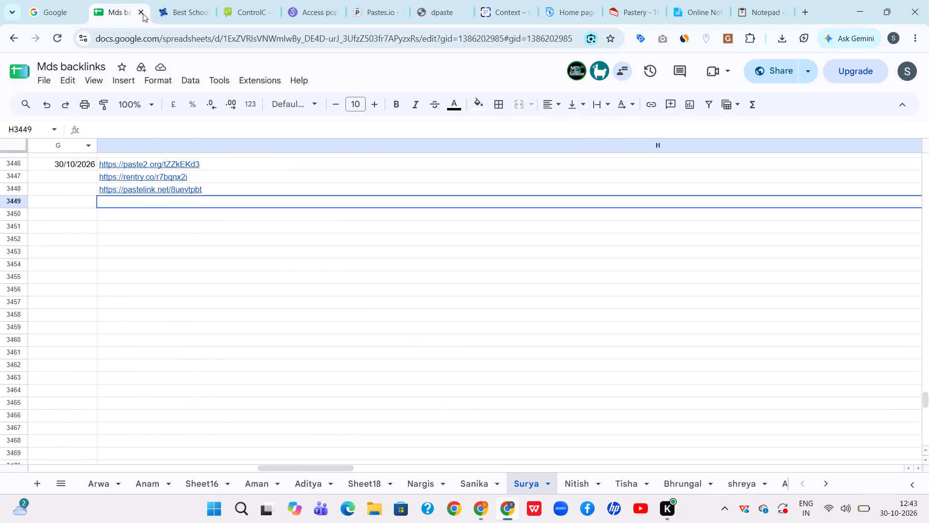
# Switch to ControlC.com and close the finished Pastelink.net page.
pyautogui.click(238, 1)
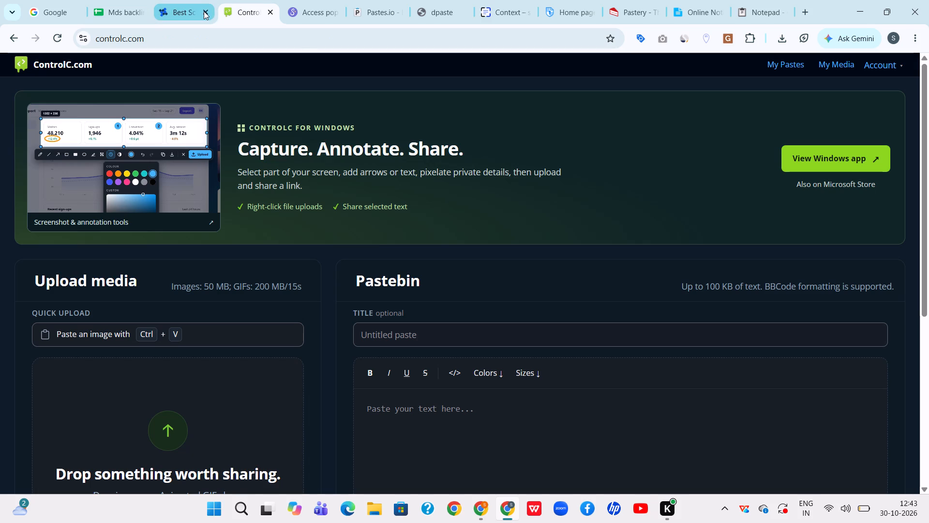
pyautogui.click(204, 11)
# Title the new ControlC.com paste "Best IT training institute in Nagpur", copying the heading from itcampusguru.com.
pyautogui.click(893, 62)
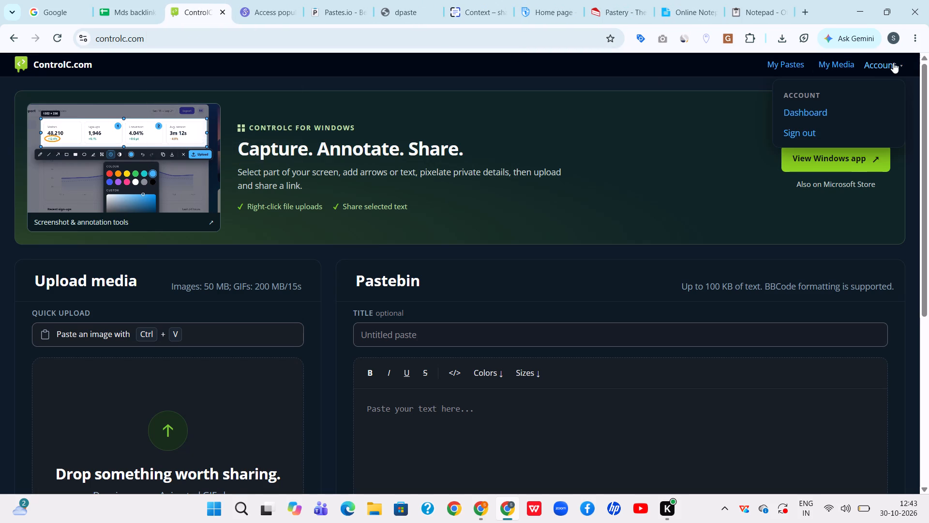
pyautogui.doubleClick(518, 342)
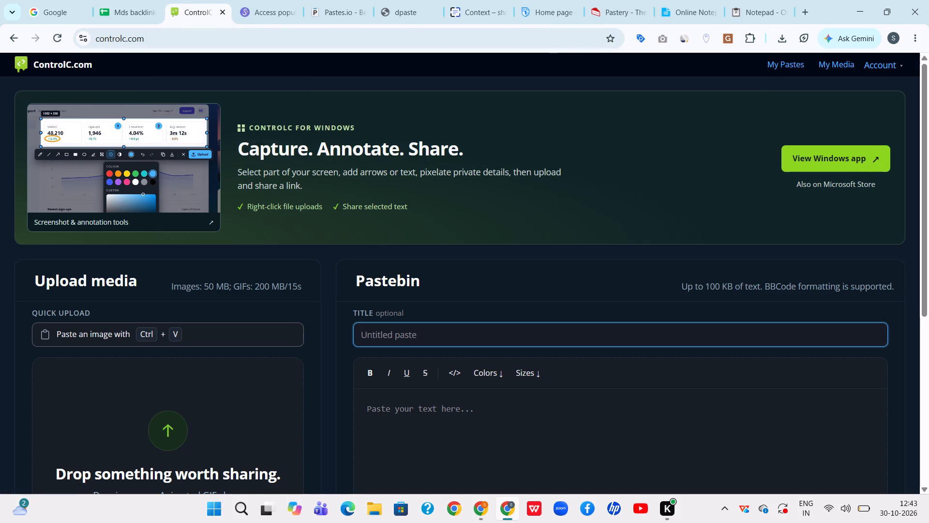
pyautogui.click(484, 522)
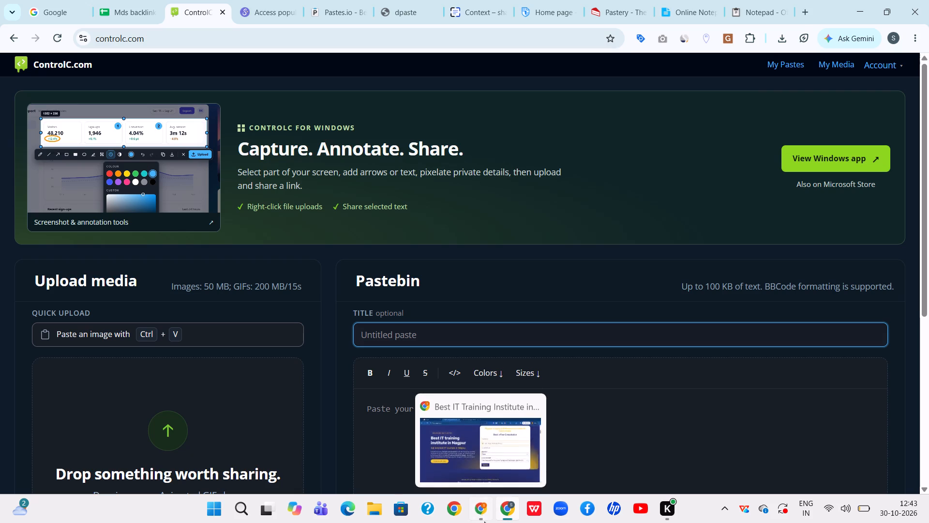
pyautogui.tripleClick(215, 169)
pyautogui.click(215, 169)
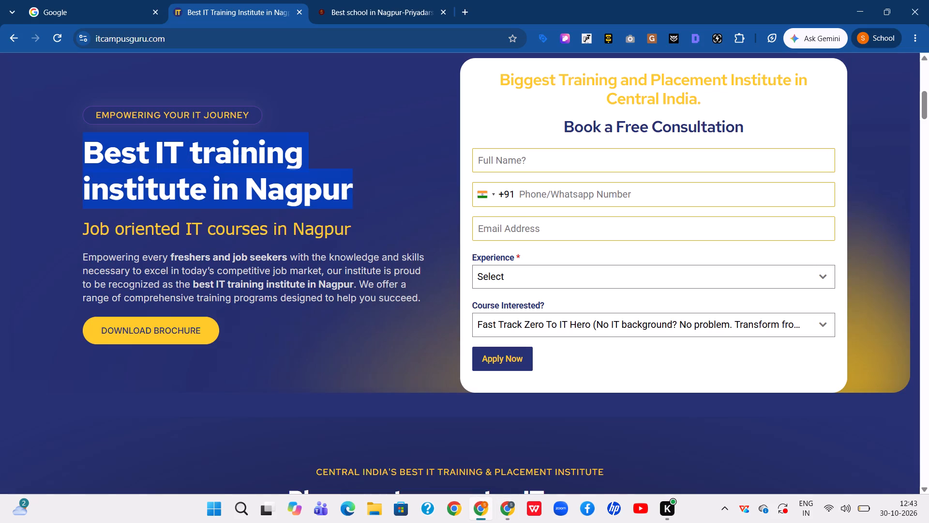
pyautogui.hotkey('ctrl', 'c')
pyautogui.click(215, 169)
pyautogui.tripleClick(217, 259)
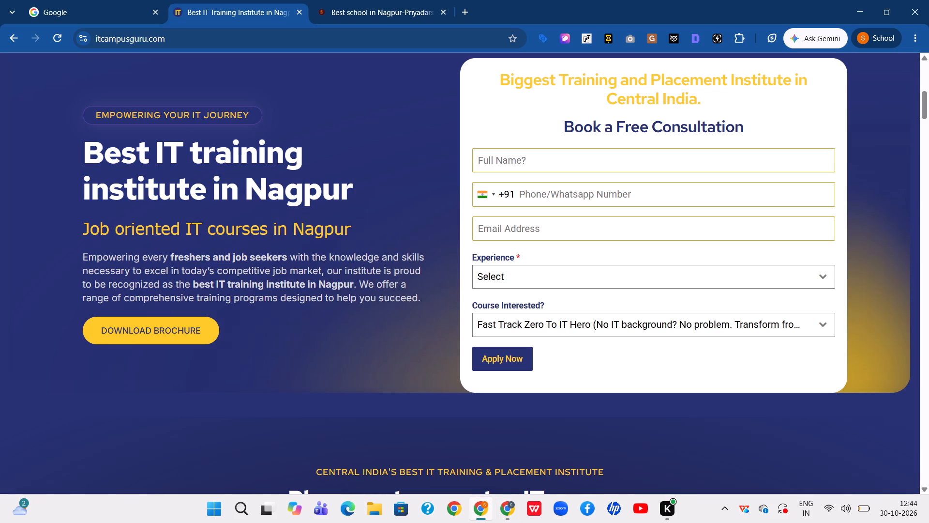
pyautogui.click(217, 259)
pyautogui.click(496, 514)
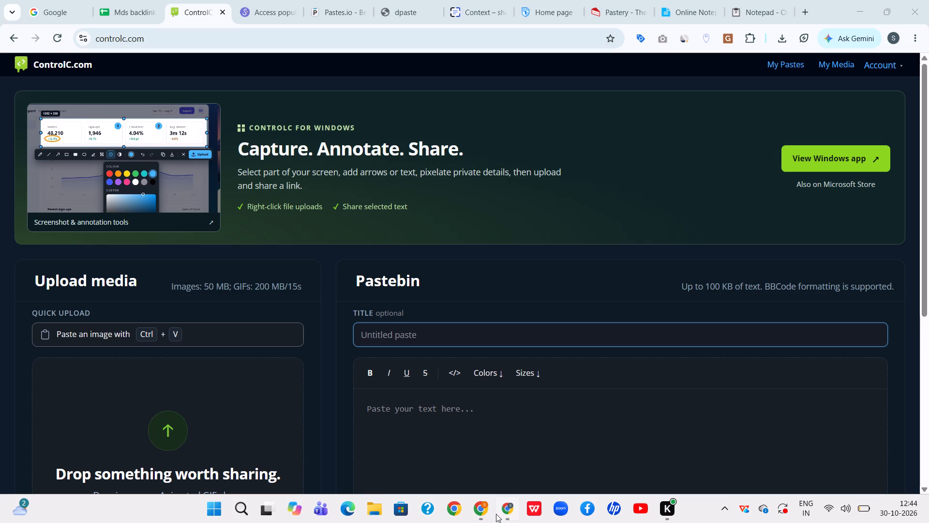
pyautogui.hotkey('ctrl', 'v')
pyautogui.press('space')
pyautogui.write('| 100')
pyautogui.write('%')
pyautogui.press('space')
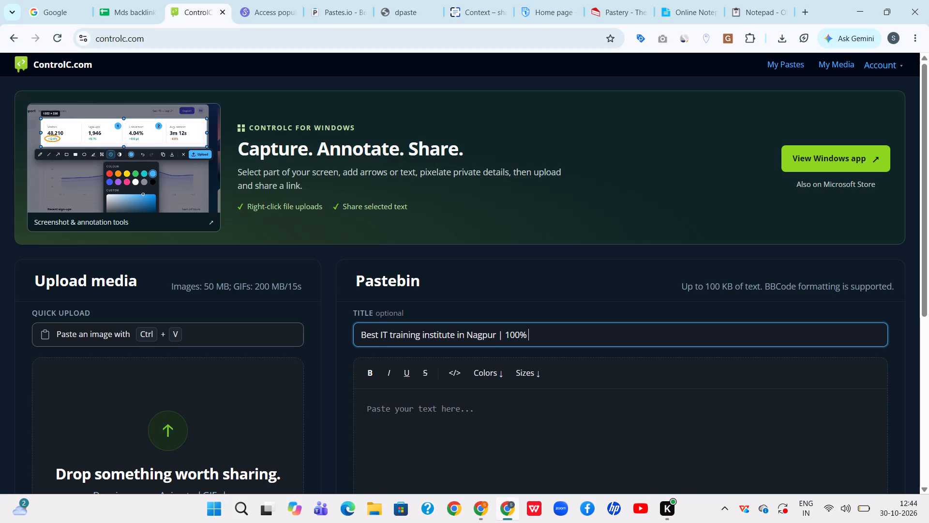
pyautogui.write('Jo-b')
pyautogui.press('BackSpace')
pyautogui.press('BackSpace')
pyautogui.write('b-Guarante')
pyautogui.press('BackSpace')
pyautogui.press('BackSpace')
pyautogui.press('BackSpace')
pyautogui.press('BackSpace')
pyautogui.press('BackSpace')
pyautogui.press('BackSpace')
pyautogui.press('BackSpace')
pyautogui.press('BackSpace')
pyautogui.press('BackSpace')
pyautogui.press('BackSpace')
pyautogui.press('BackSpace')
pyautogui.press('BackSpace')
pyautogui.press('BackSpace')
# Fill the new paste's body with the full IT Campus Guru promotional text copied from Online Notepad.
pyautogui.click(419, 427)
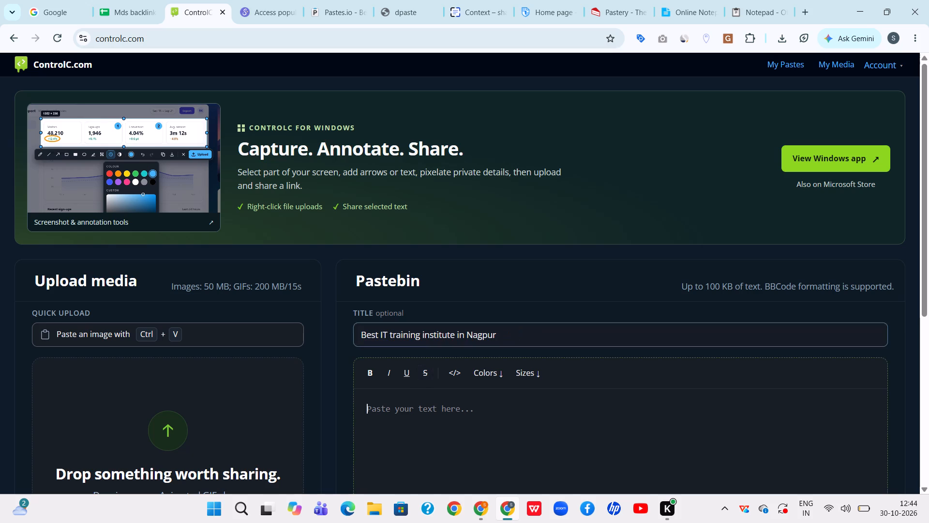
pyautogui.scroll(-2, 419, 427)
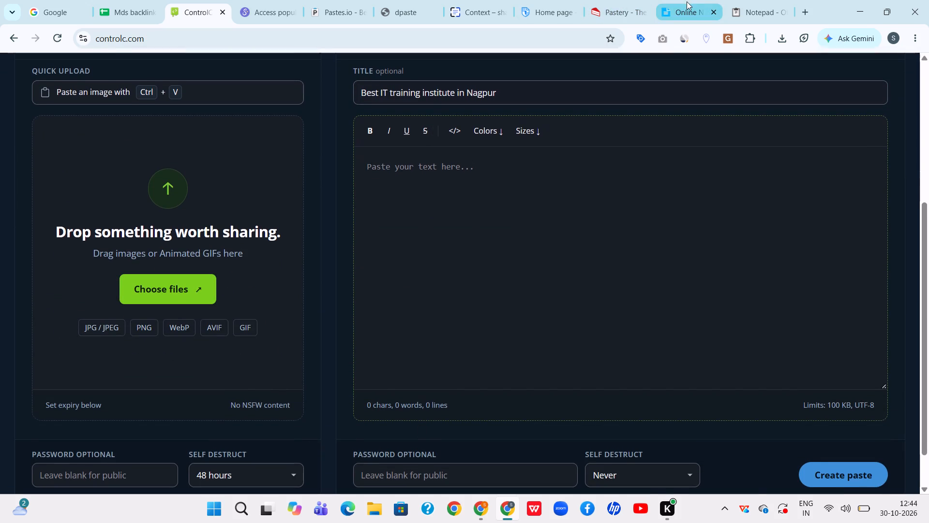
pyautogui.click(687, 1)
pyautogui.hotkey('ctrl', 'c')
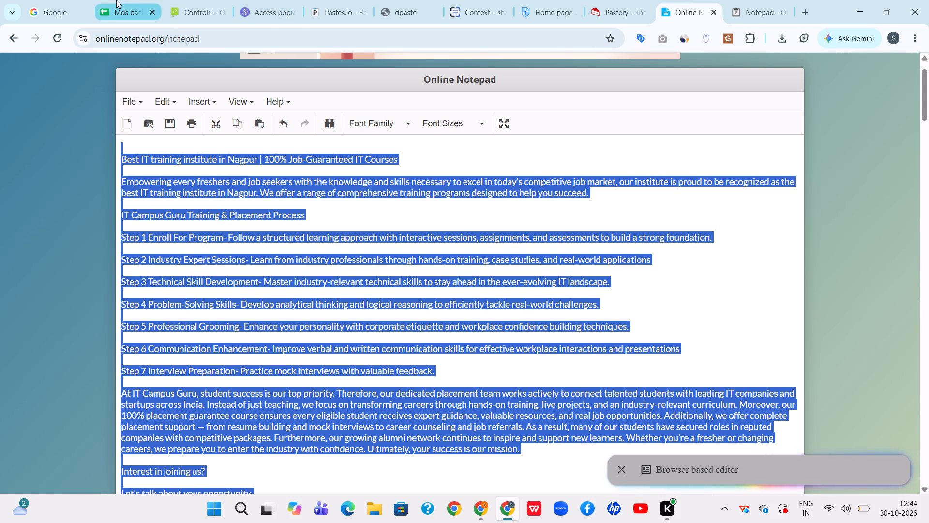
pyautogui.click(185, 0)
pyautogui.hotkey('ctrl', 'v')
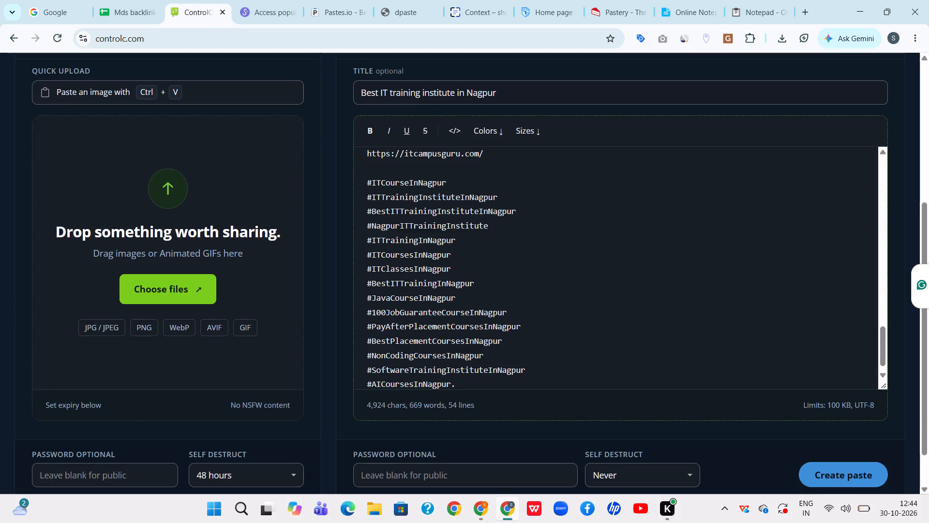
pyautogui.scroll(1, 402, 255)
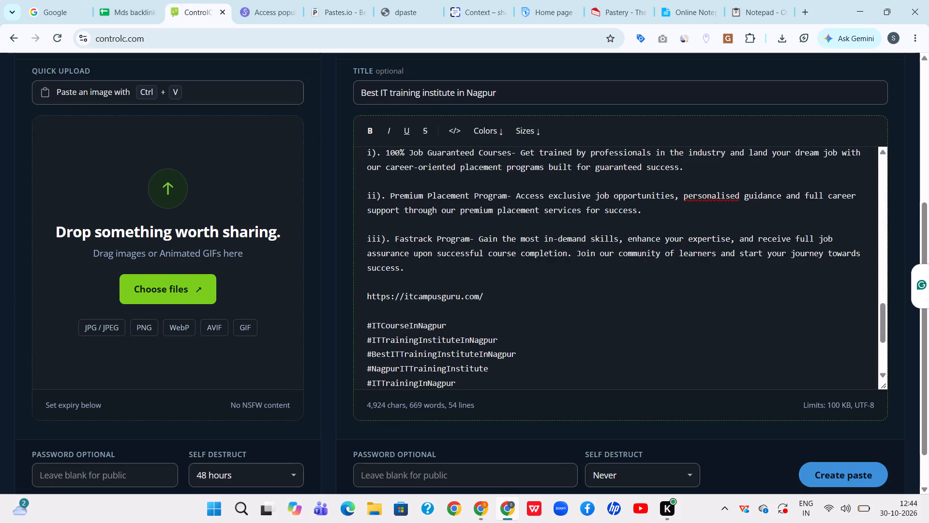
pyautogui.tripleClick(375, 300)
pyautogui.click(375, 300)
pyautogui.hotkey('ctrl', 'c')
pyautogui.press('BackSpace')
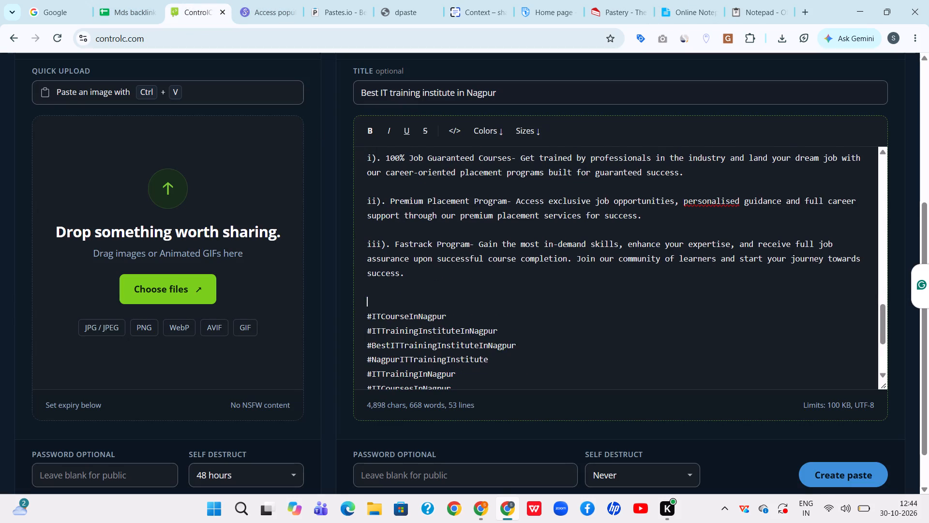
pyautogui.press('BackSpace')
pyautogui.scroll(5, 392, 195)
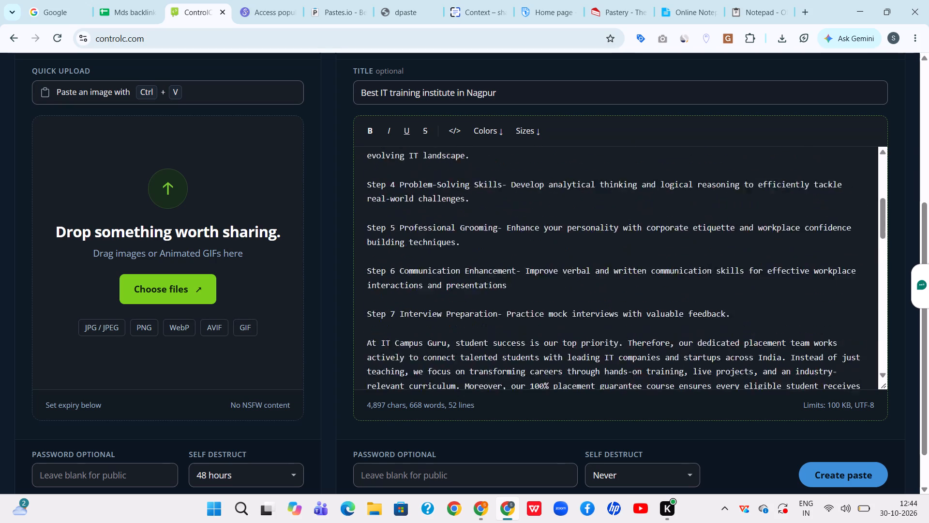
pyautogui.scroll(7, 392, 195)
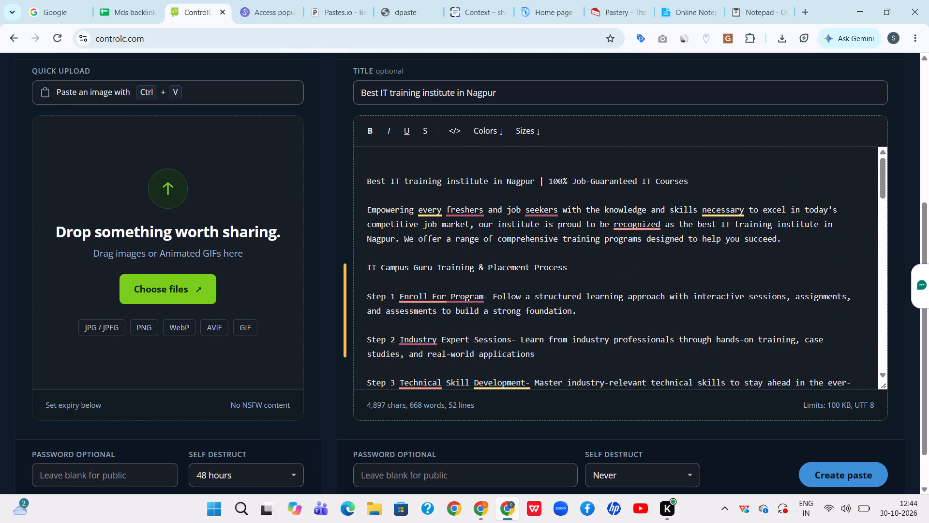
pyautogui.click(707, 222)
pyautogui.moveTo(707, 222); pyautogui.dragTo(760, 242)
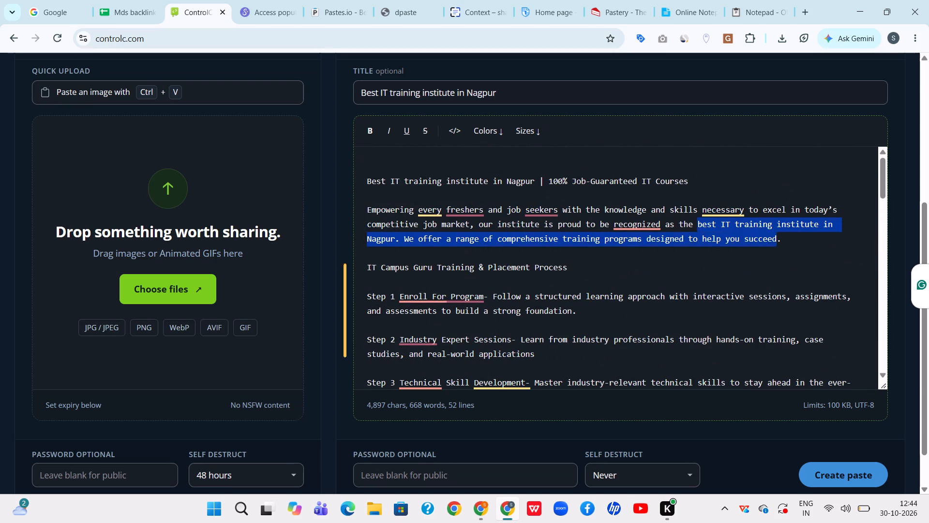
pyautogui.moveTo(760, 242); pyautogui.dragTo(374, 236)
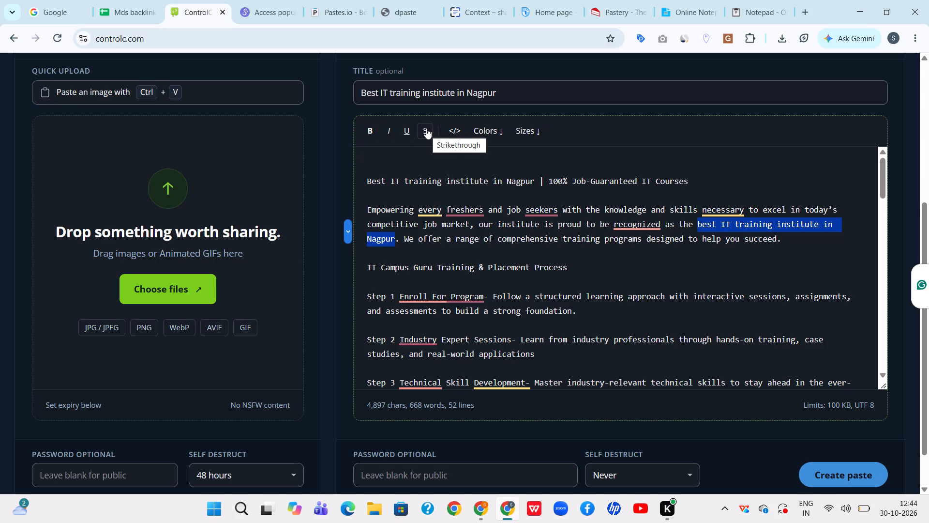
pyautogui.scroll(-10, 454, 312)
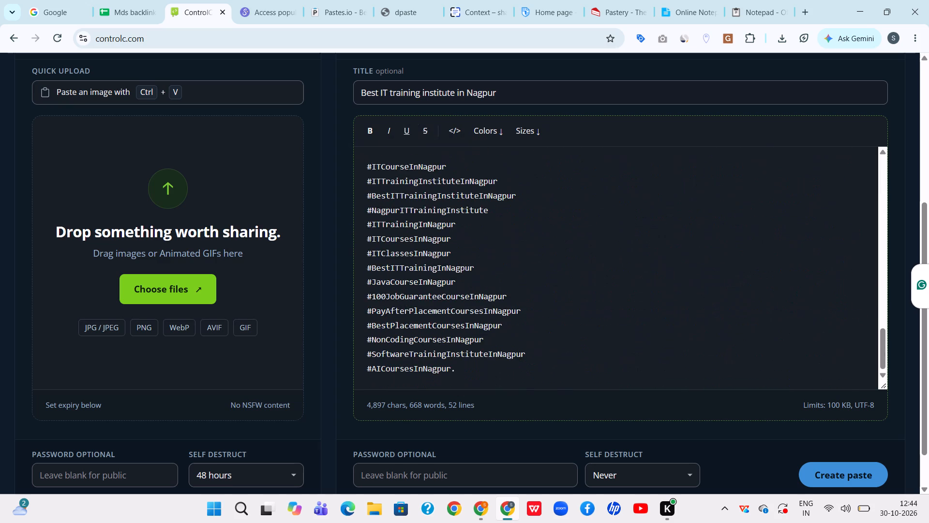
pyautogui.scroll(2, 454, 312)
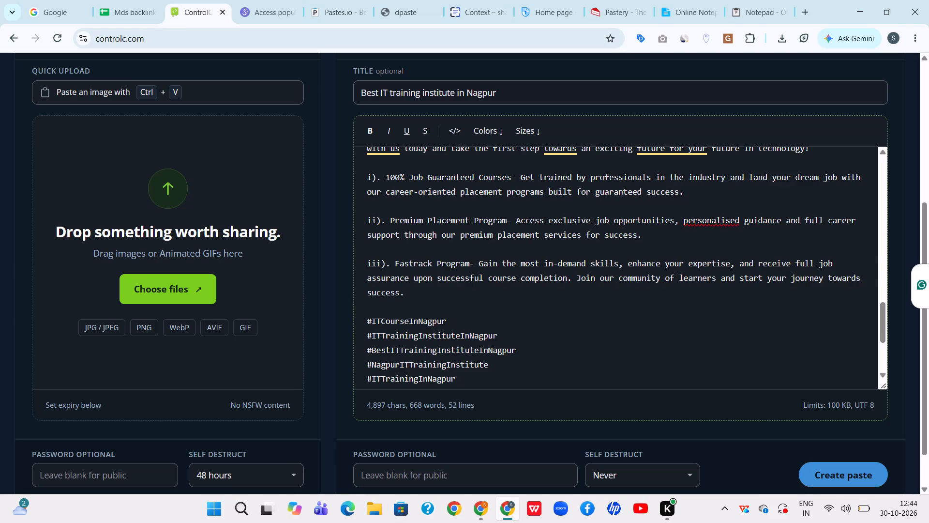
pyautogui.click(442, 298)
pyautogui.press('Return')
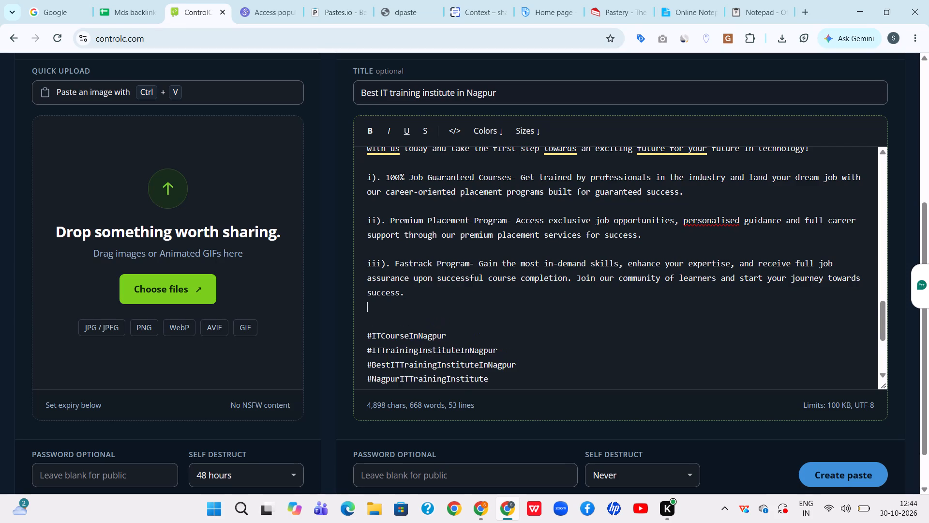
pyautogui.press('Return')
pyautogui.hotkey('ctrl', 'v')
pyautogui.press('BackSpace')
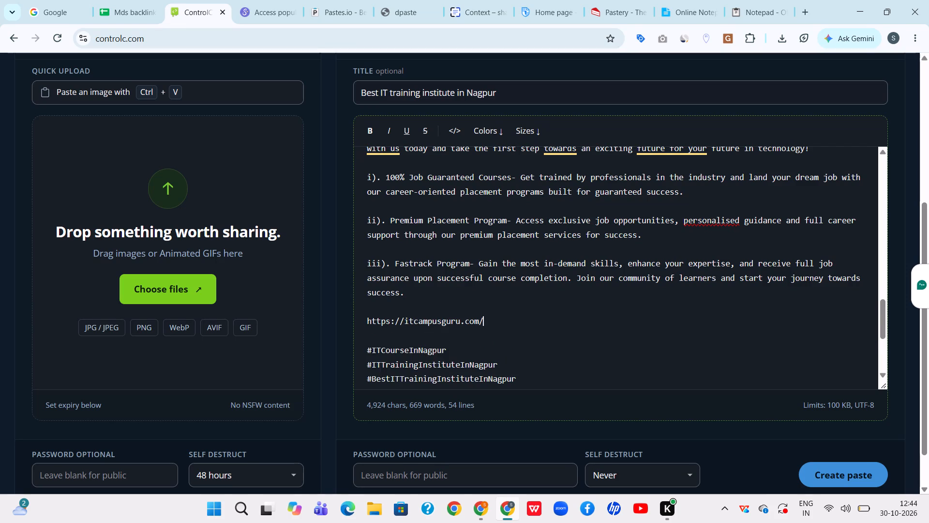
# Check the paste body from hashtags to heading, keep Self Destruct at Never, and create the paste.
pyautogui.scroll(-6, 442, 298)
pyautogui.click(462, 371)
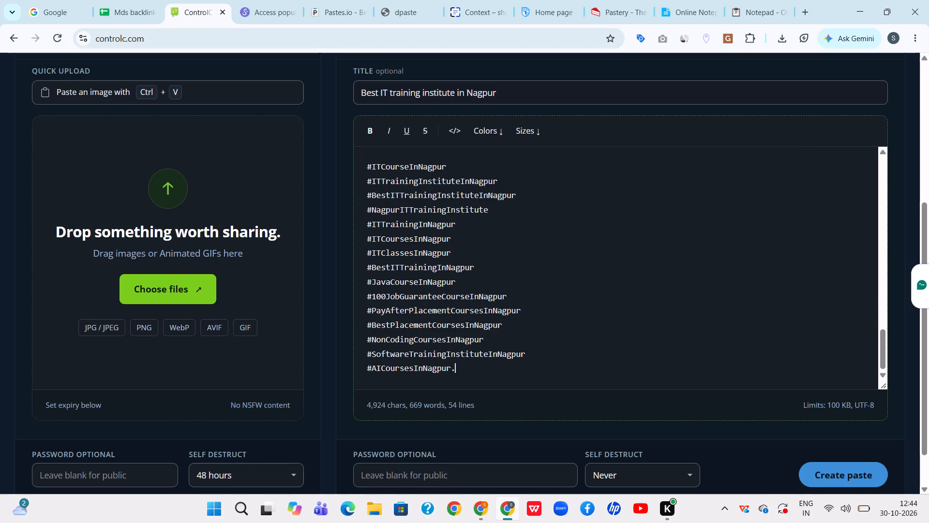
pyautogui.scroll(15, 462, 371)
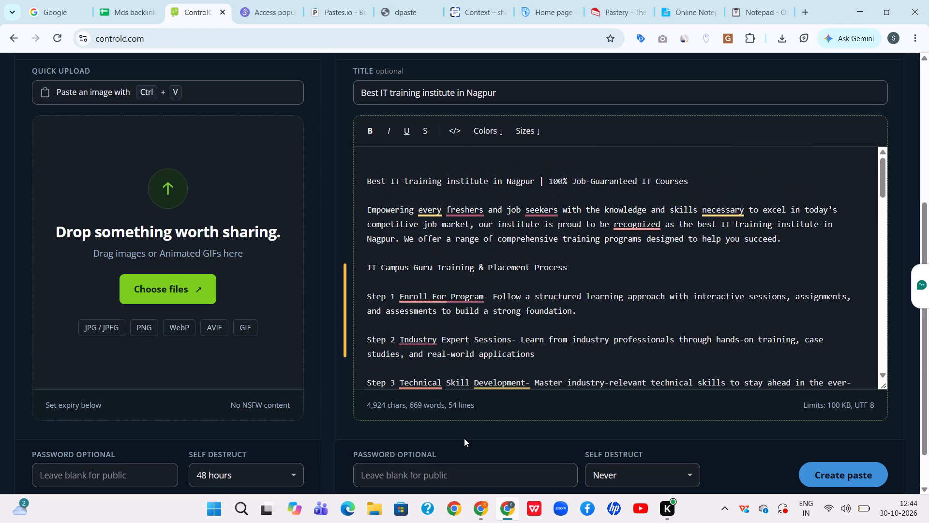
pyautogui.scroll(-4, 464, 438)
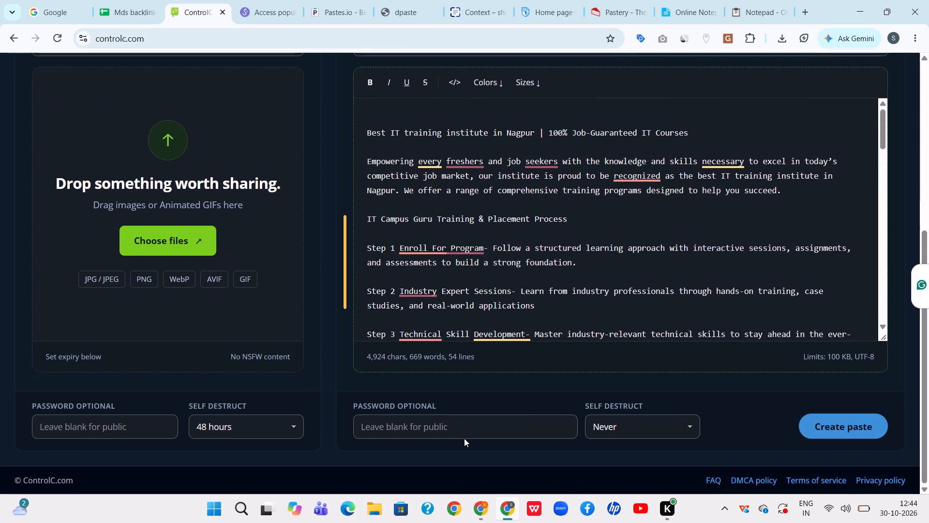
pyautogui.click(612, 437)
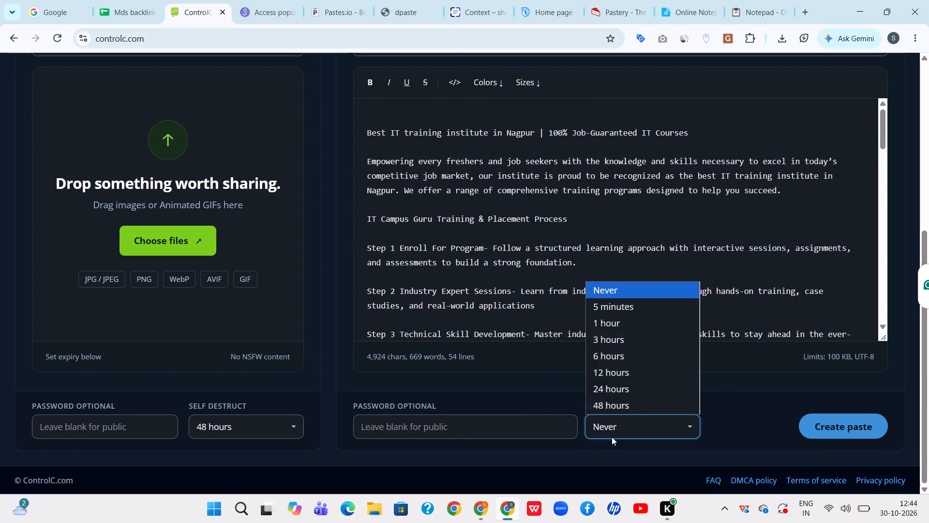
pyautogui.click(612, 437)
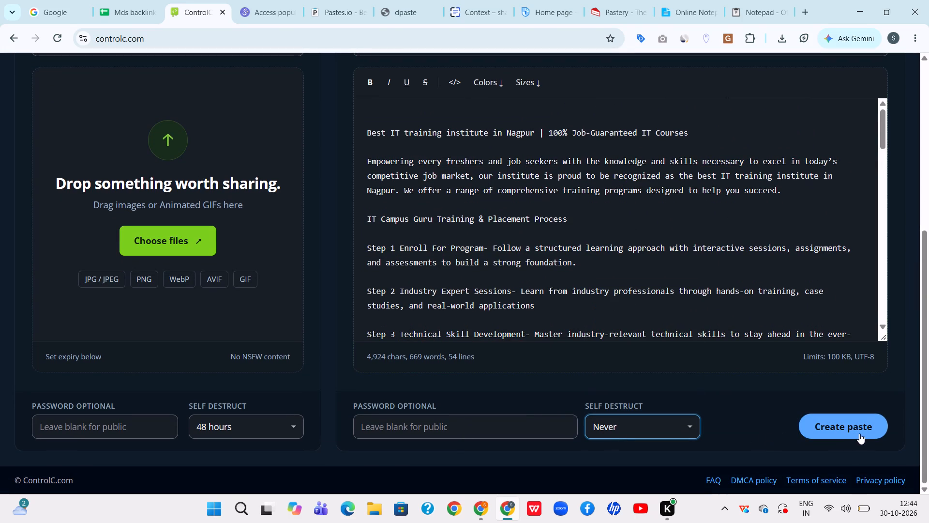
pyautogui.click(859, 433)
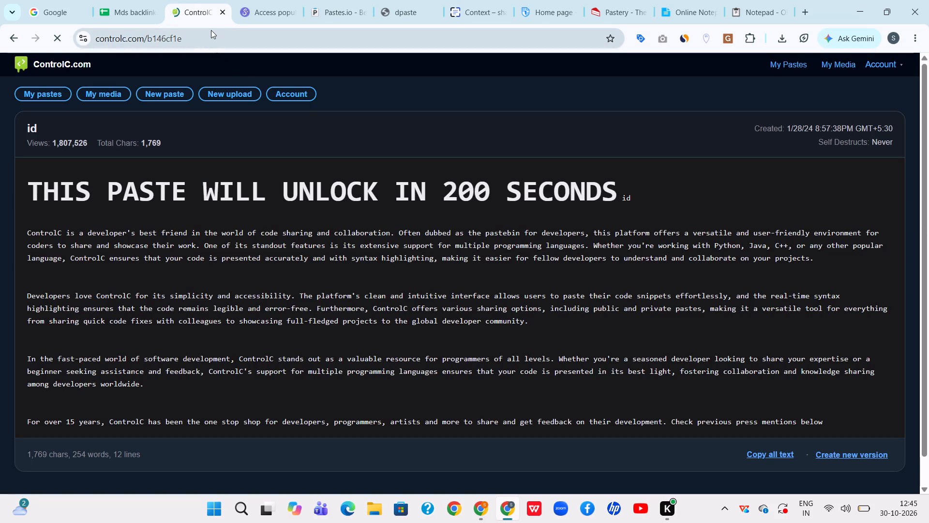
pyautogui.scroll(1, 226, 293)
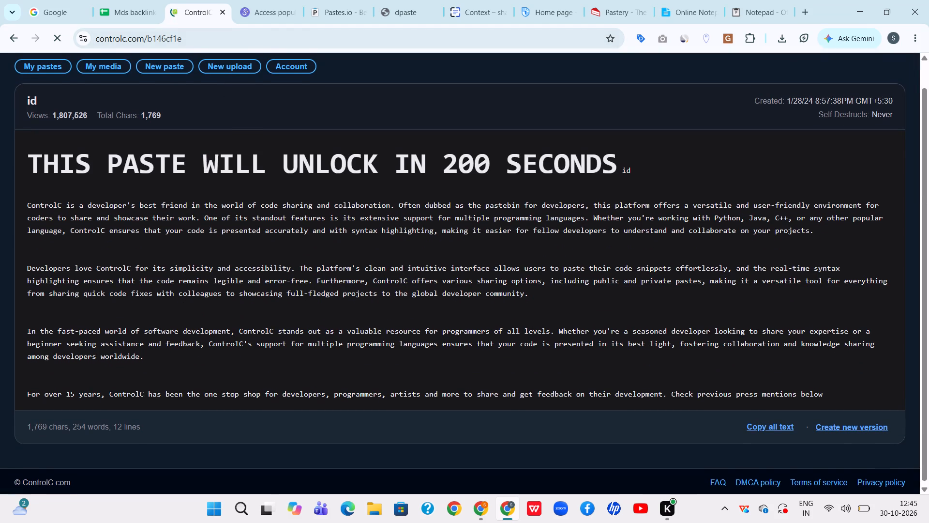
pyautogui.scroll(1, 226, 293)
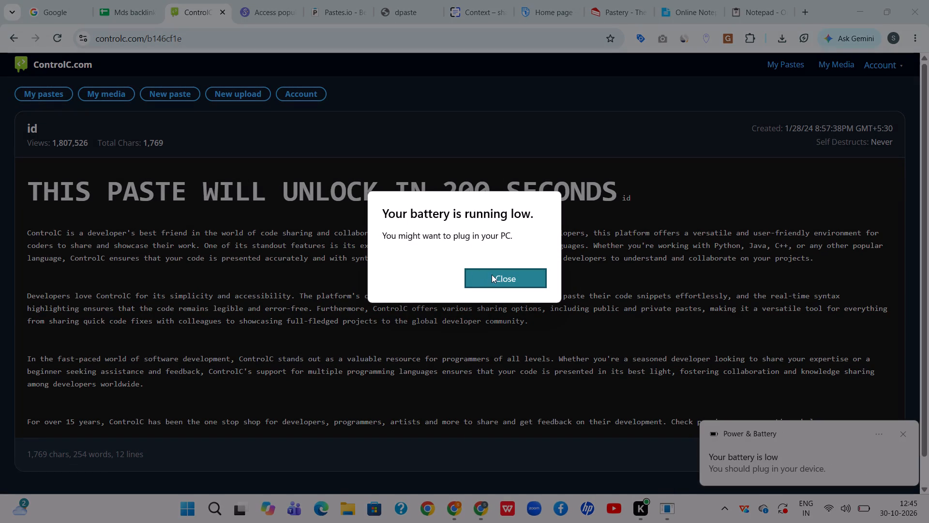
# Dismiss the low-battery warning and clear all system notifications.
pyautogui.click(492, 275)
pyautogui.click(903, 510)
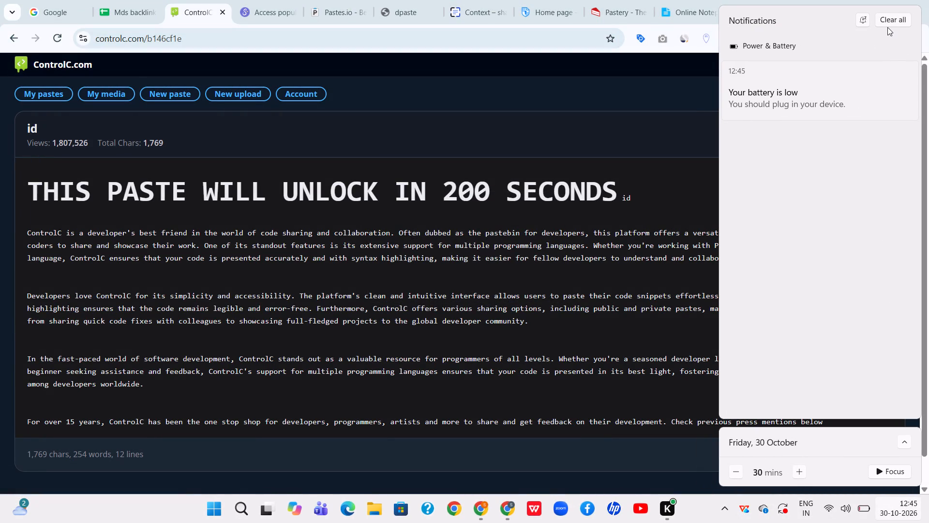
pyautogui.click(887, 27)
pyautogui.click(888, 23)
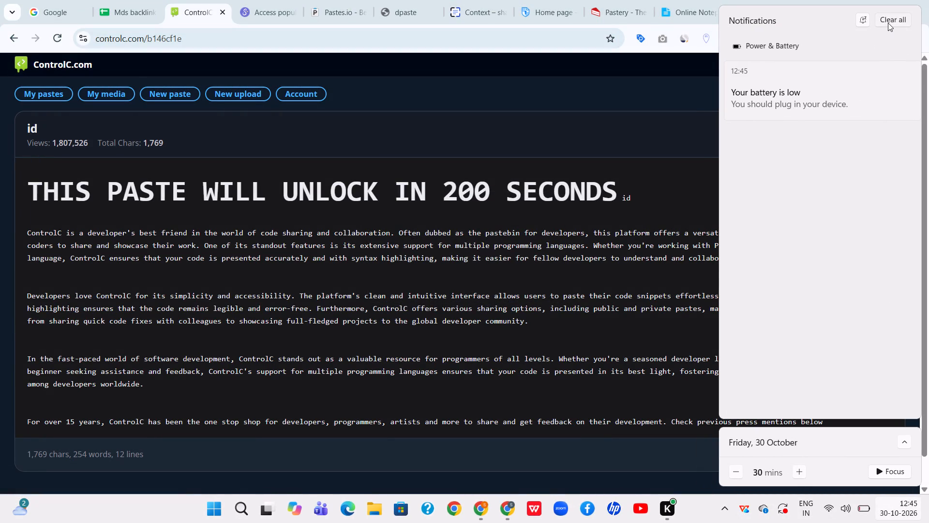
pyautogui.click(659, 72)
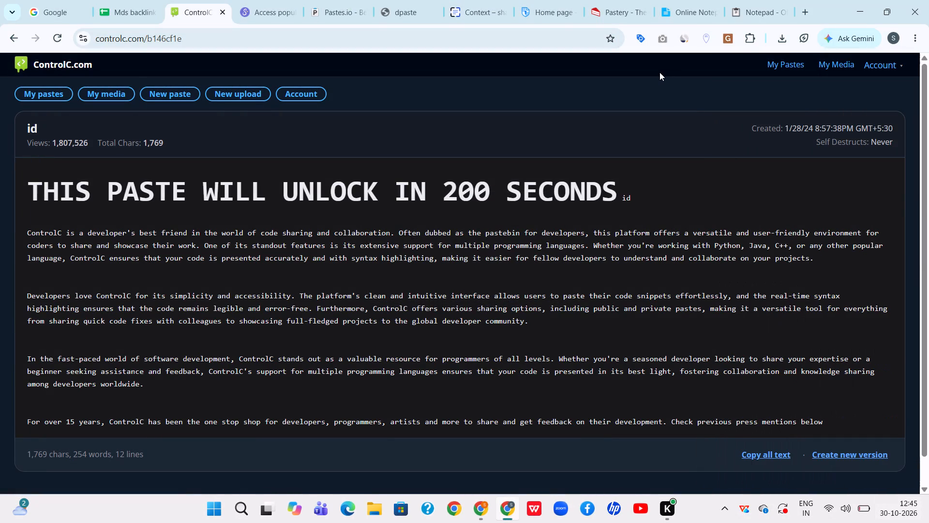
# Open the account's My Pastes list on ControlC.com.
pyautogui.click(780, 63)
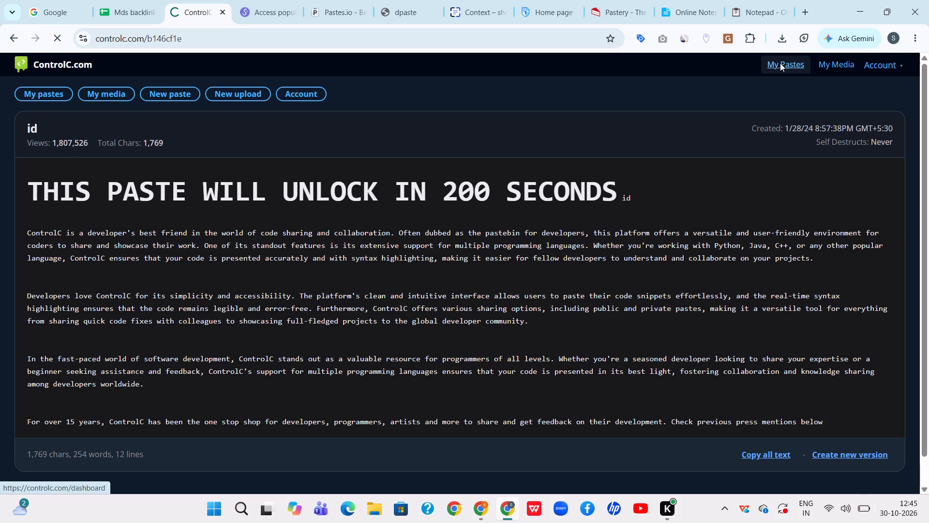
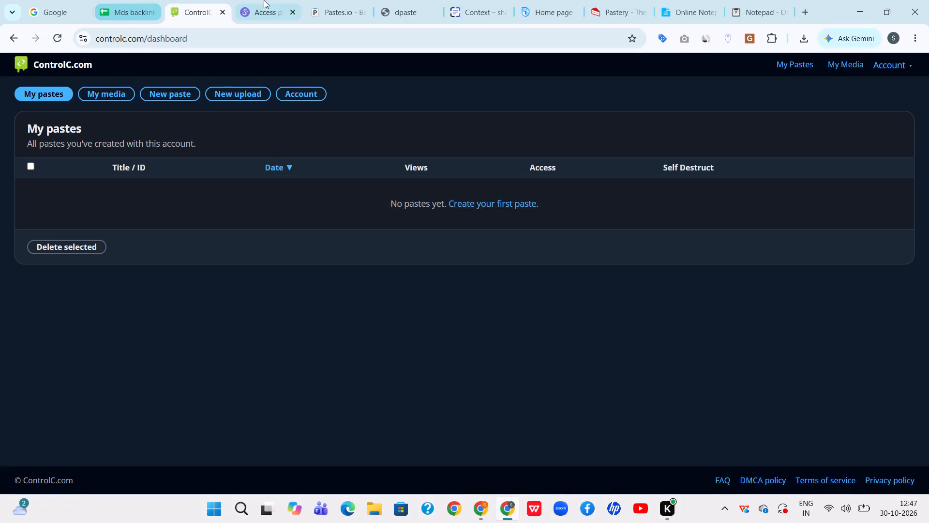
# Close the ControlC dashboard and Smarty extension pages, leaving Pastes.io open.
pyautogui.click(265, 0)
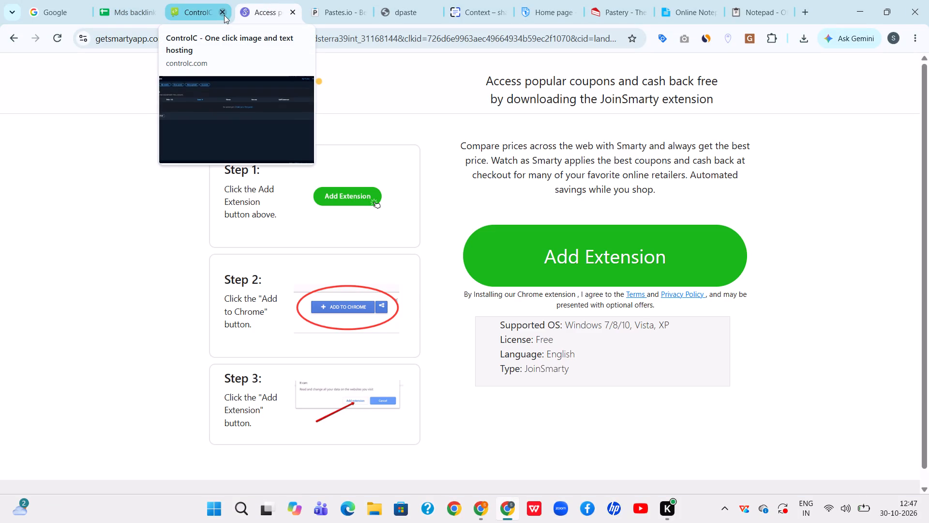
pyautogui.click(315, 0)
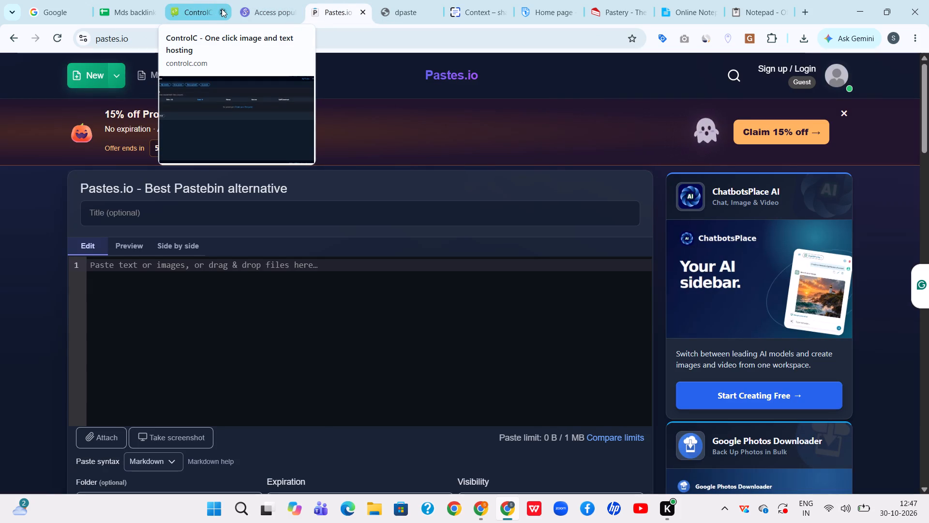
pyautogui.click(222, 9)
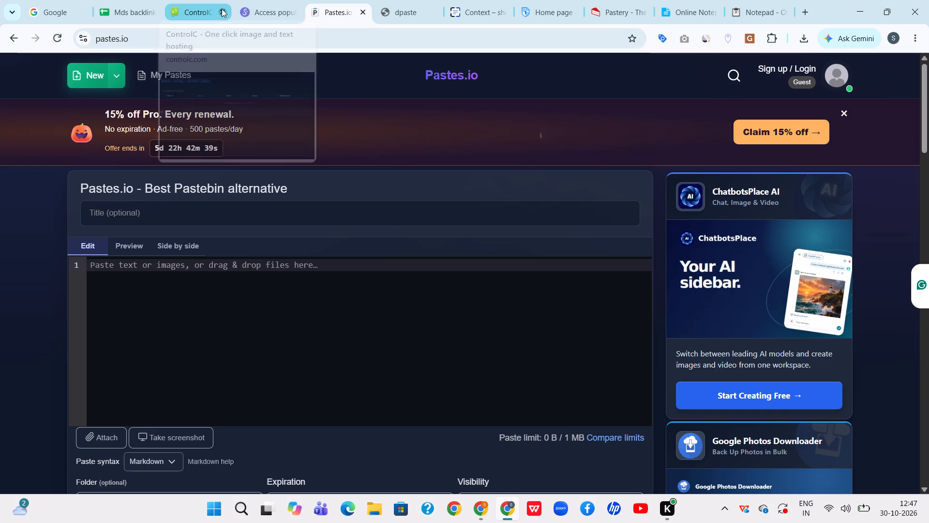
pyautogui.click(222, 9)
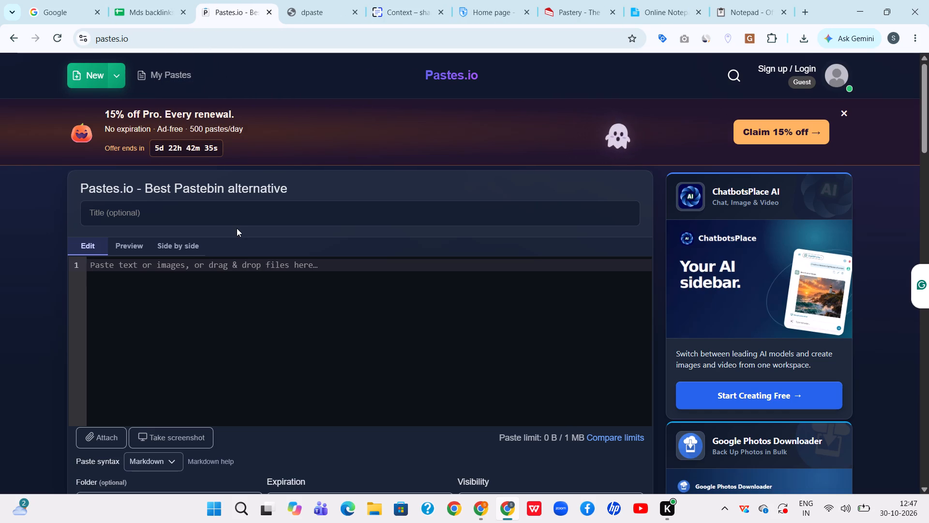
# Title the new Pastes.io paste "Best IT training institute in Nagpur | 100% Job-Guaranteed IT Courses", reusing the heading from itcampusguru.com.
pyautogui.click(208, 208)
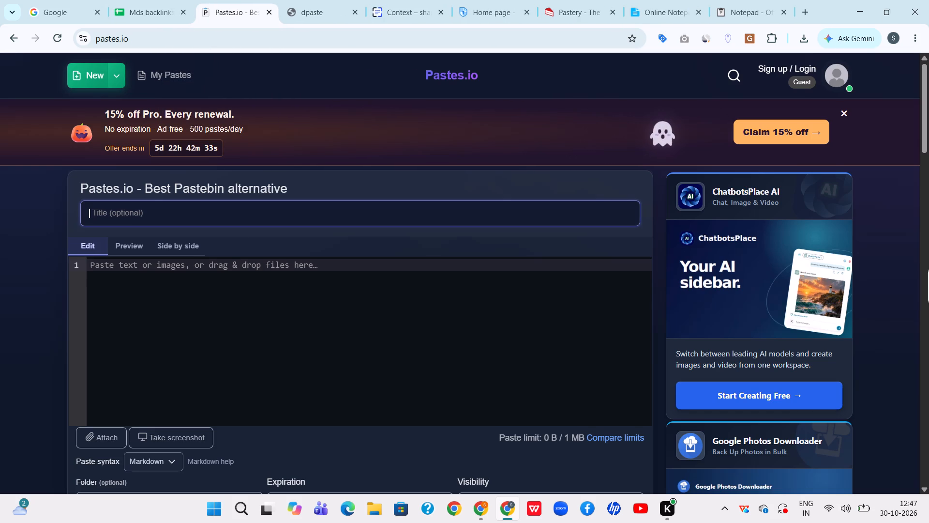
pyautogui.click(491, 501)
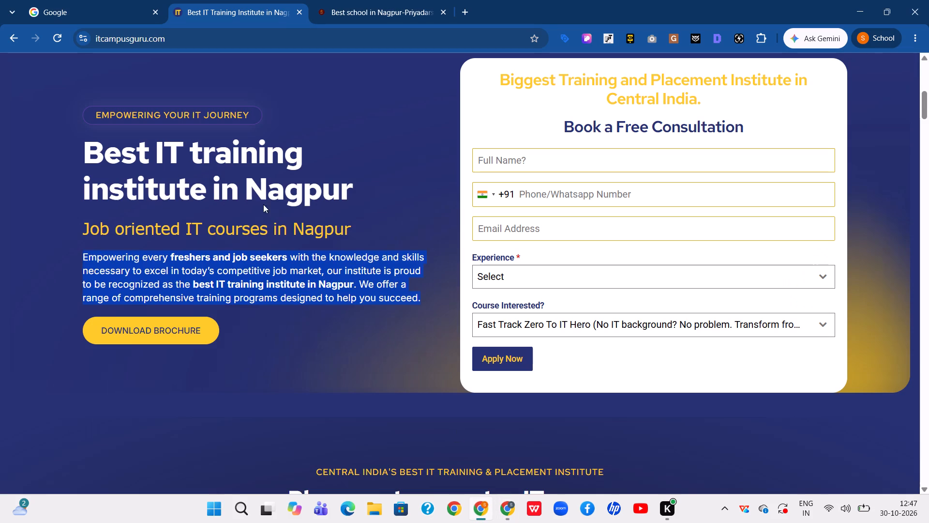
pyautogui.tripleClick(242, 198)
pyautogui.click(242, 198)
pyautogui.hotkey('ctrl', 'c')
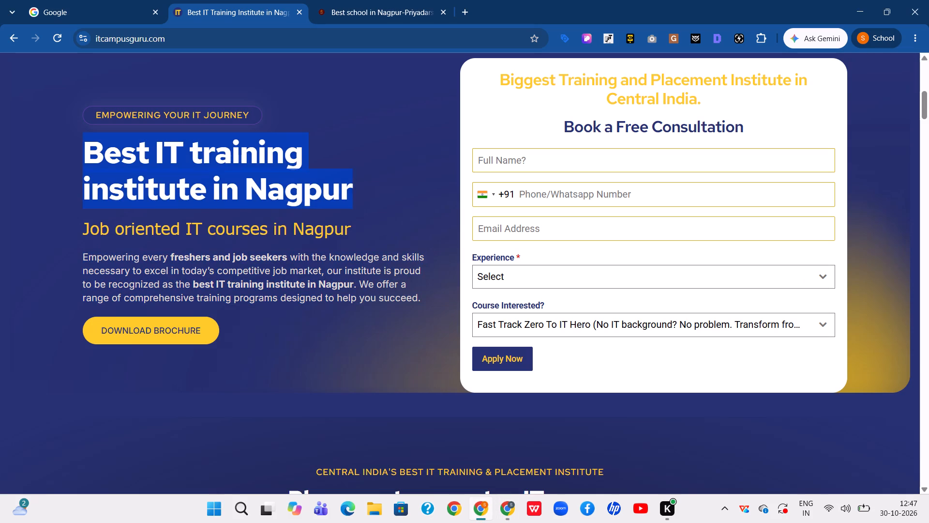
pyautogui.click(242, 198)
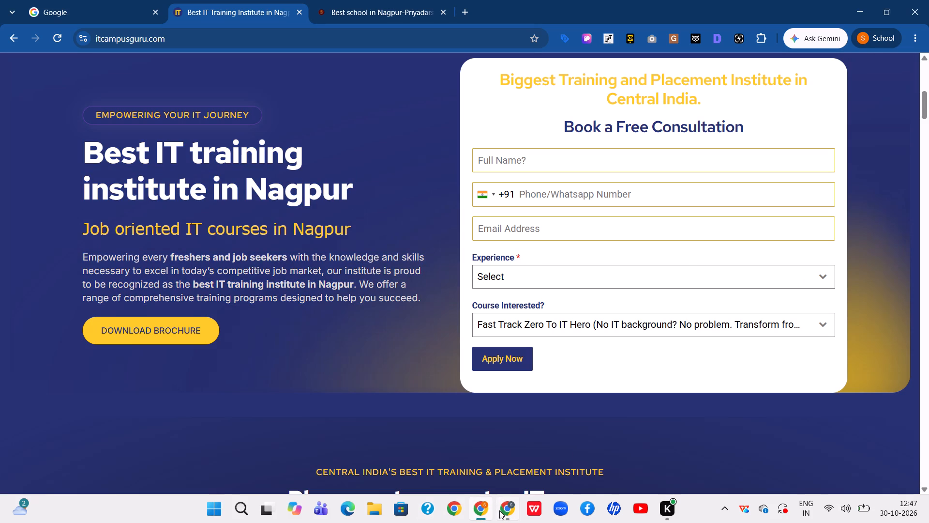
pyautogui.click(499, 510)
pyautogui.hotkey('ctrl', 'v')
pyautogui.press('space')
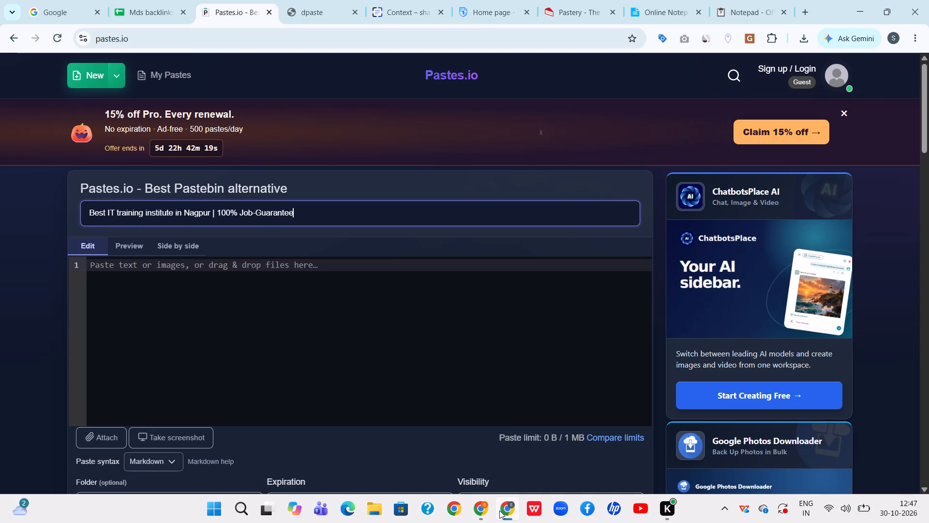
pyautogui.write('IT C')
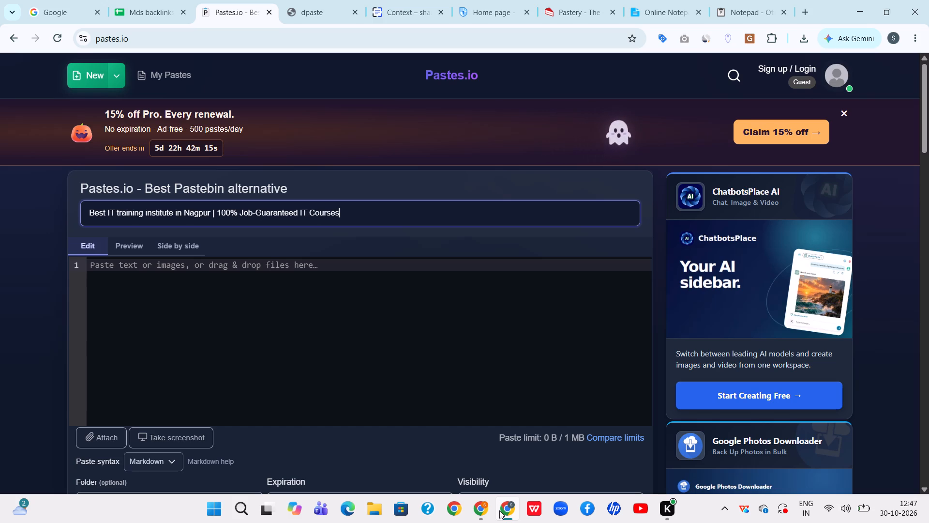
# Fill the paste body with the full IT Campus Guru text copied from Online Notepad and check it back to its start.
pyautogui.click(294, 261)
pyautogui.click(663, 0)
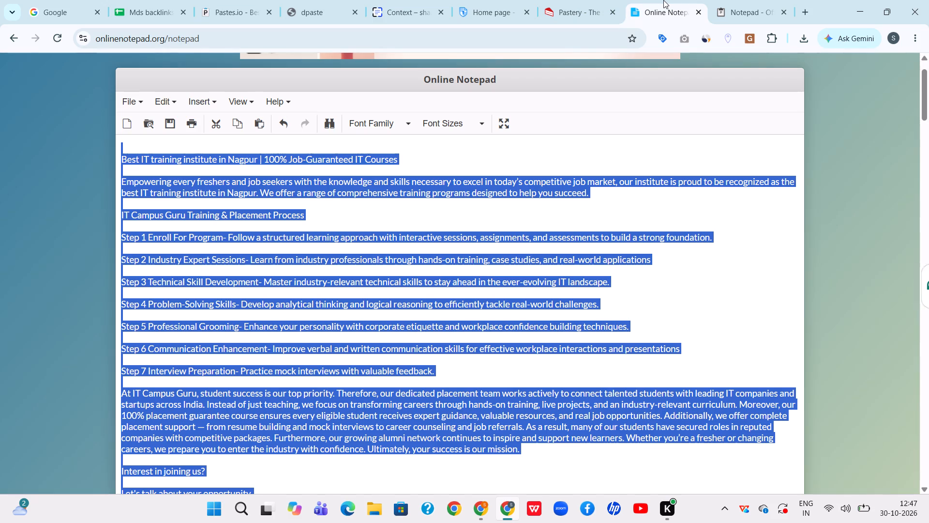
pyautogui.hotkey('ctrl', 'c')
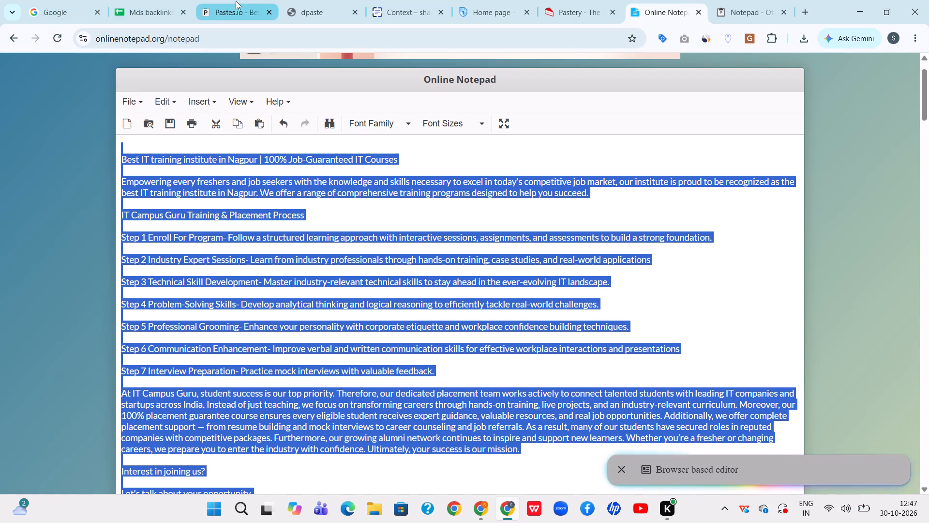
pyautogui.click(236, 1)
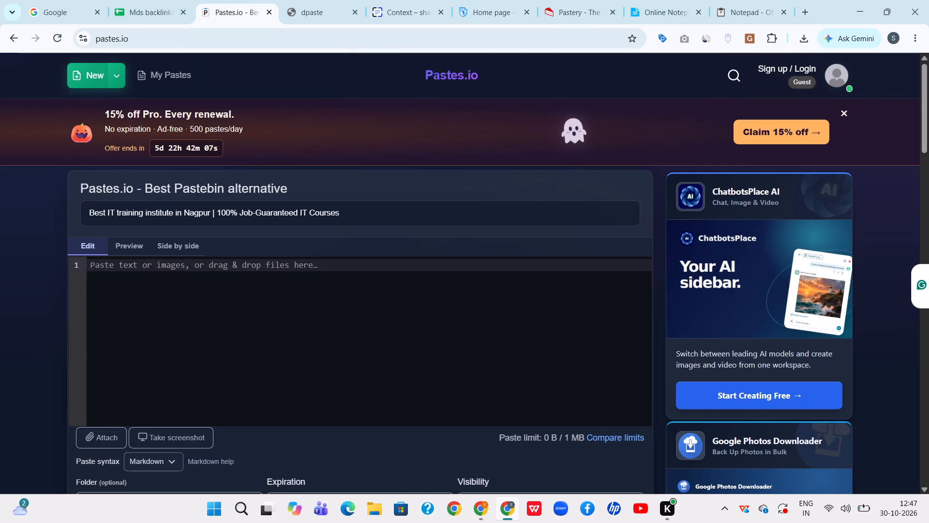
pyautogui.hotkey('ctrl', 'v')
pyautogui.scroll(1, 204, 298)
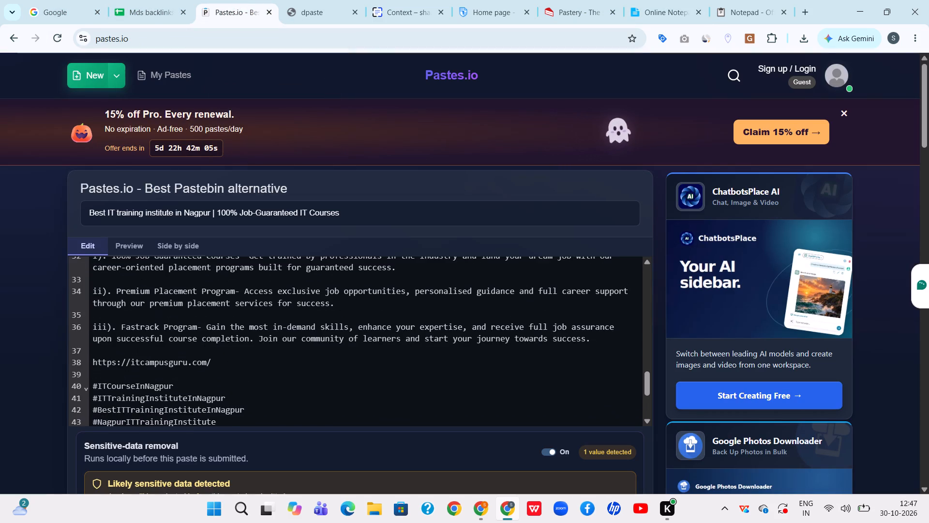
pyautogui.scroll(1, 204, 298)
pyautogui.scroll(5, 189, 362)
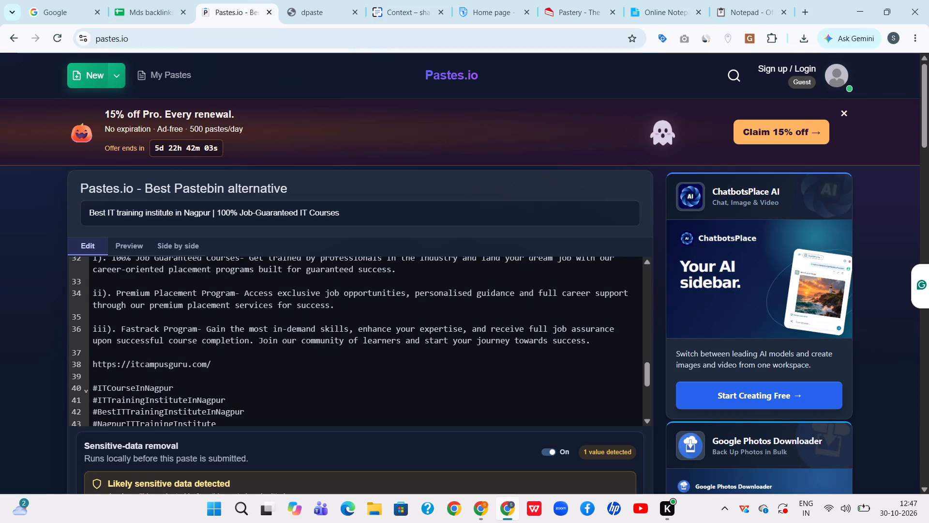
pyautogui.scroll(5, 189, 362)
# Create the IT Campus Guru paste, keeping Markdown syntax, 1 Month expiration and Public (unlisted) visibility.
pyautogui.scroll(-2, 0, 353)
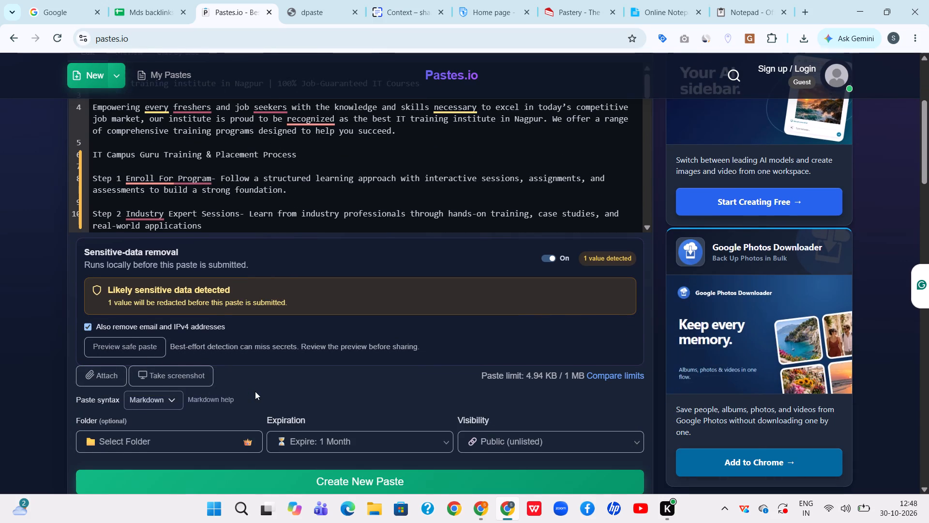
pyautogui.scroll(-1, 255, 391)
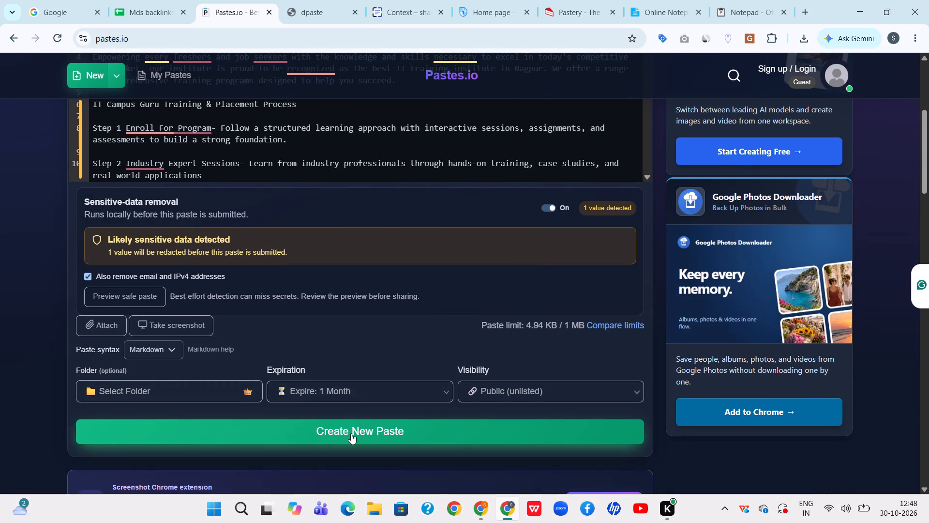
pyautogui.click(351, 433)
pyautogui.scroll(-1, 351, 433)
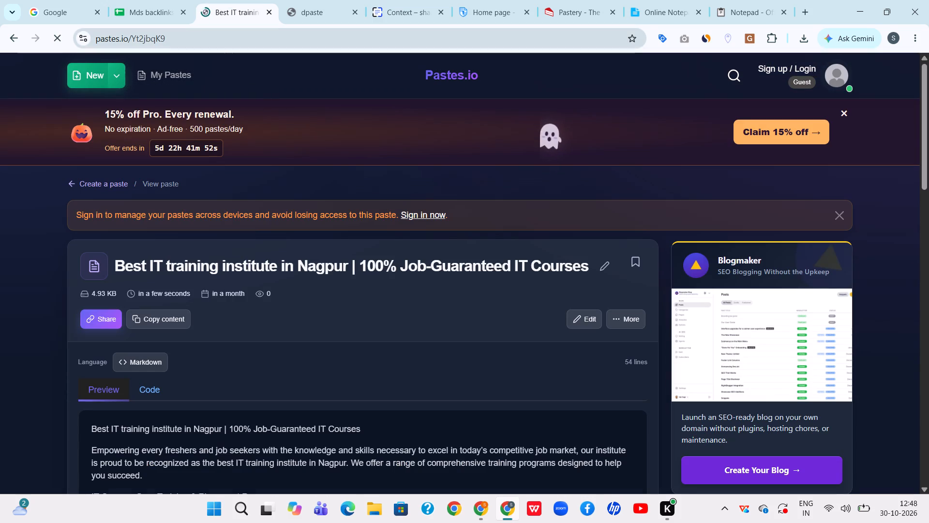
# Copy the published paste's link, check the paste down to its hashtags, and record the link in cell H3449 of Mds backlinks.
pyautogui.click(217, 42)
pyautogui.hotkey('ctrl', 'c')
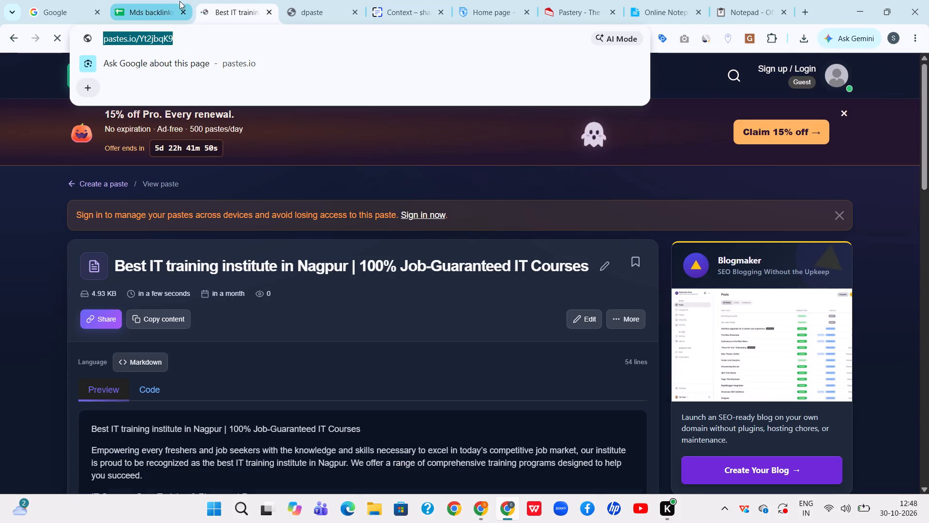
pyautogui.scroll(-8, 174, 267)
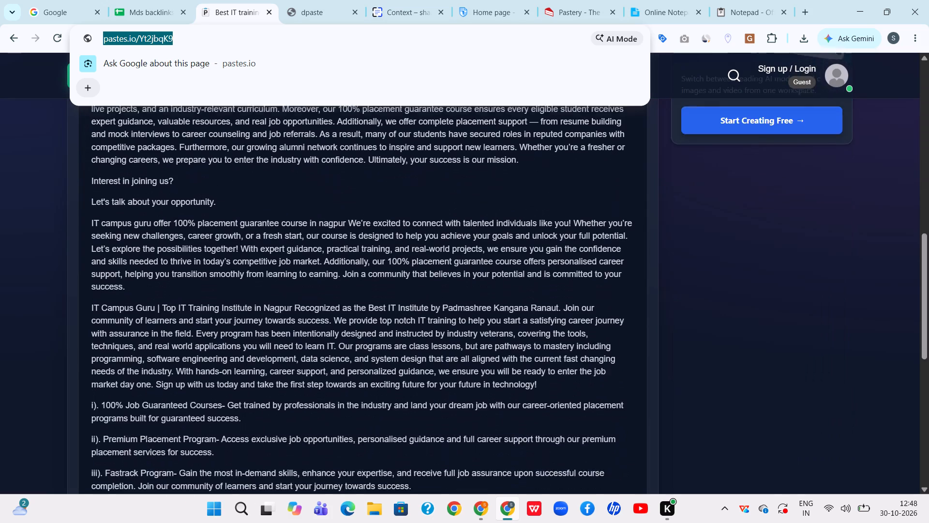
pyautogui.scroll(-3, 174, 267)
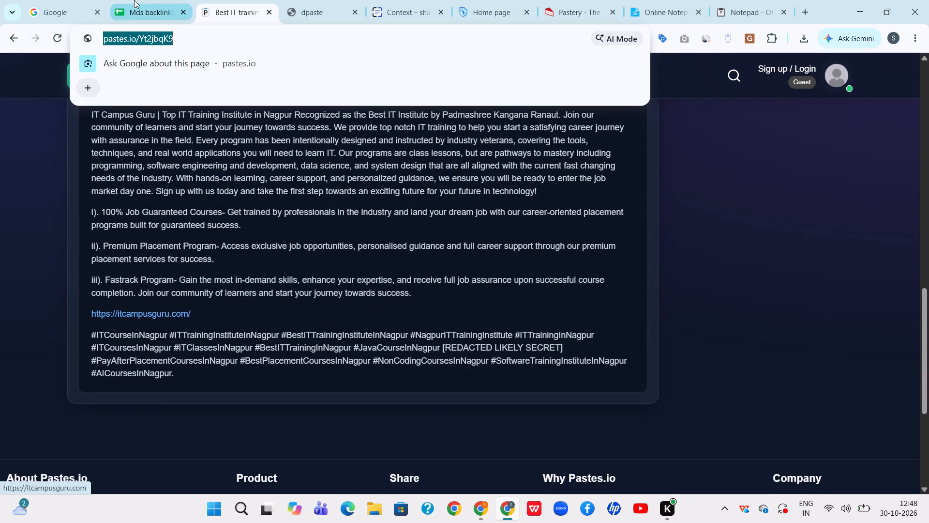
pyautogui.click(134, 0)
pyautogui.hotkey('ctrl', 'v')
# Find the school's 30/10/2026 links in column D of the Surya sheet and select the empty cell D3636 below them.
pyautogui.press('Left')
pyautogui.press('Left')
pyautogui.press('Left')
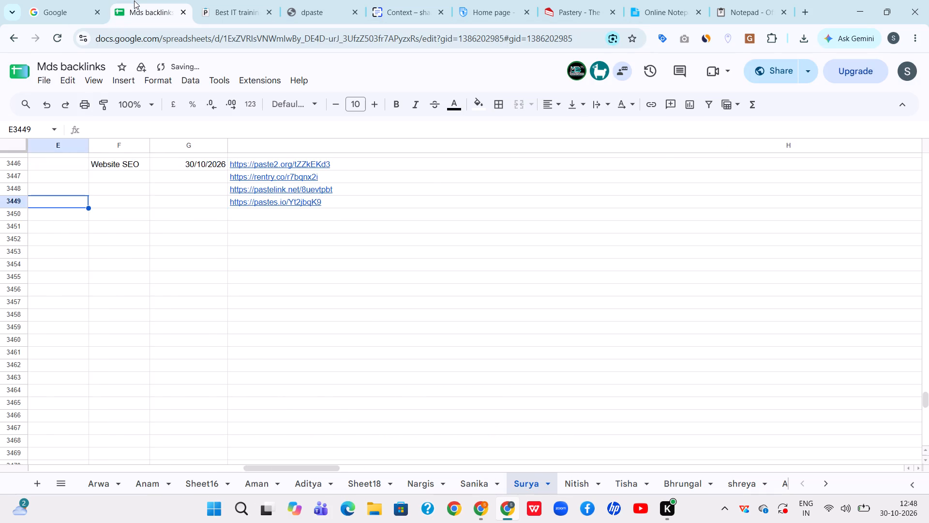
pyautogui.press('Left')
pyautogui.press('pagedown')
pyautogui.press('pagedown')
pyautogui.press('pagedown')
pyautogui.press('pagedown')
pyautogui.press('pagedown')
pyautogui.press('pagedown')
pyautogui.press('pagedown')
pyautogui.press('pagedown')
pyautogui.press('pagedown')
pyautogui.press('pagedown')
pyautogui.press('pagedown')
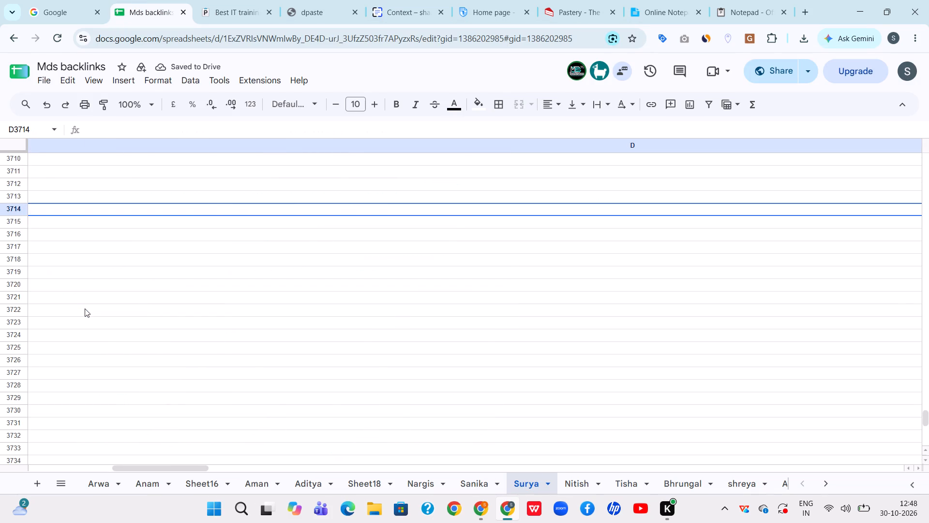
pyautogui.scroll(9, 85, 308)
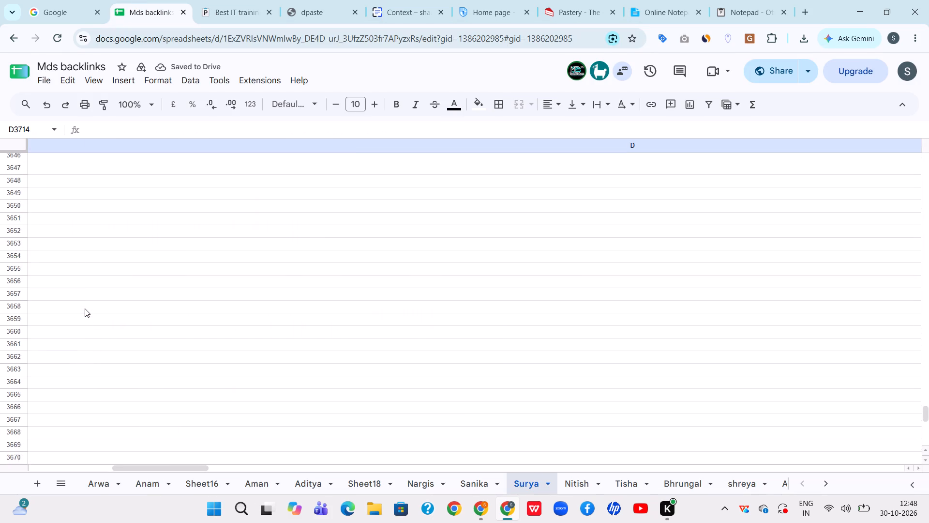
pyautogui.scroll(1, 85, 308)
pyautogui.hscroll(1, 85, 308)
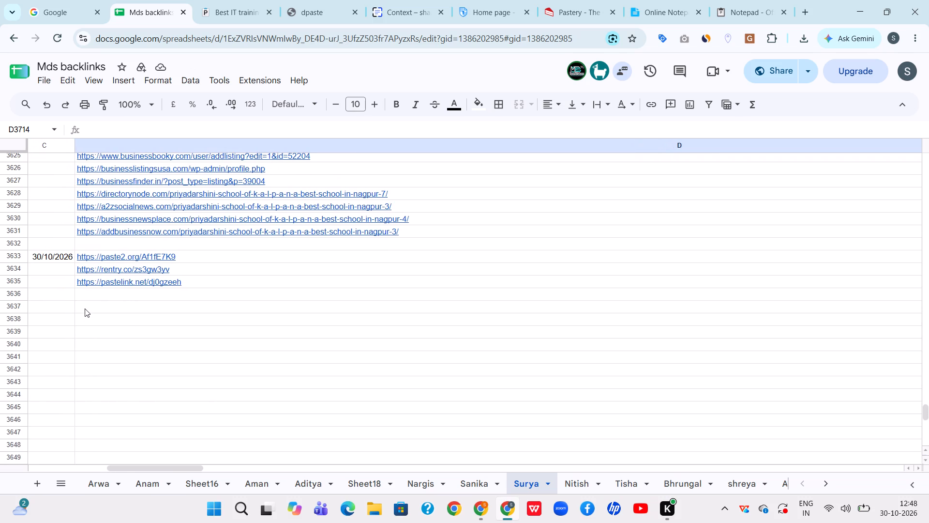
pyautogui.scroll(-2, 85, 308)
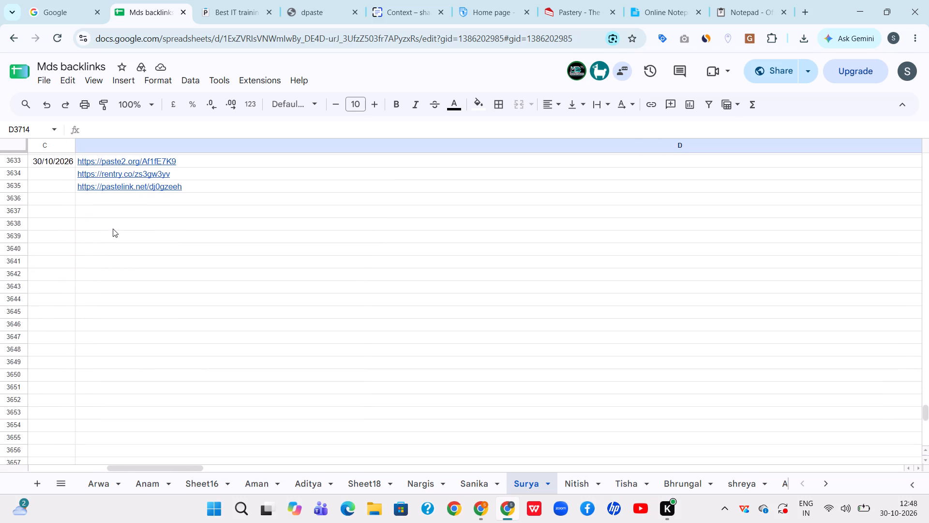
pyautogui.click(182, 204)
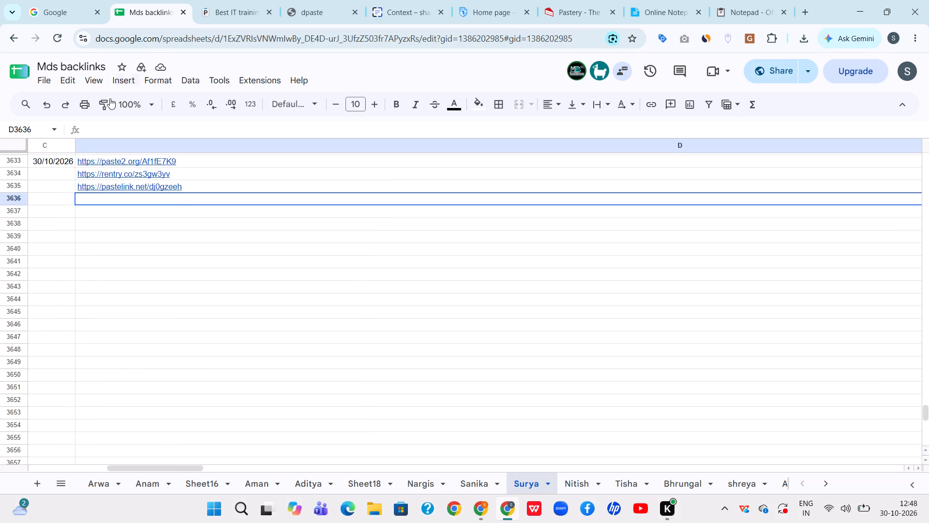
# Start another Pastes.io paste and title it "Best School in Nagpur – Priyadarshini School of K.A.L.P.A.N.A.", copied from the school's website heading.
pyautogui.click(243, 3)
pyautogui.scroll(7, 193, 223)
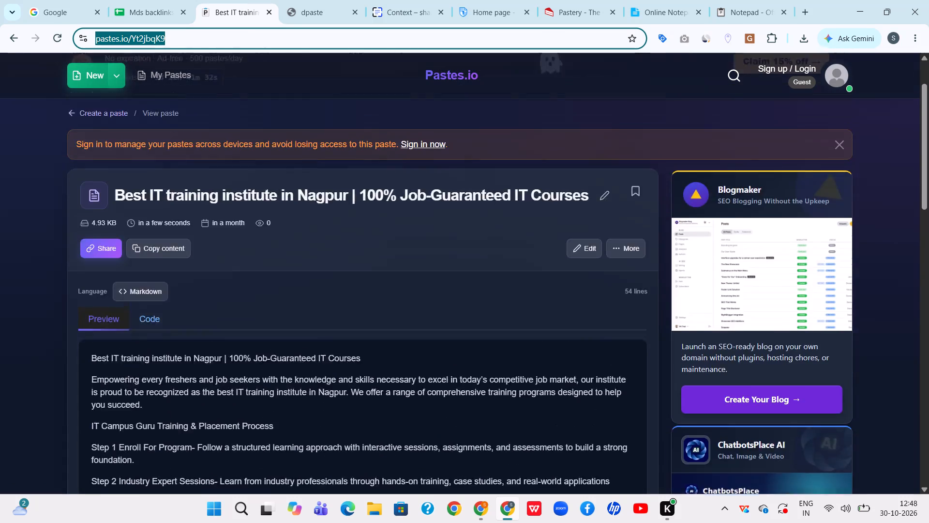
pyautogui.click(103, 78)
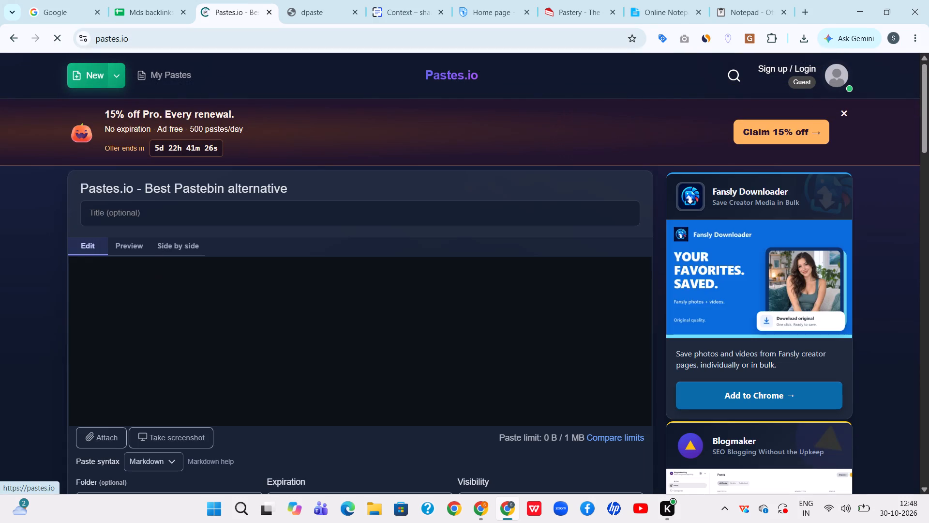
pyautogui.click(148, 215)
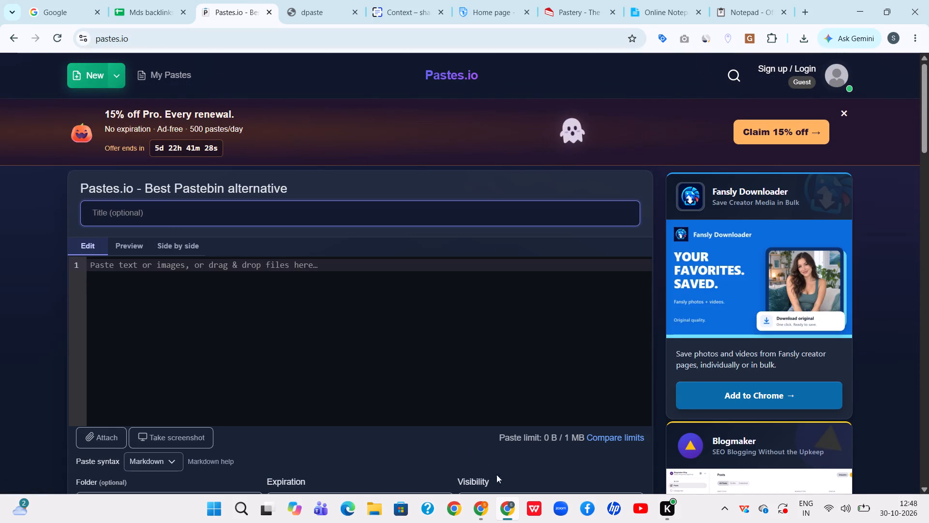
pyautogui.click(480, 510)
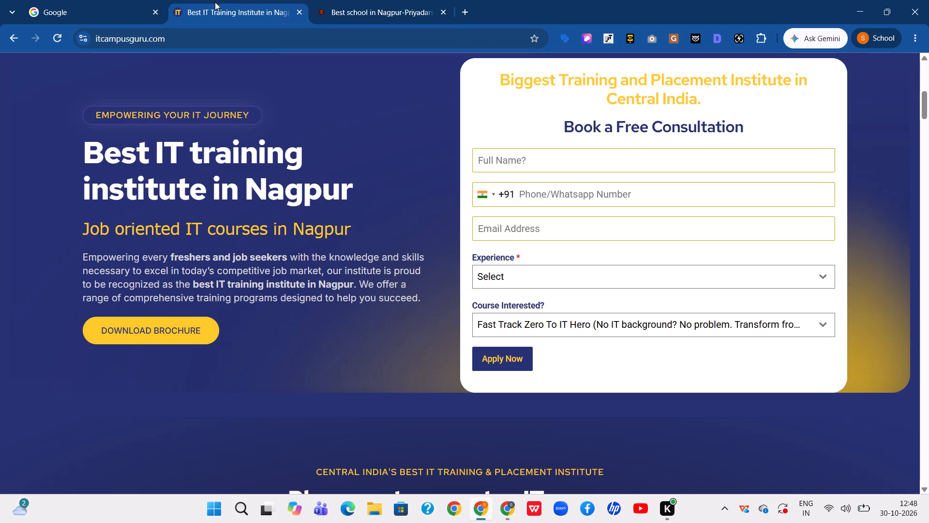
pyautogui.click(414, 1)
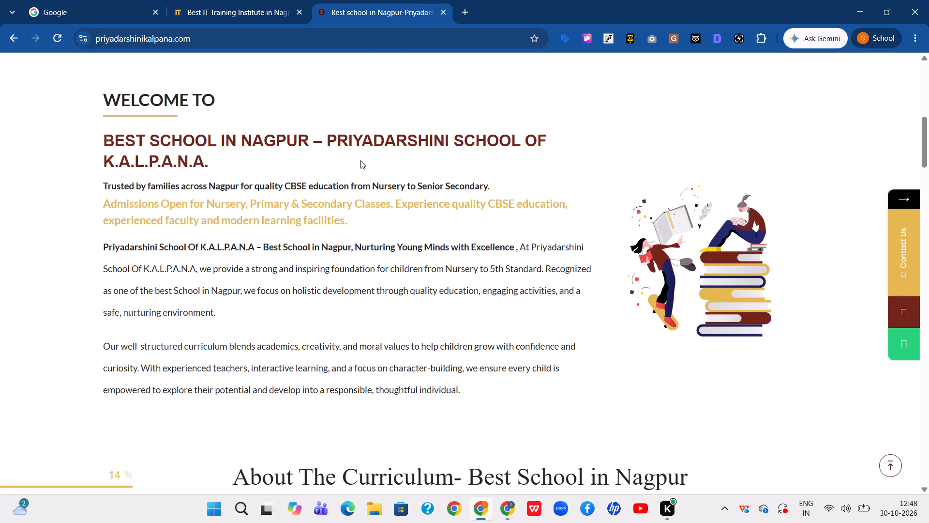
pyautogui.tripleClick(360, 160)
pyautogui.doubleClick(360, 160)
pyautogui.hotkey('ctrl', 'c')
pyautogui.click(360, 160)
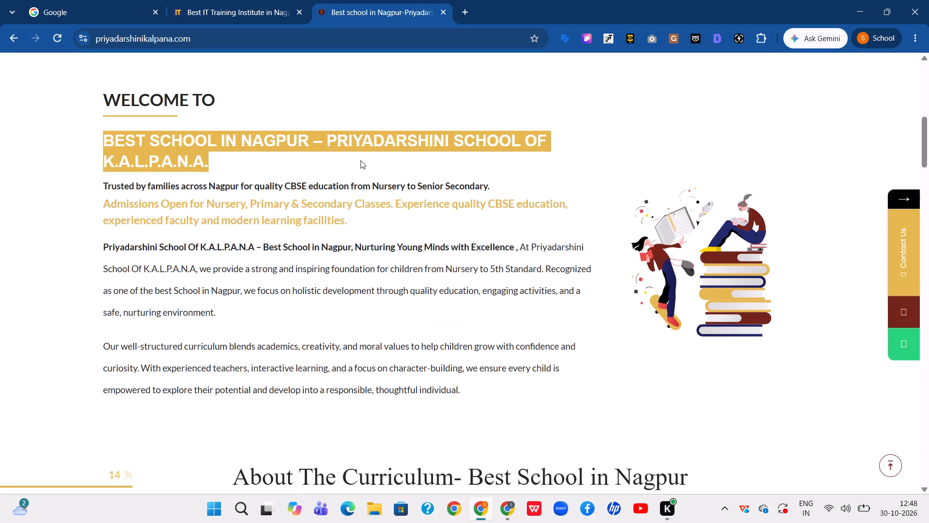
pyautogui.click(213, 1)
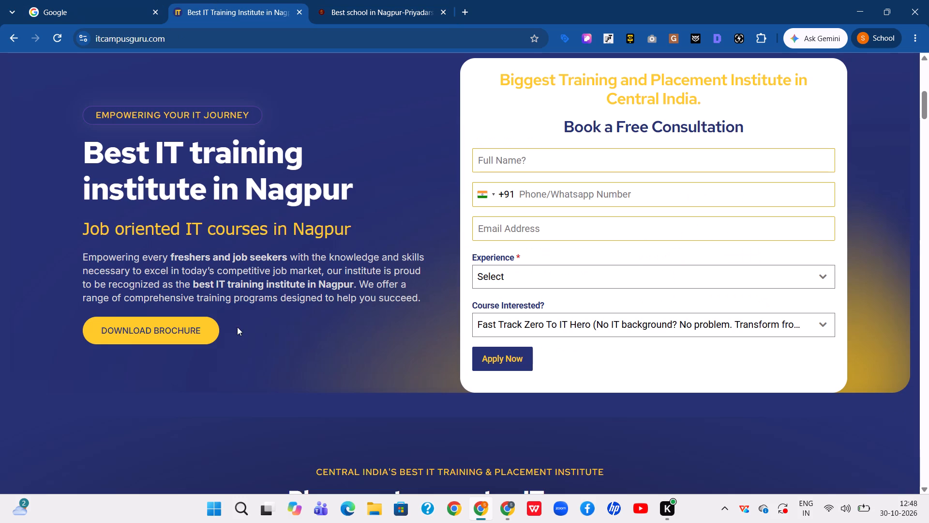
pyautogui.click(509, 504)
pyautogui.hotkey('ctrl', 'v')
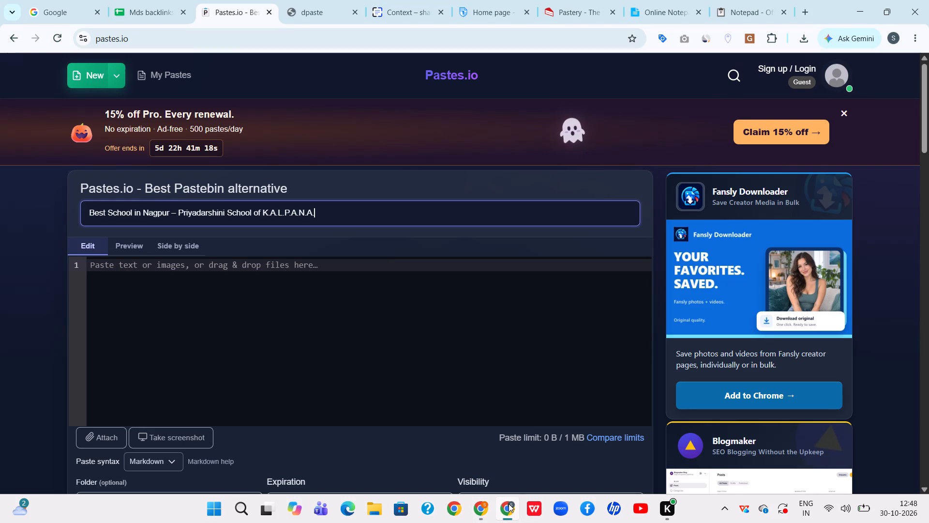
# Fill the paste body with the Priyadarshini School text from the Notepad tab and create the paste with 1 Month expiration, Public (unlisted).
pyautogui.click(320, 309)
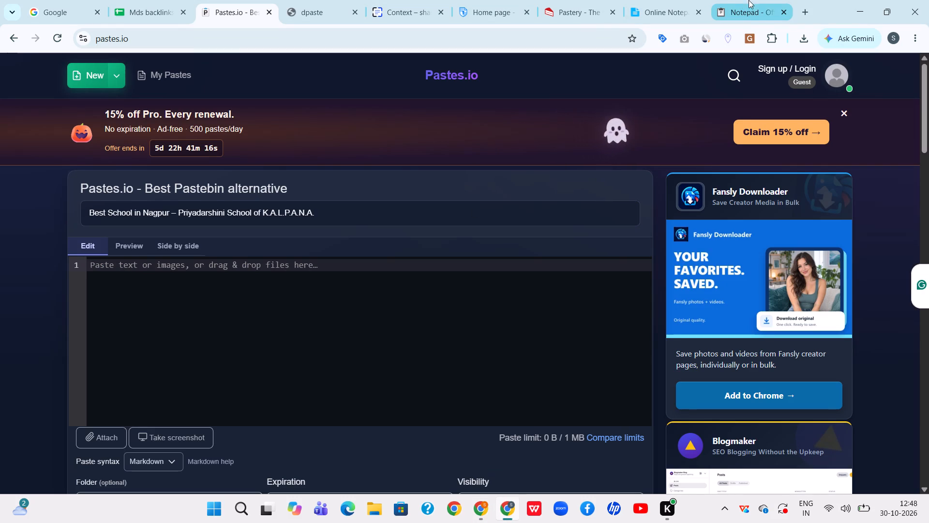
pyautogui.click(771, 0)
pyautogui.hotkey('ctrl', 'c')
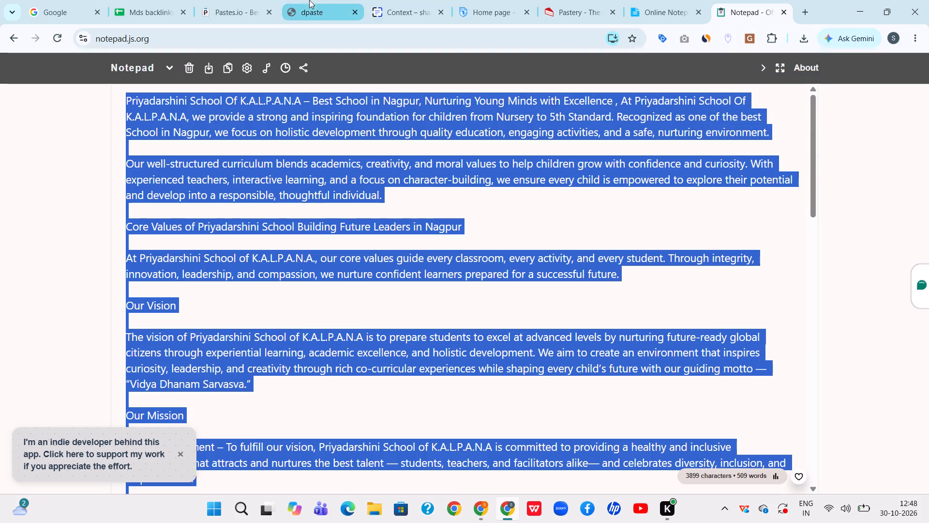
pyautogui.click(220, 0)
pyautogui.hotkey('ctrl', 'v')
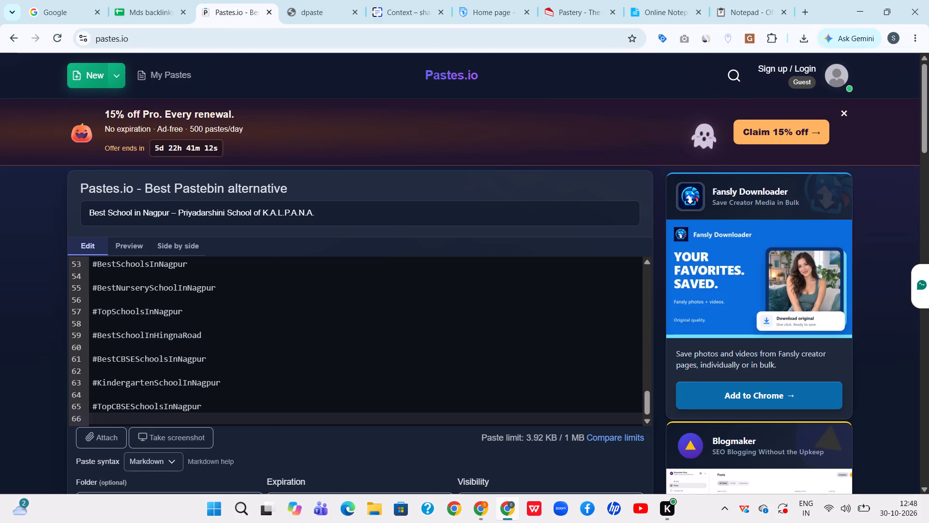
pyautogui.scroll(8, 195, 351)
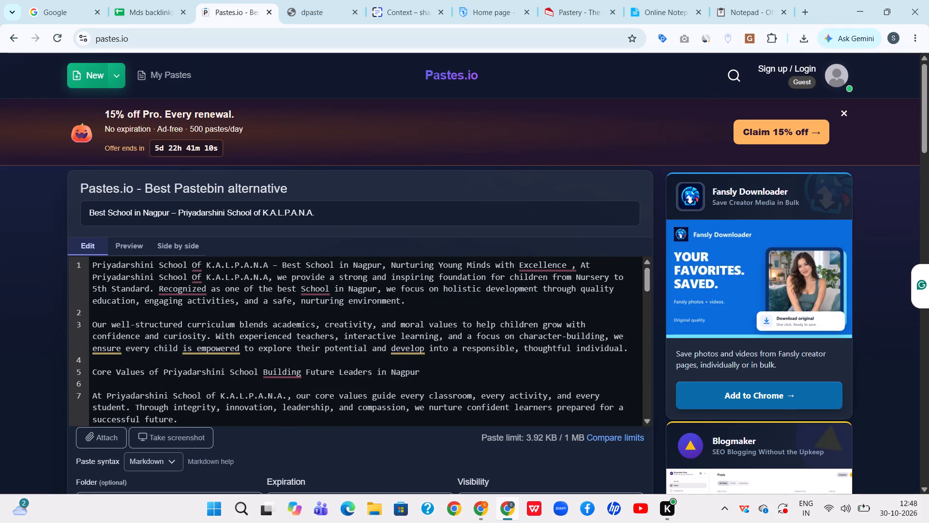
pyautogui.scroll(-4, 0, 378)
pyautogui.click(357, 178)
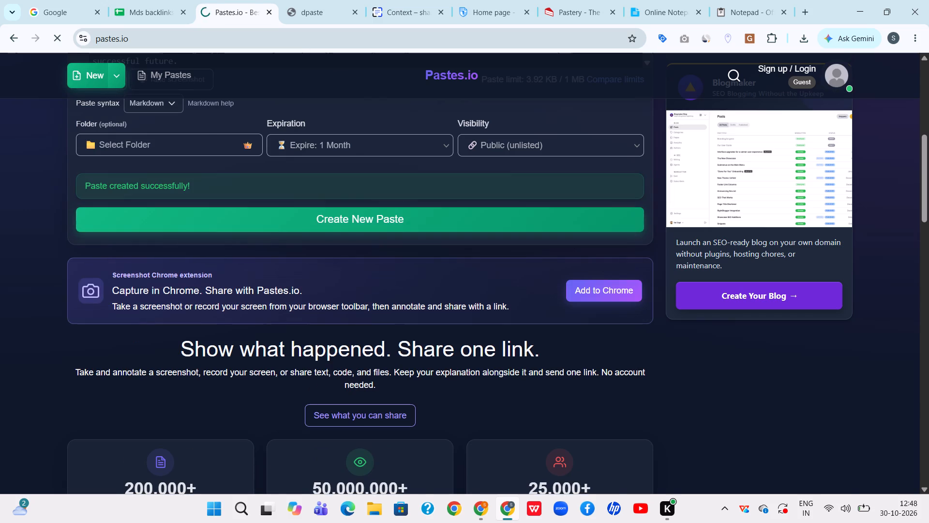
# Copy the published school paste's link and record it in cell D3636 of Mds backlinks.
pyautogui.click(286, 45)
pyautogui.hotkey('ctrl', 'c')
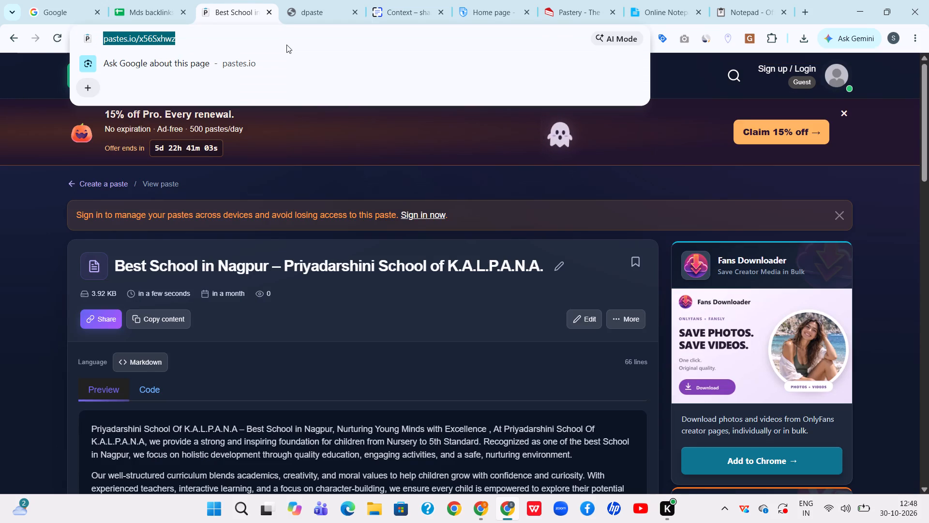
pyautogui.click(156, 1)
pyautogui.hotkey('ctrl', 'v')
# Find the IT Campus Guru links dated 30/10/2026 in column H of the Surya sheet and select the empty cell H3450 below them.
pyautogui.press('Right')
pyautogui.press('Right')
pyautogui.press('Right')
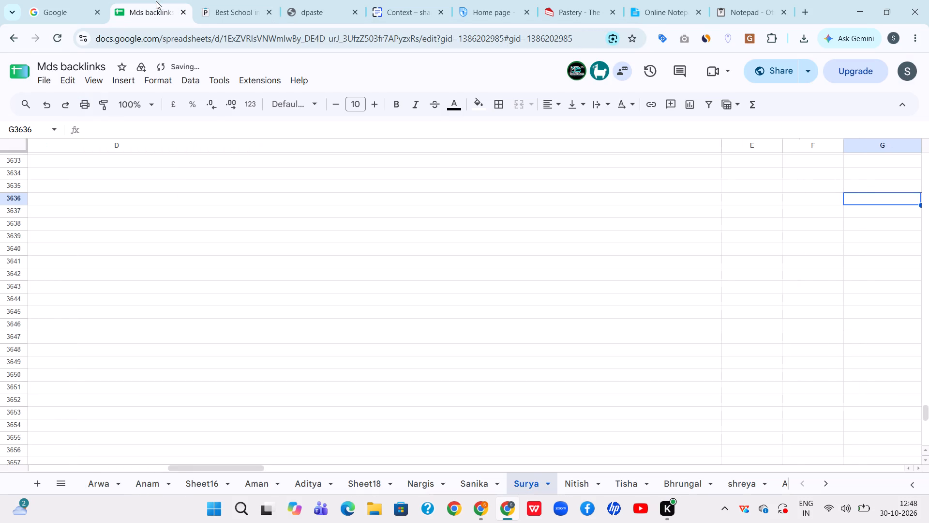
pyautogui.press('Right')
pyautogui.press('pageup')
pyautogui.press('pageup')
pyautogui.press('pageup')
pyautogui.press('pageup')
pyautogui.press('pageup')
pyautogui.press('pageup')
pyautogui.press('pageup')
pyautogui.press('pageup')
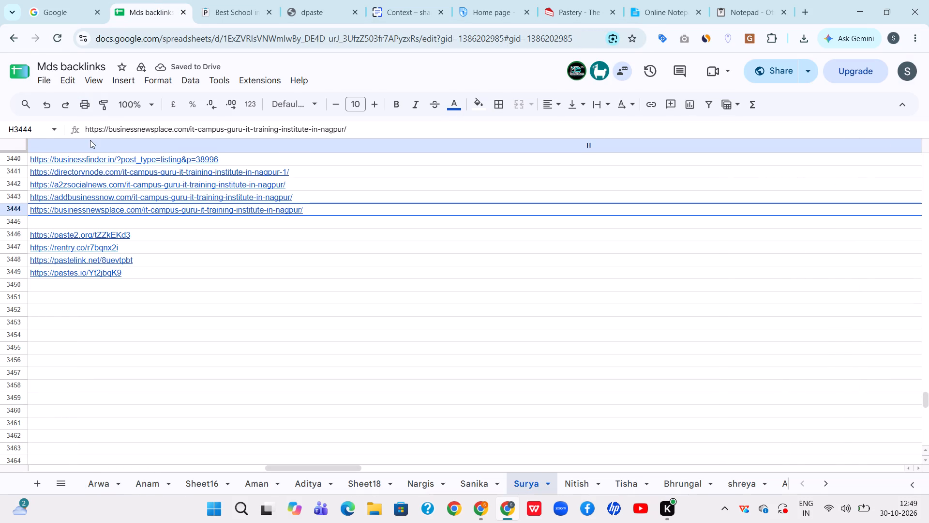
pyautogui.scroll(-1, 32, 342)
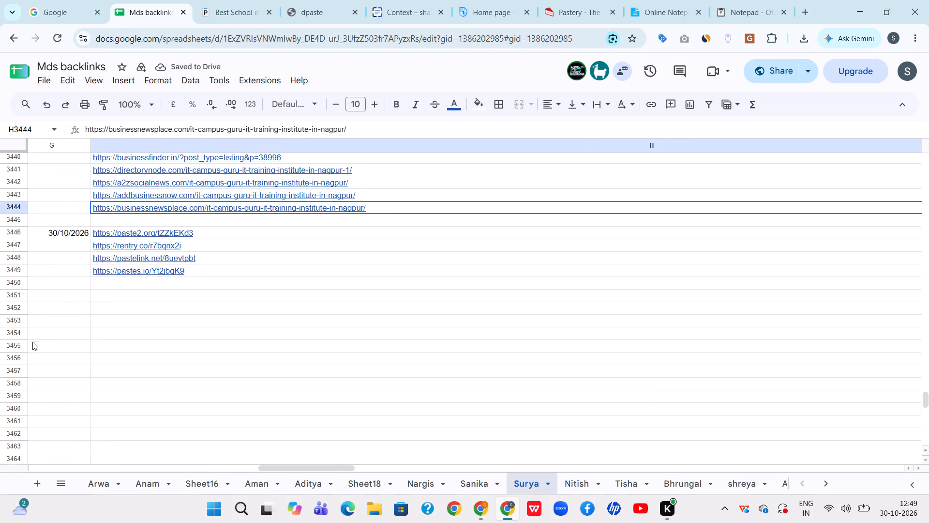
pyautogui.scroll(-2, 32, 342)
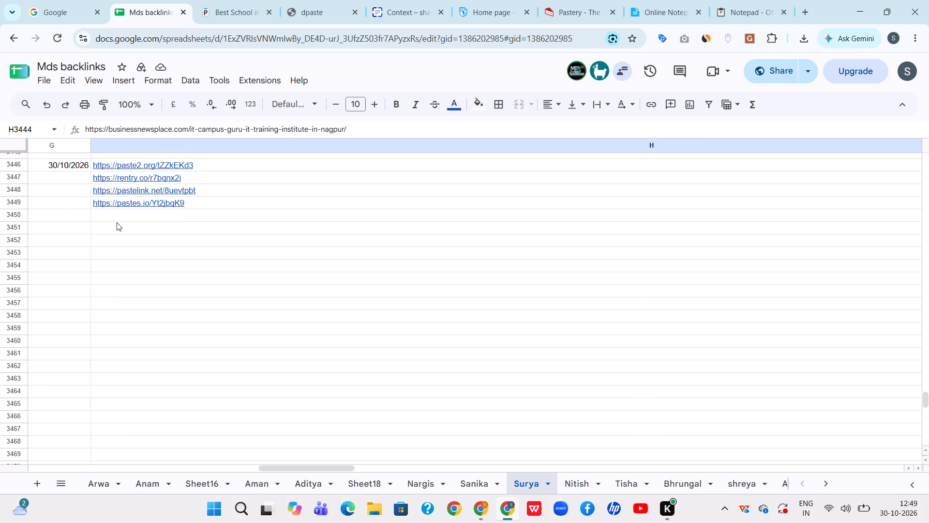
pyautogui.click(117, 222)
# Close the finished Pastes.io page and title a dpaste snippet "Best IT training institute in Nagpur | 100% Job-Guaranteed IT Courses", copying the first part from itcampusguru.com.
pyautogui.click(322, 0)
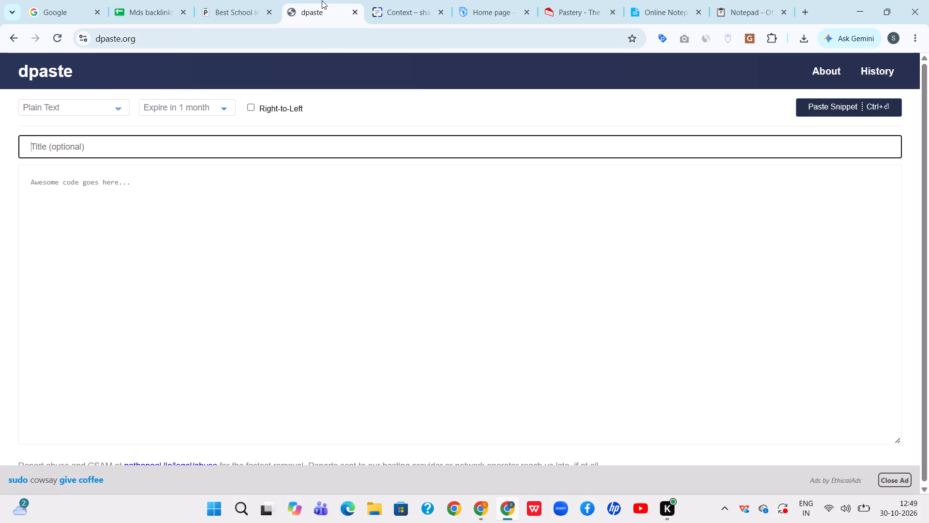
pyautogui.click(272, 10)
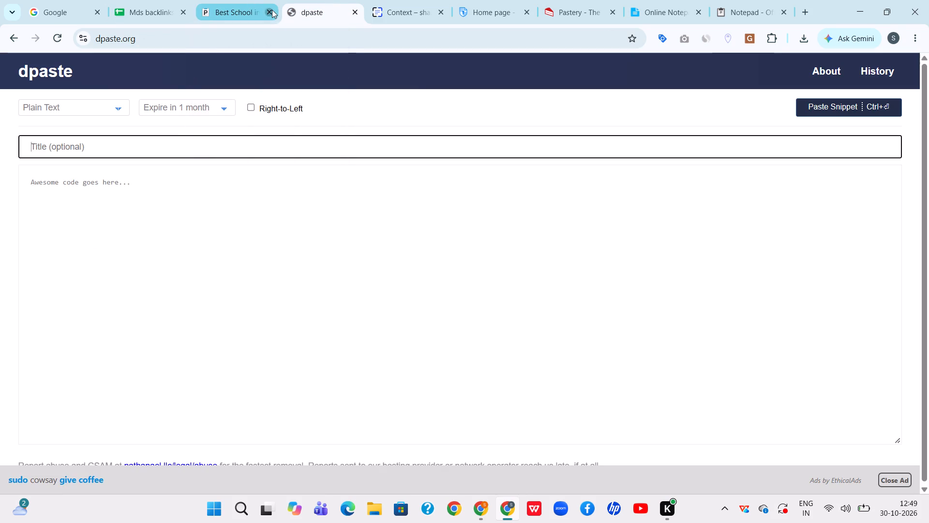
pyautogui.click(477, 515)
pyautogui.tripleClick(250, 198)
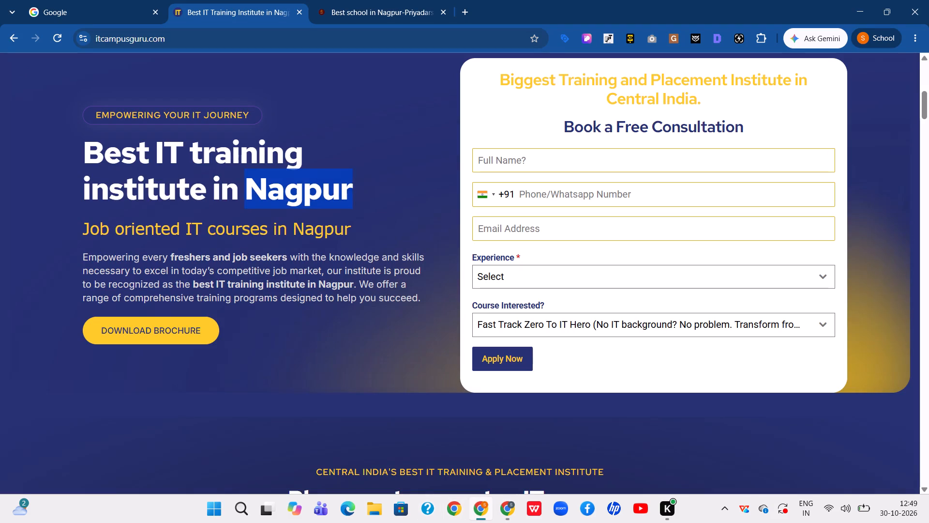
pyautogui.click(250, 198)
pyautogui.hotkey('ctrl', 'c')
pyautogui.click(250, 198)
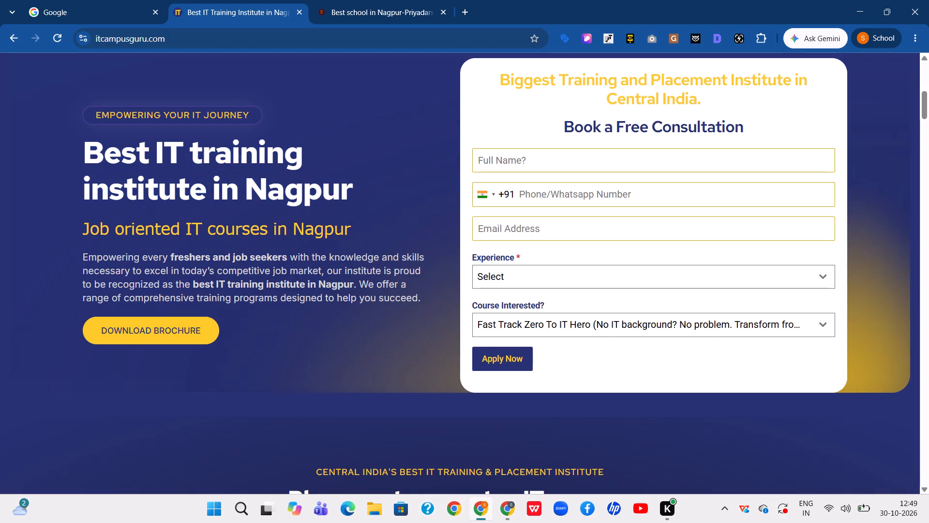
pyautogui.click(496, 514)
pyautogui.hotkey('ctrl', 'v')
pyautogui.press('space')
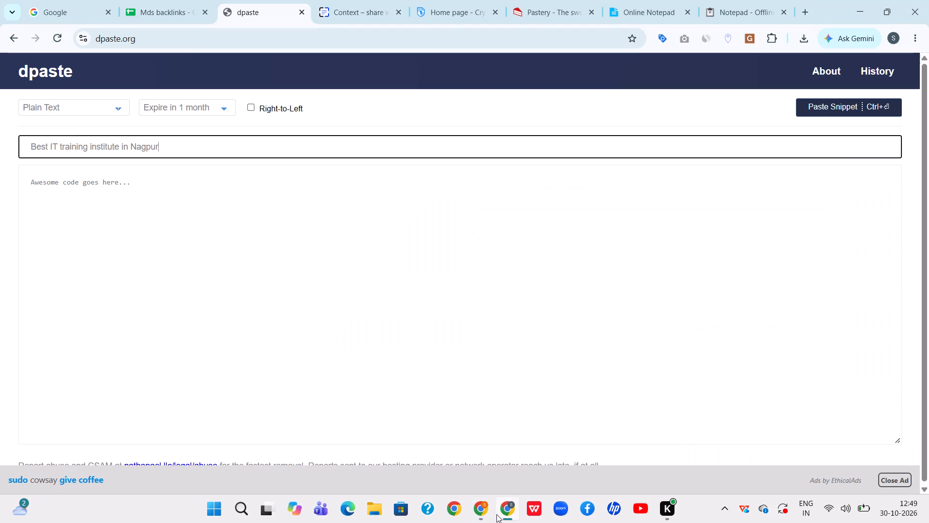
pyautogui.write('| 100% Jo')
pyautogui.press('b')
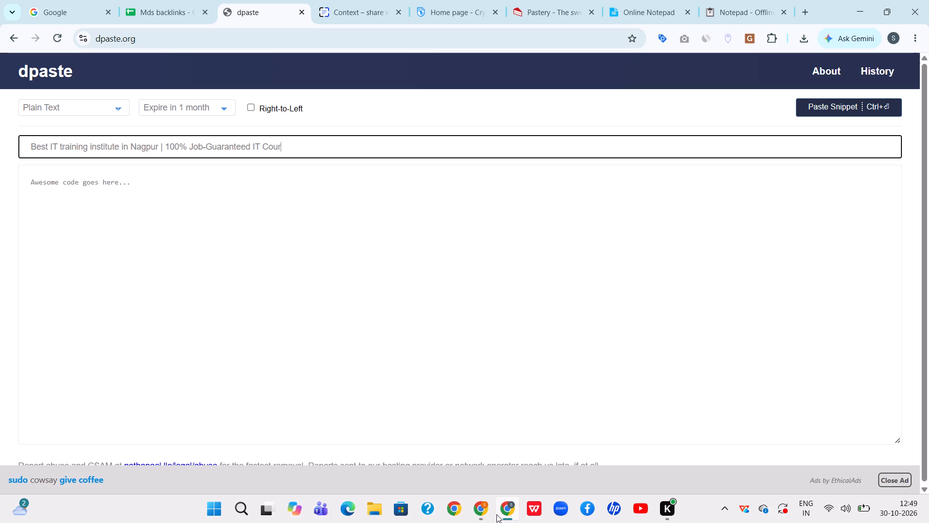
# Fill the snippet body with the IT Campus Guru text copied from Online Notepad and check it from the beginning.
pyautogui.click(354, 232)
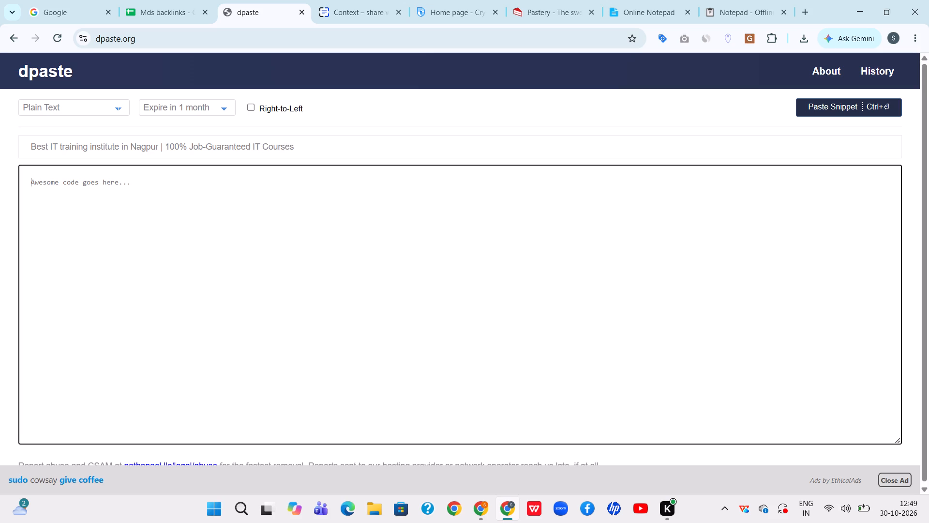
pyautogui.click(630, 0)
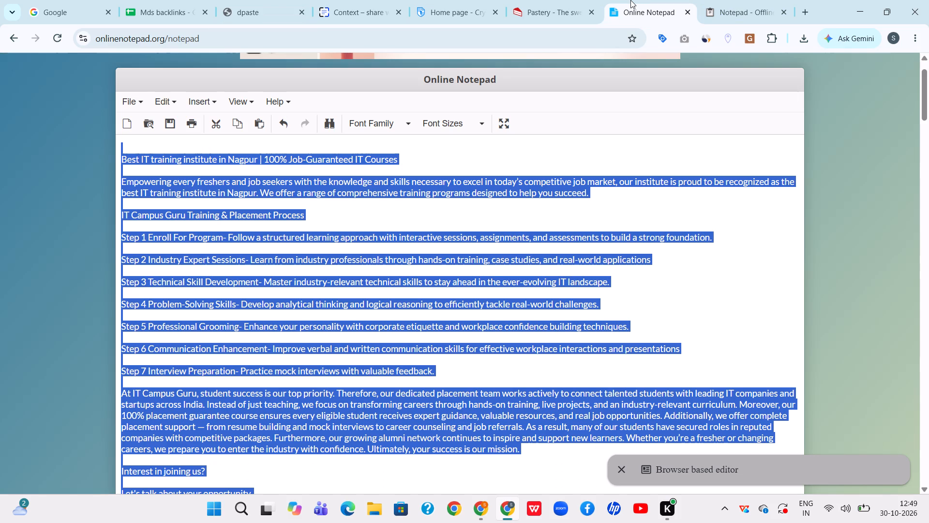
pyautogui.hotkey('ctrl', 'c')
pyautogui.click(260, 5)
pyautogui.hotkey('ctrl', 'v')
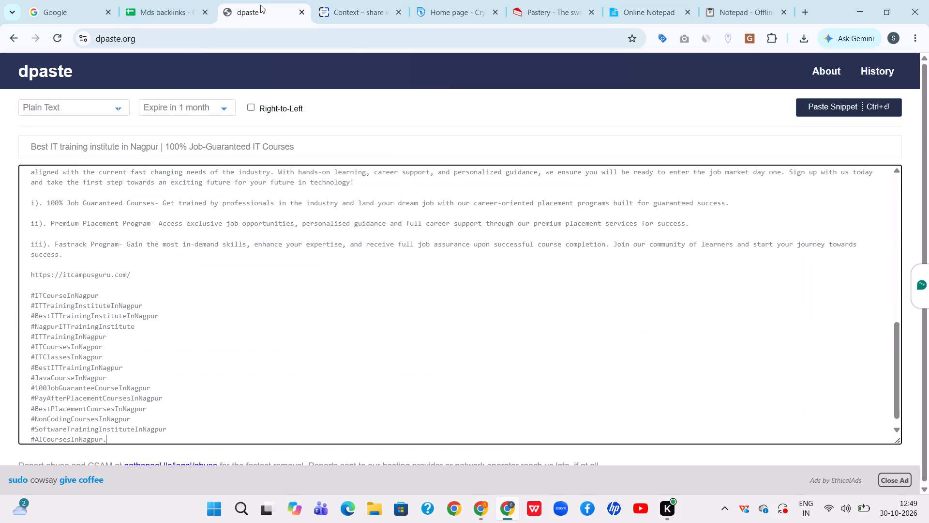
pyautogui.scroll(8, 395, 278)
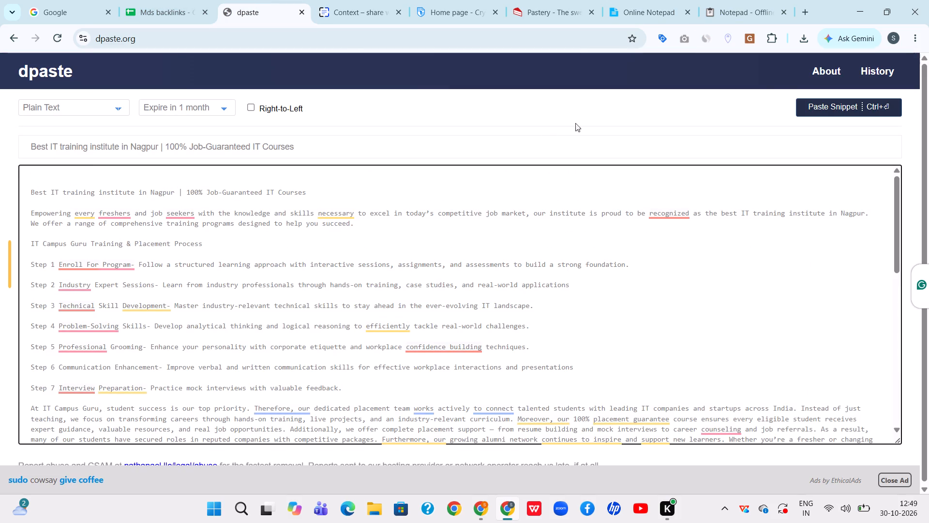
pyautogui.scroll(-4, 651, 107)
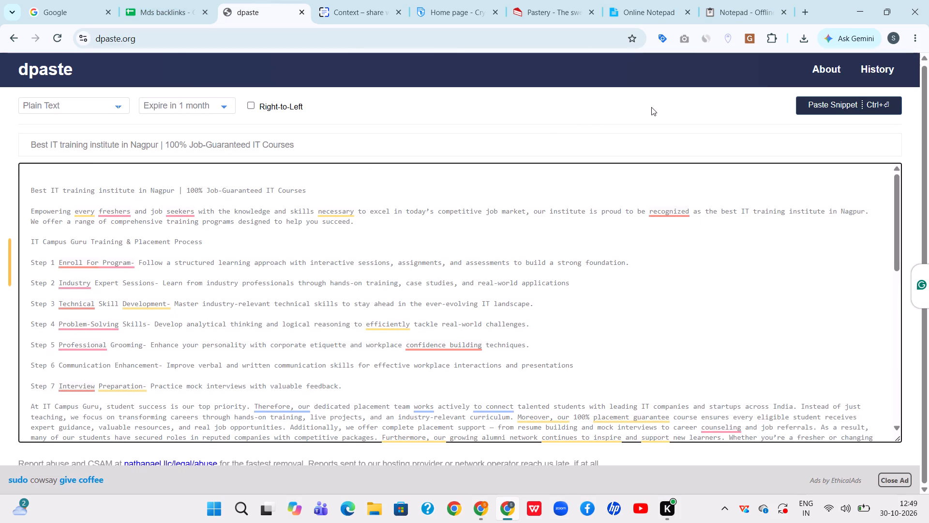
# Set the snippet to expire in 1 year and publish it as Plain Text.
pyautogui.click(210, 105)
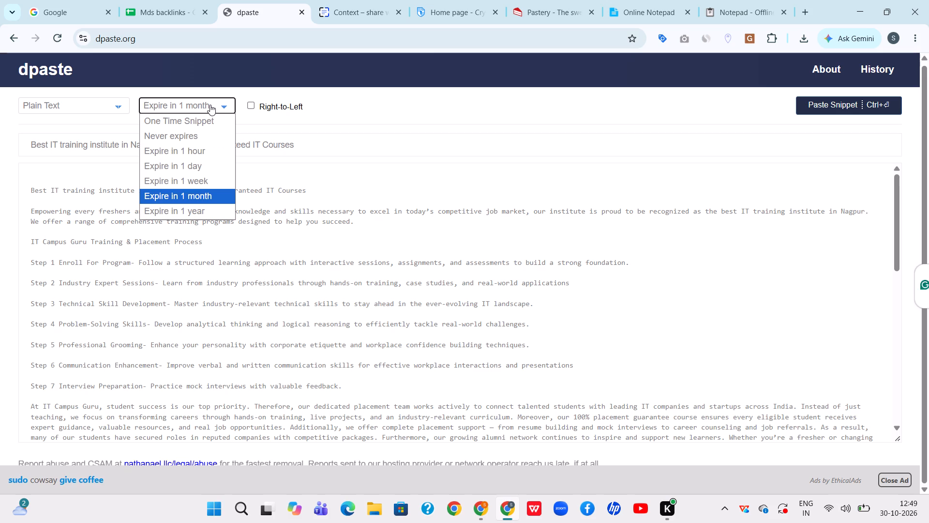
pyautogui.click(186, 211)
pyautogui.click(818, 105)
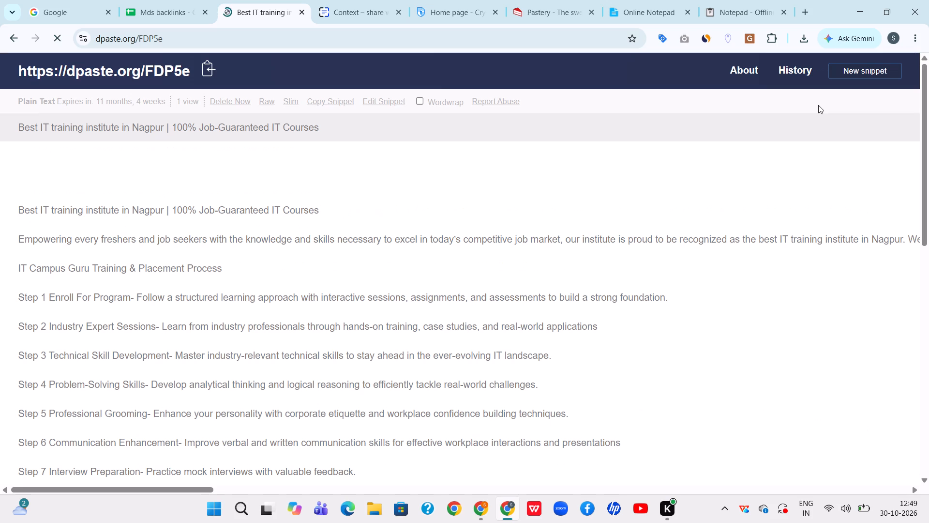
# Check the published dpaste snippet, copy its link, and record it in cell H3450 of Mds backlinks.
pyautogui.scroll(-1, 509, 267)
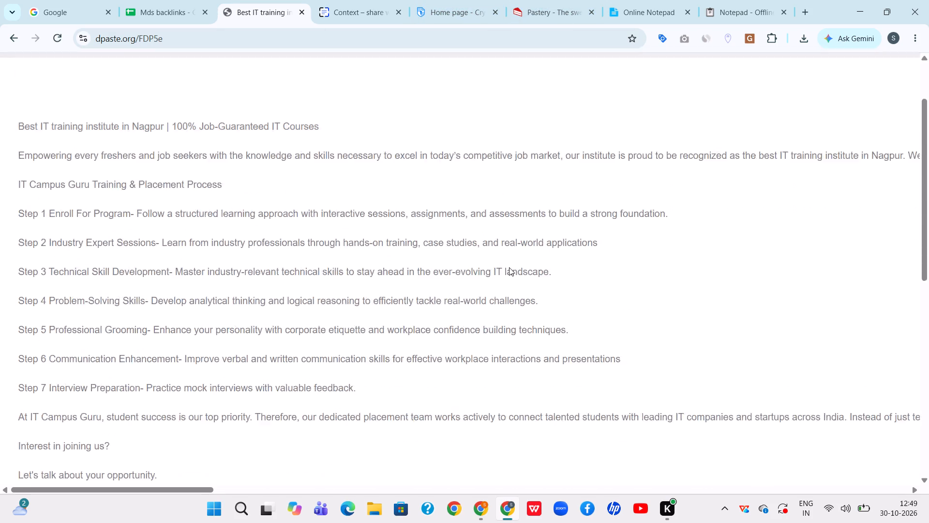
pyautogui.scroll(-3, 509, 267)
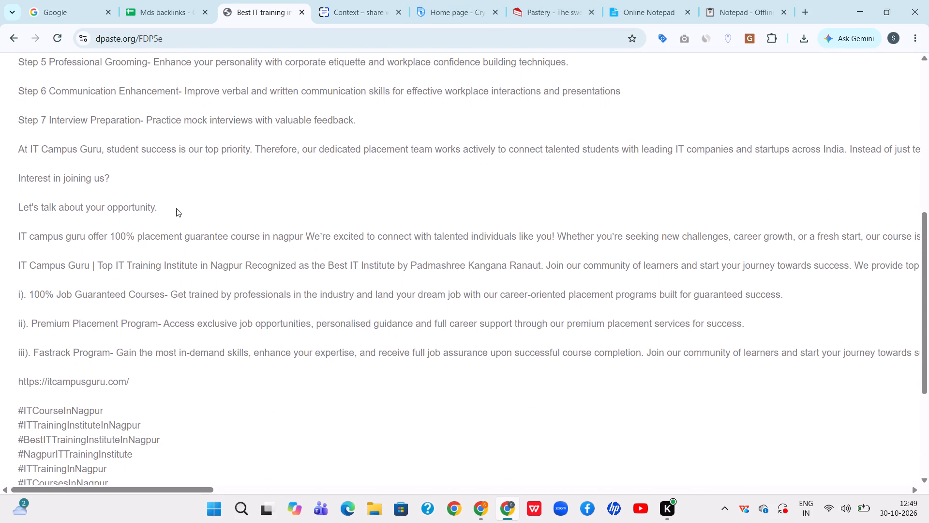
pyautogui.scroll(8, 176, 208)
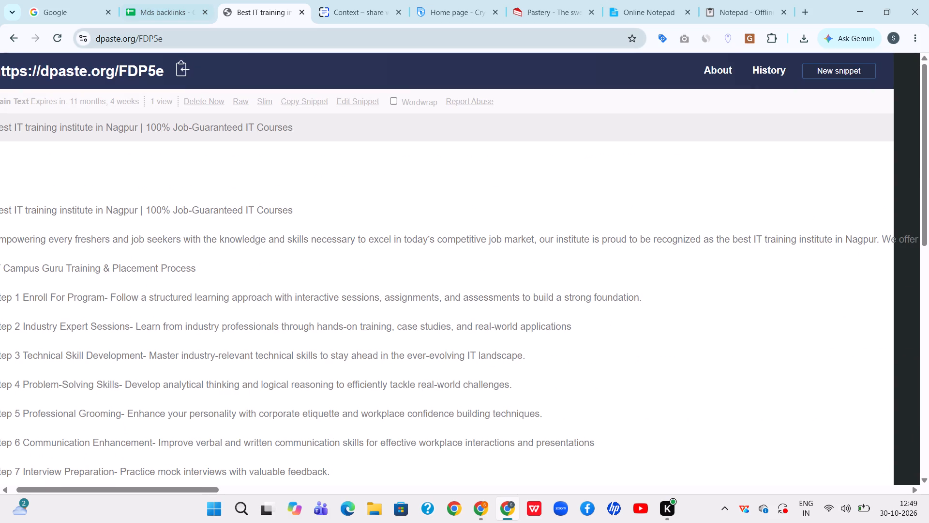
pyautogui.click(180, 36)
pyautogui.hotkey('ctrl', 'c')
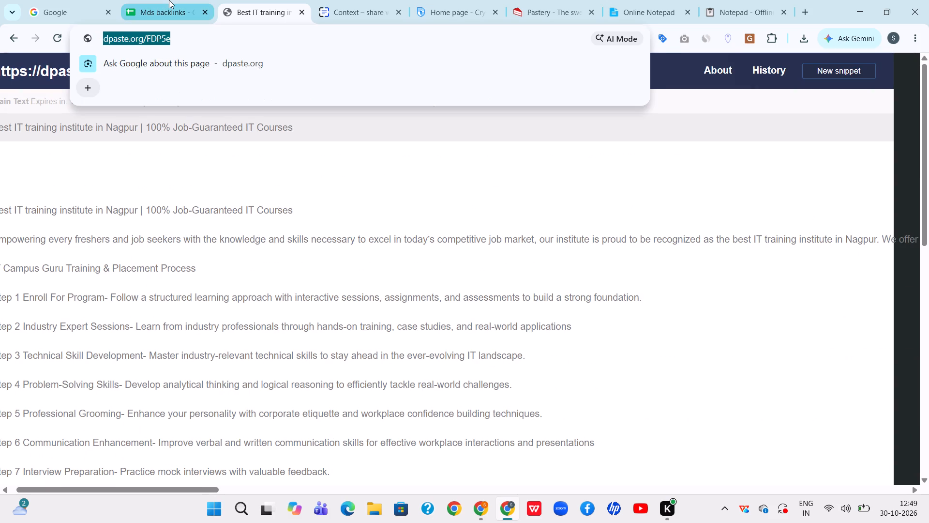
pyautogui.click(169, 0)
pyautogui.hotkey('ctrl', 'v')
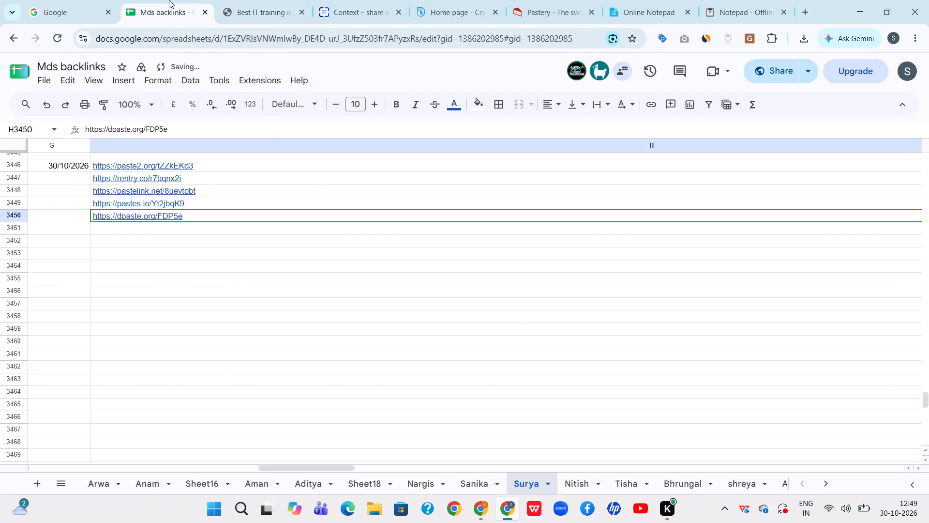
# Find the school's 30/10/2026 links in column D of the Surya sheet and select the empty cell D3637 below them.
pyautogui.press('Left')
pyautogui.press('Left')
pyautogui.press('Left')
pyautogui.press('Left')
pyautogui.press('Left')
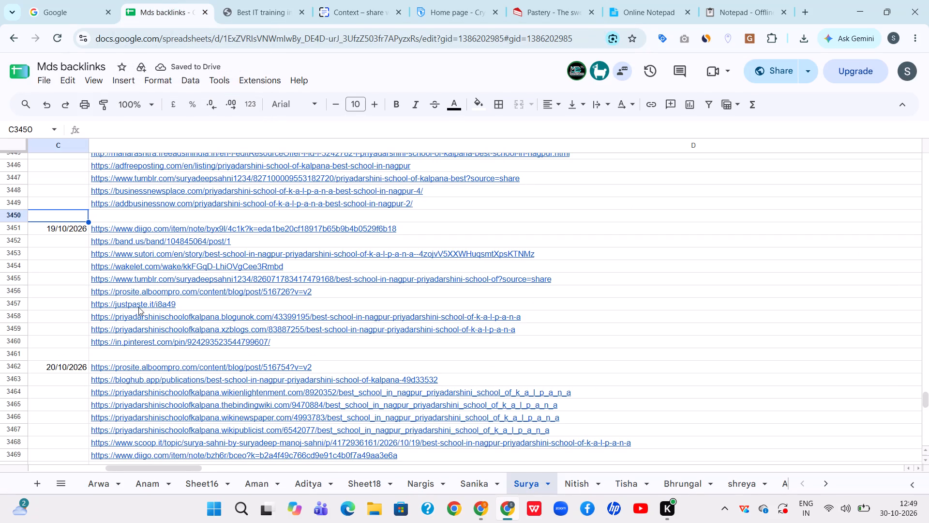
pyautogui.scroll(-16, 138, 307)
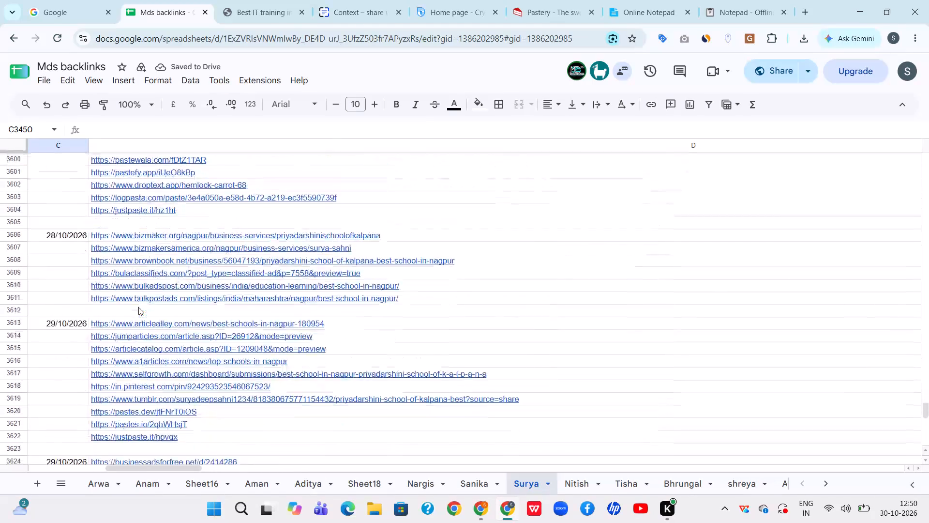
pyautogui.scroll(-6, 138, 307)
pyautogui.scroll(6, 138, 307)
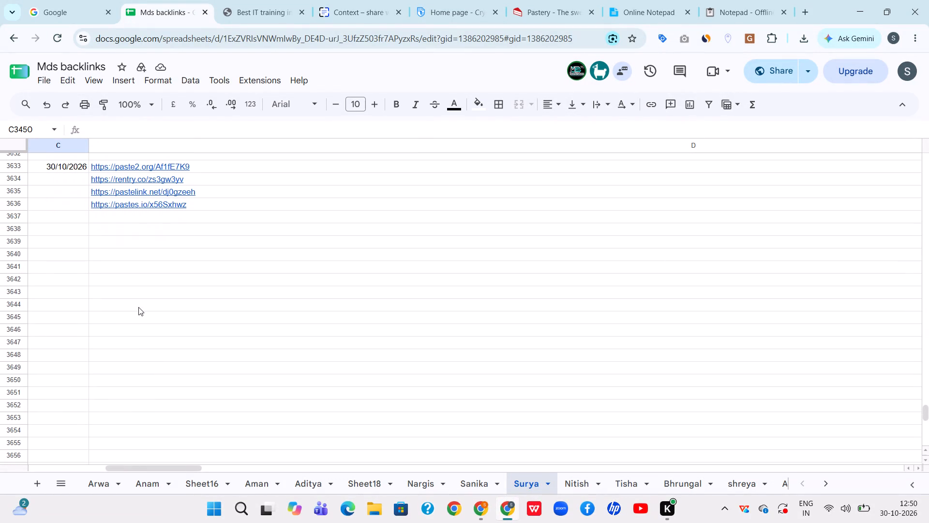
pyautogui.click(126, 221)
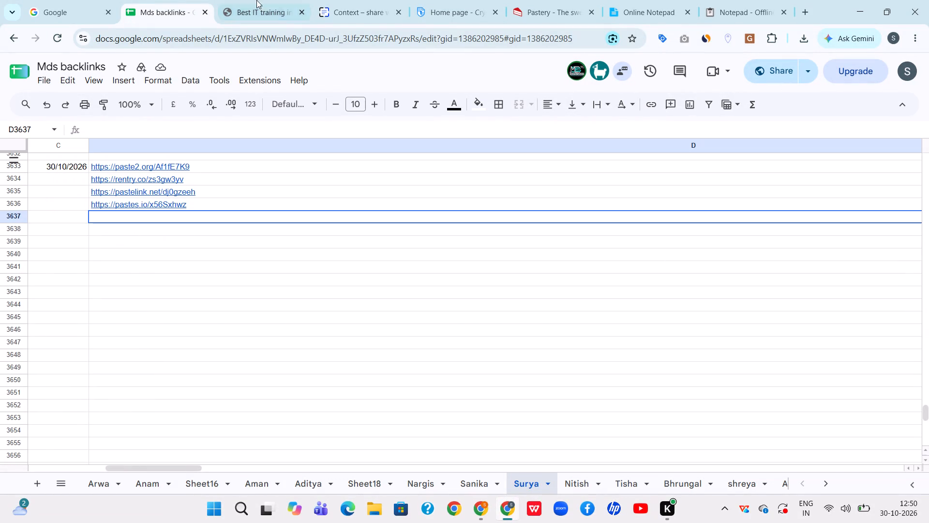
# Start a new dpaste snippet and title it with the "Best School in Nagpur – Priyadarshini School of K.A.L.P.A.N.A." heading copied from the school's website.
pyautogui.click(264, 1)
pyautogui.click(833, 65)
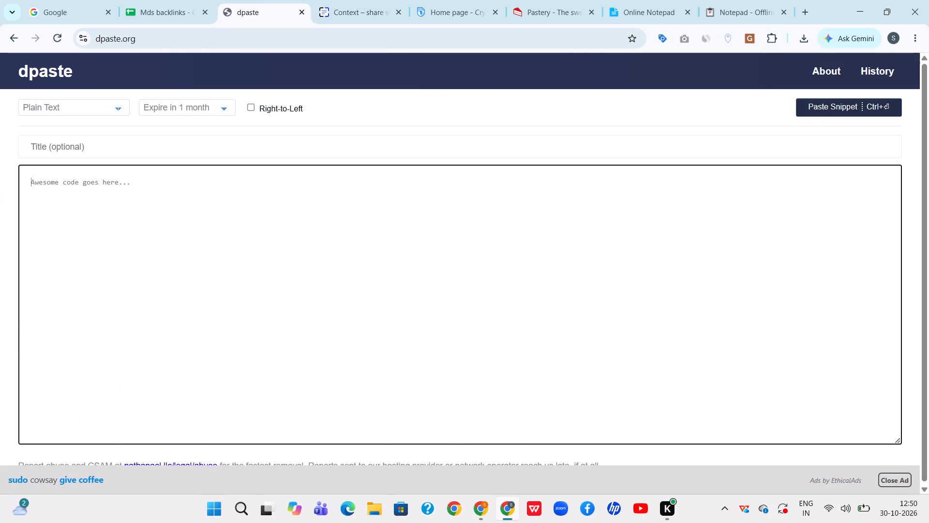
pyautogui.click(371, 138)
pyautogui.click(486, 512)
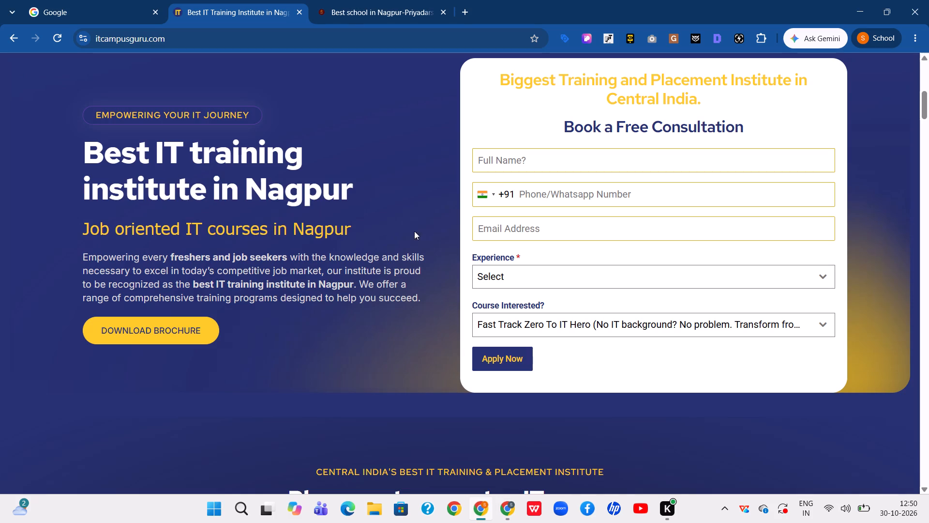
pyautogui.click(349, 0)
pyautogui.tripleClick(344, 147)
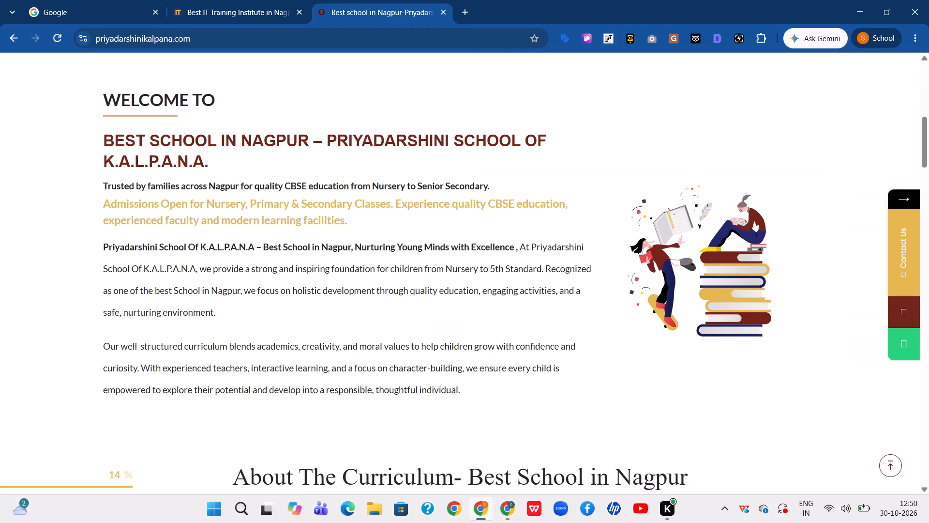
pyautogui.click(344, 147)
pyautogui.hotkey('ctrl', 'c')
pyautogui.click(344, 147)
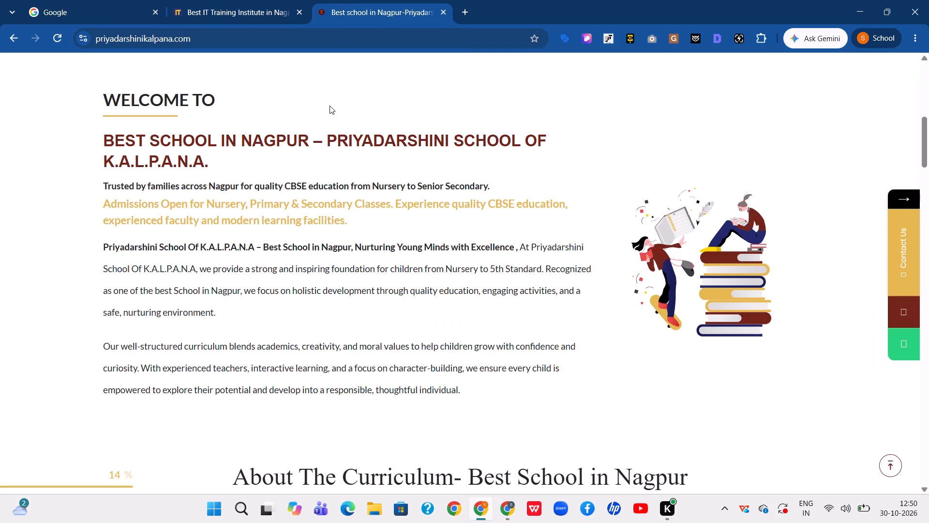
pyautogui.click(274, 0)
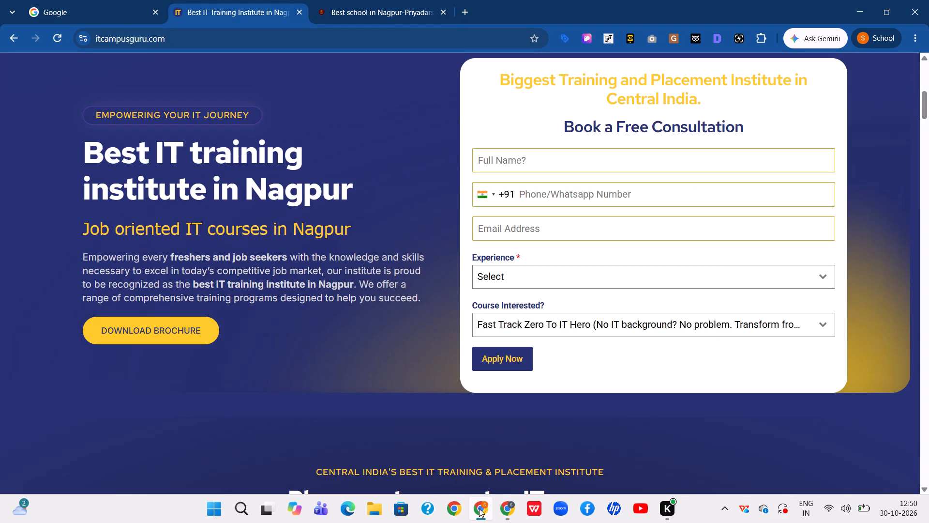
pyautogui.click(509, 512)
pyautogui.hotkey('ctrl', 'v')
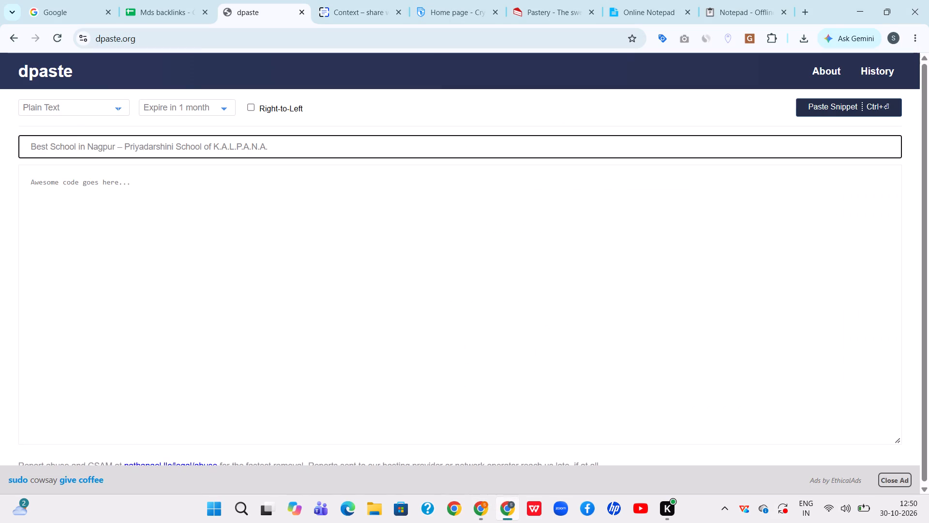
# Fill the snippet body with the Priyadarshini School text copied from the notepad.js.org page and publish it as Plain Text expiring in 1 month.
pyautogui.click(379, 240)
pyautogui.click(740, 1)
pyautogui.hotkey('ctrl', 'c')
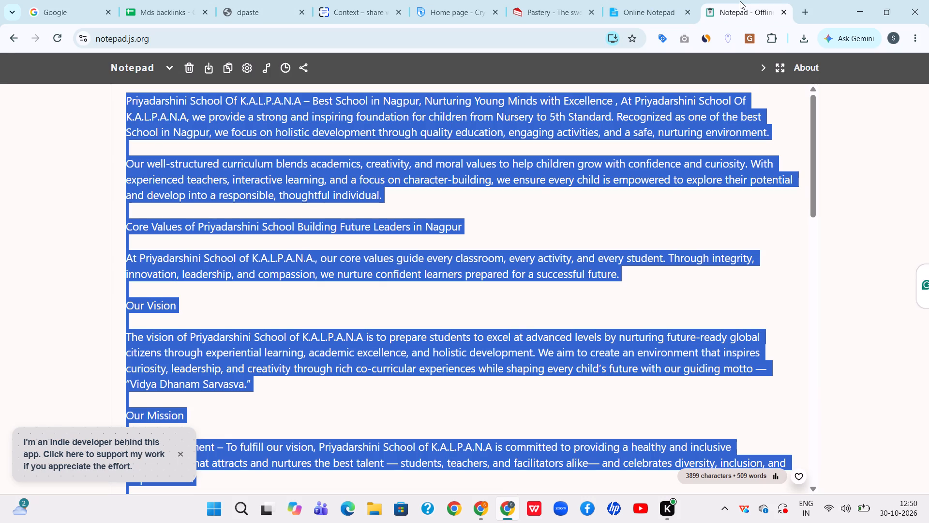
pyautogui.click(241, 0)
pyautogui.hotkey('ctrl', 'v')
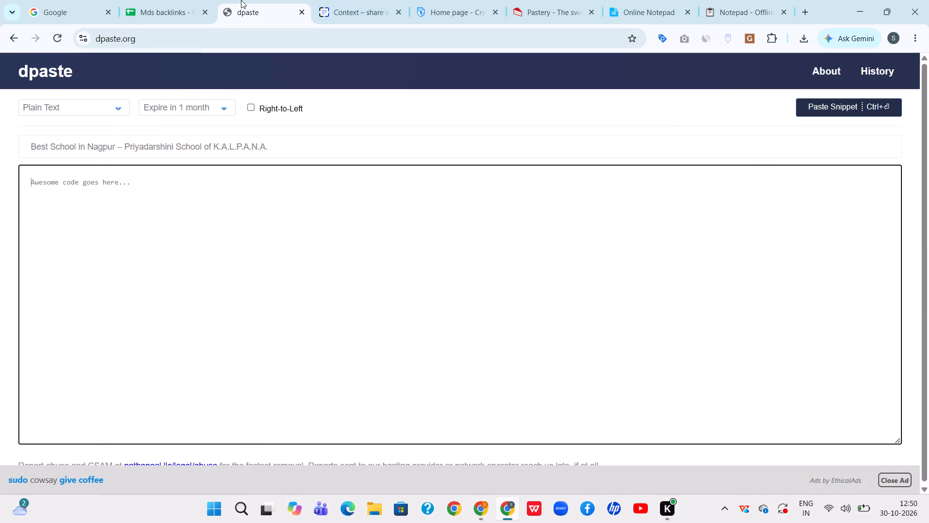
pyautogui.click(835, 110)
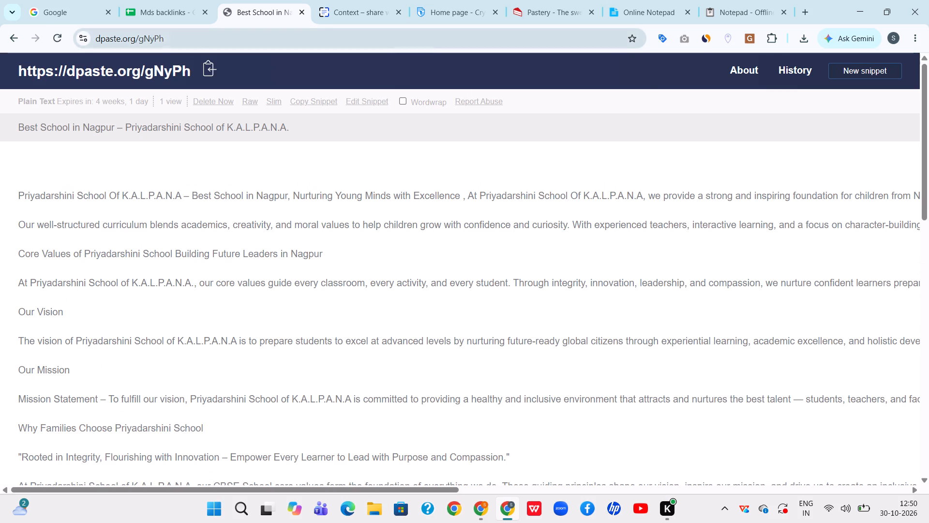
# Copy the published school snippet's dpaste link and record it in cell D3637 of Mds backlinks.
pyautogui.click(402, 36)
pyautogui.hotkey('ctrl', 'c')
pyautogui.click(144, 0)
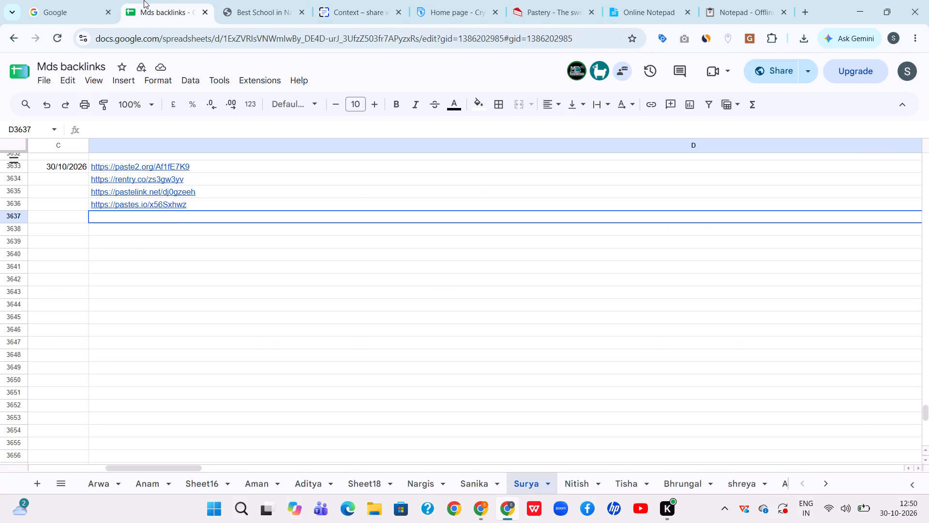
pyautogui.hotkey('ctrl', 'v')
# Find the IT Campus Guru 30/10/2026 links in column H of the Surya sheet and select the empty cell H3451 below them.
pyautogui.press('Right')
pyautogui.press('Right')
pyautogui.press('Right')
pyautogui.press('Right')
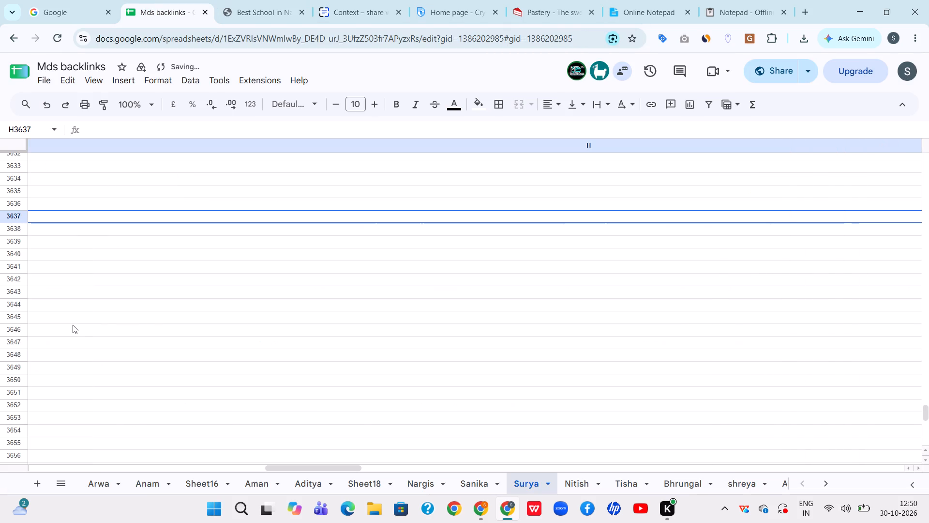
pyautogui.press('pageup')
pyautogui.press('pageup')
pyautogui.press('pageup')
pyautogui.press('pageup')
pyautogui.press('pageup')
pyautogui.press('pageup')
pyautogui.press('pageup')
pyautogui.press('pageup')
pyautogui.hscroll(1, 73, 325)
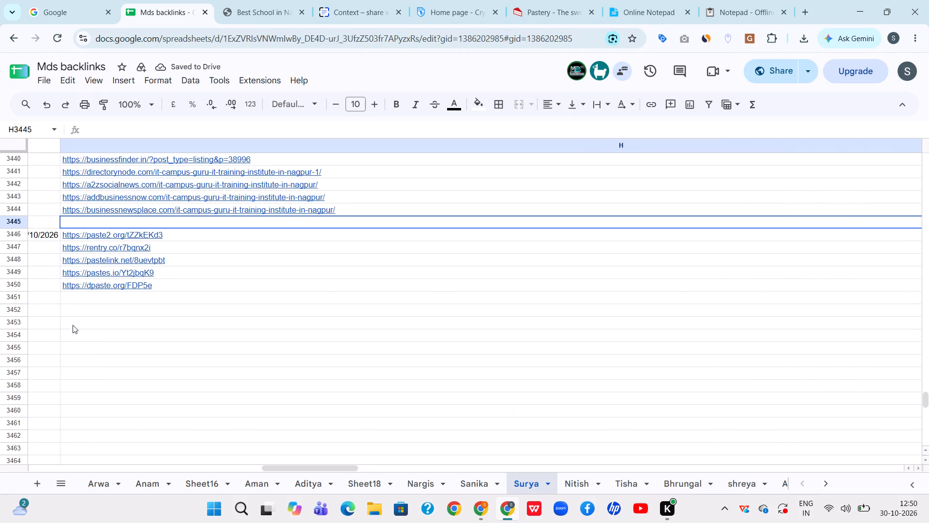
pyautogui.hscroll(1, 73, 325)
pyautogui.scroll(-1, 73, 325)
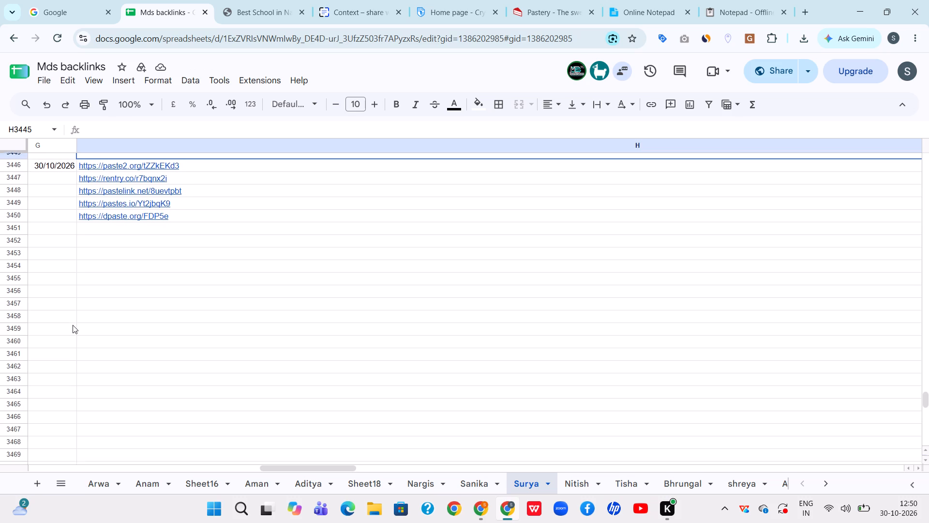
pyautogui.scroll(-2, 73, 325)
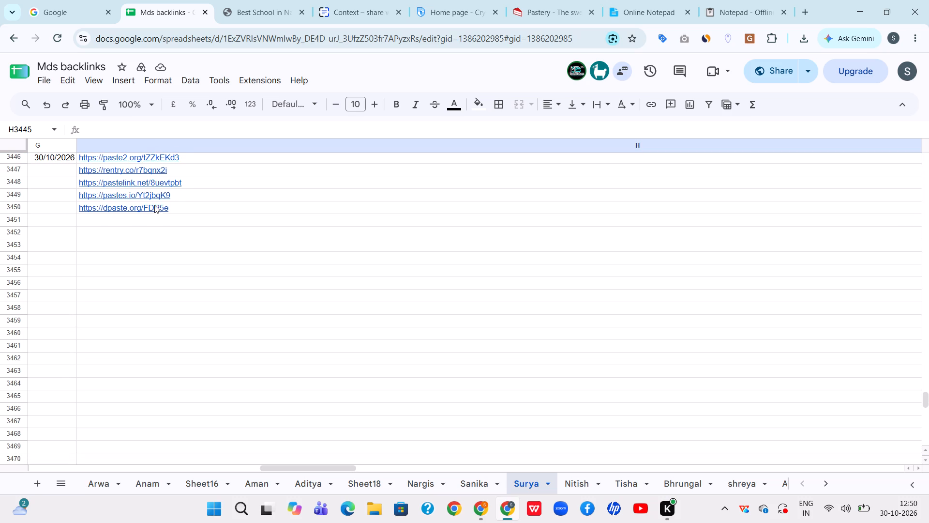
pyautogui.click(150, 221)
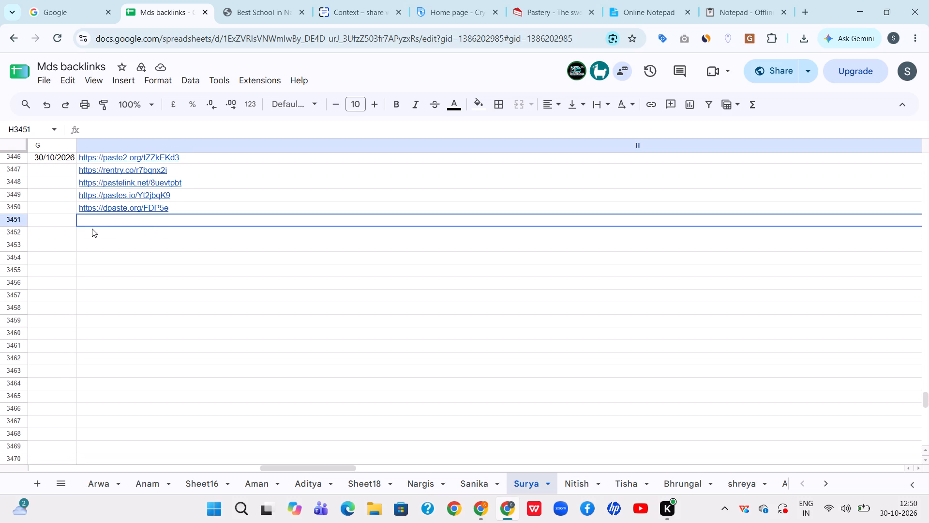
# Close the finished dpaste page and copy the IT Campus Guru text from Online Notepad for a Context paste.
pyautogui.click(267, 1)
pyautogui.click(334, 0)
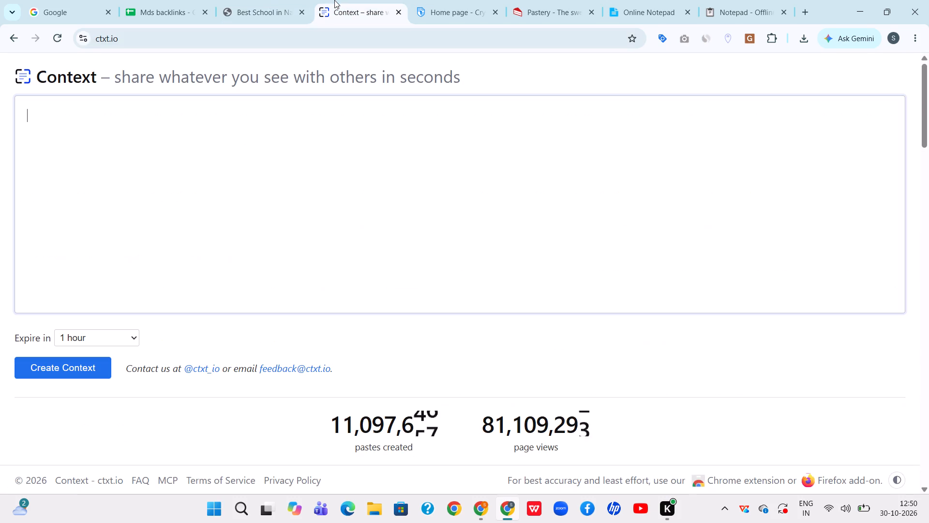
pyautogui.click(302, 12)
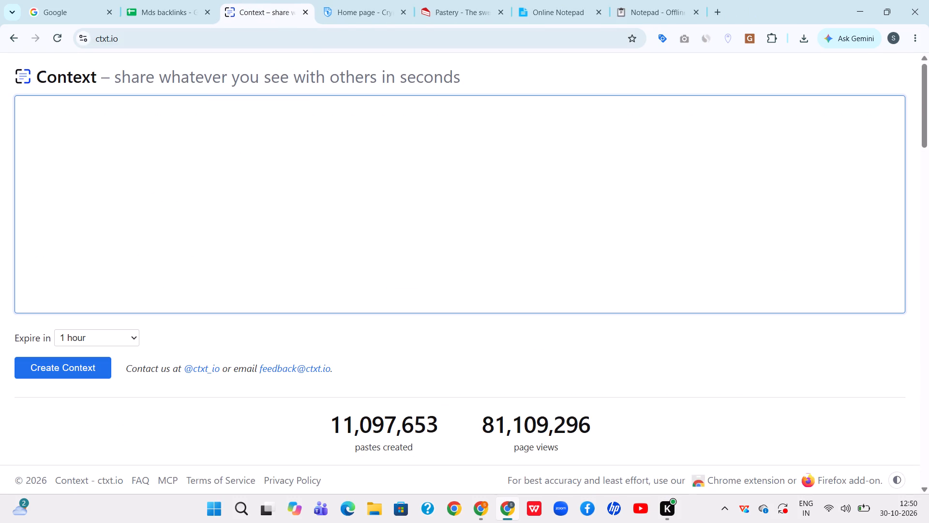
pyautogui.click(616, 0)
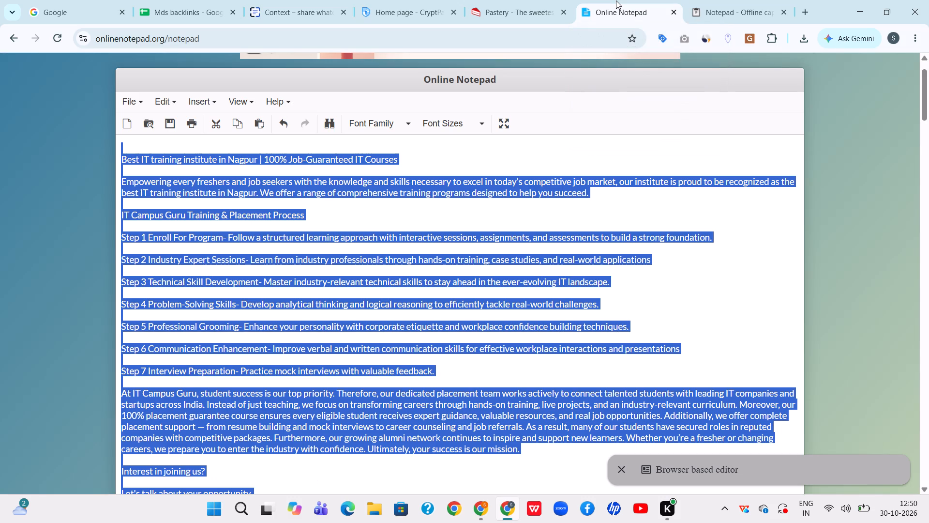
pyautogui.hotkey('ctrl', 'c')
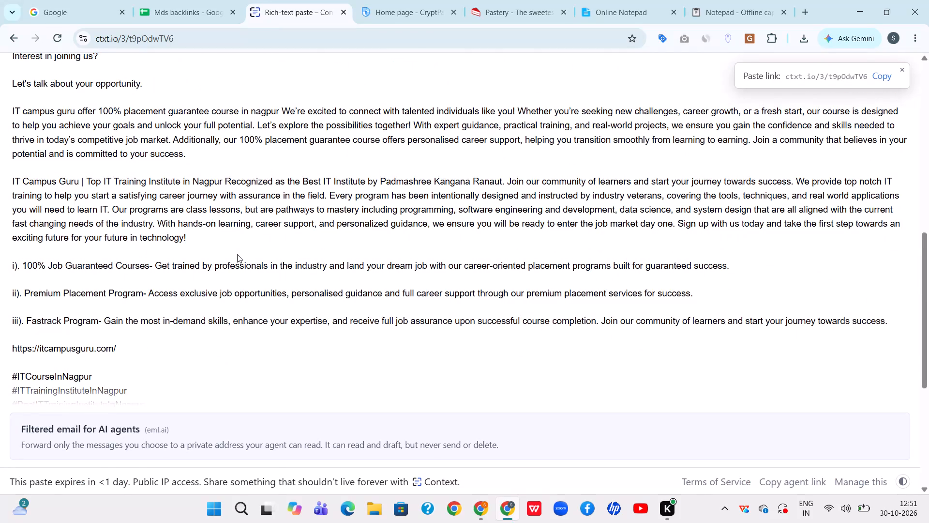
# Check the end of the published Context paste, copy its link, and record it in cell H3451 of Mds backlinks.
pyautogui.scroll(-5, 237, 254)
pyautogui.scroll(1, 237, 254)
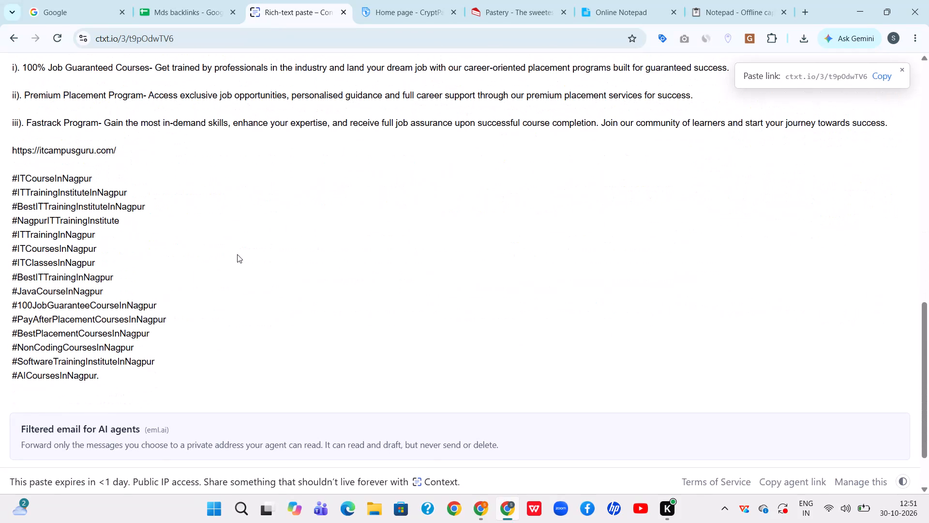
pyautogui.click(232, 36)
pyautogui.hotkey('ctrl', 'c')
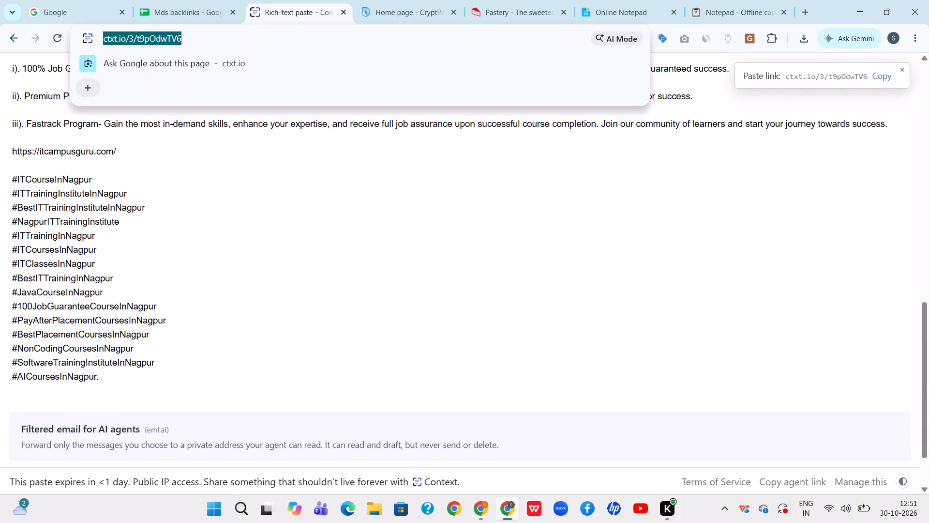
pyautogui.click(200, 0)
pyautogui.hotkey('ctrl', 'v')
# Find the school's 30/10/2026 links in column D of the Surya sheet and select the empty cell D3638 below them.
pyautogui.press('Left')
pyautogui.press('Left')
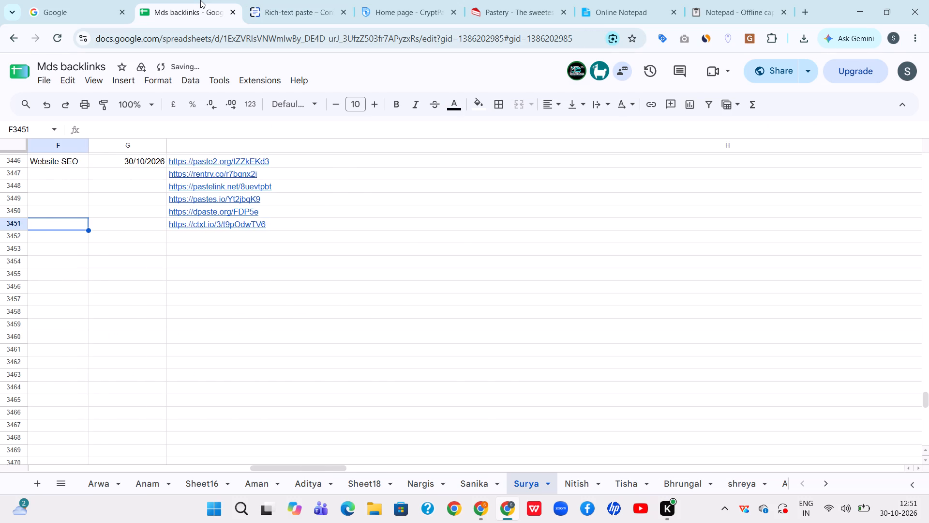
pyautogui.press('Left')
pyautogui.press('Left')
pyautogui.press('Left')
pyautogui.press('pagedown')
pyautogui.press('pagedown')
pyautogui.press('pagedown')
pyautogui.press('pagedown')
pyautogui.press('pagedown')
pyautogui.press('pagedown')
pyautogui.press('pagedown')
pyautogui.press('pagedown')
pyautogui.press('pagedown')
pyautogui.press('pagedown')
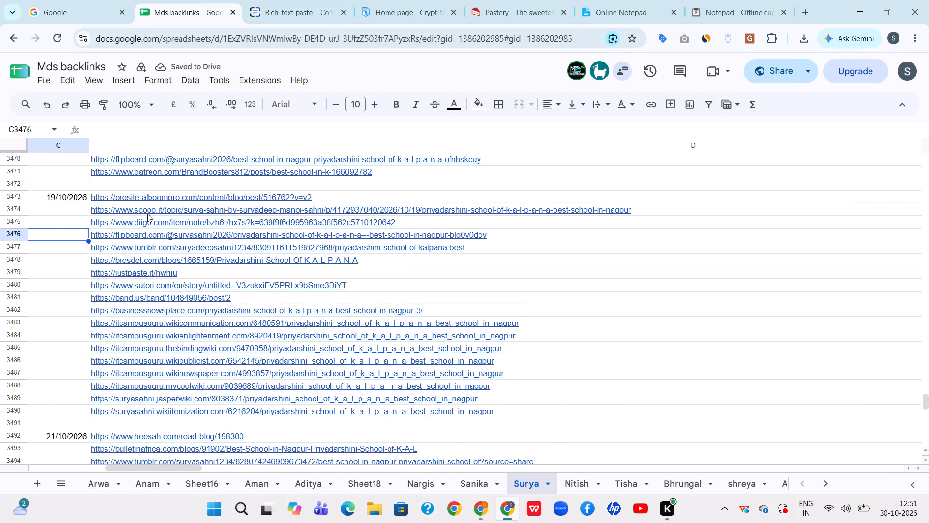
pyautogui.scroll(5, 147, 214)
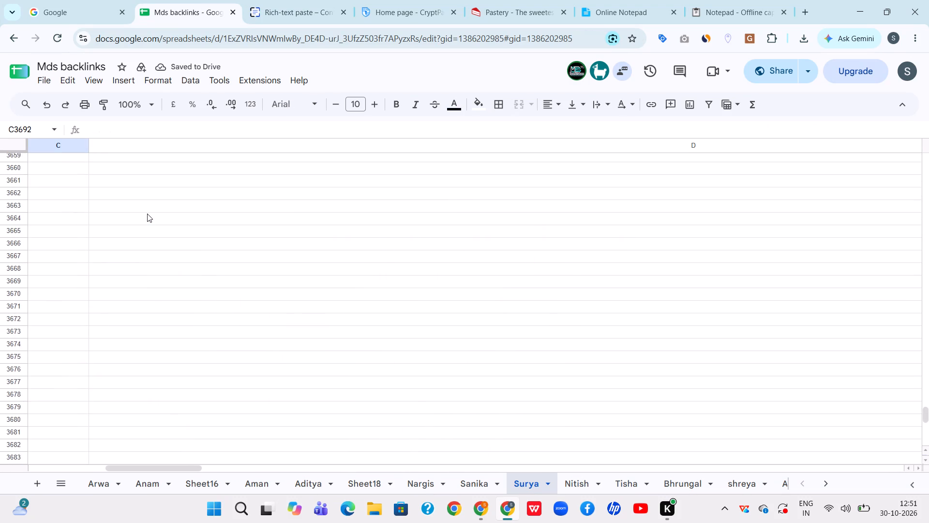
pyautogui.scroll(3, 147, 214)
pyautogui.scroll(-5, 147, 214)
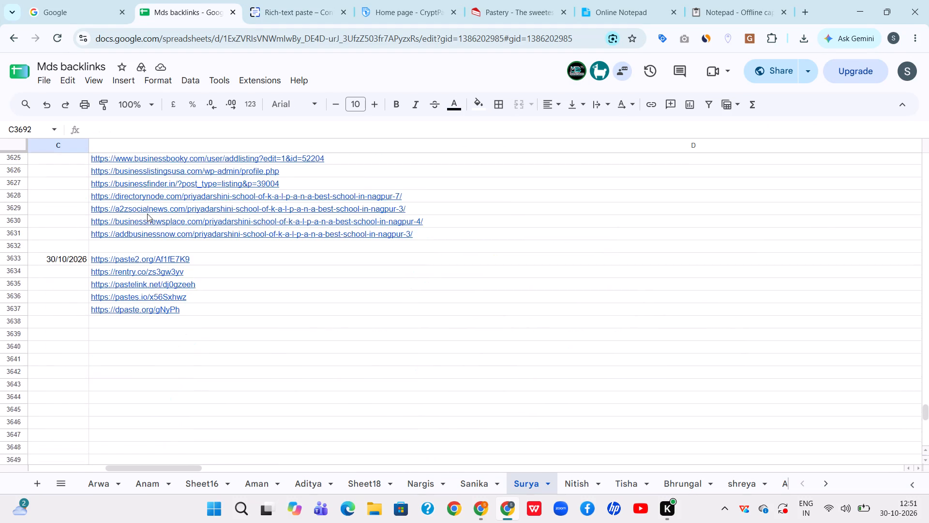
pyautogui.scroll(-2, 147, 214)
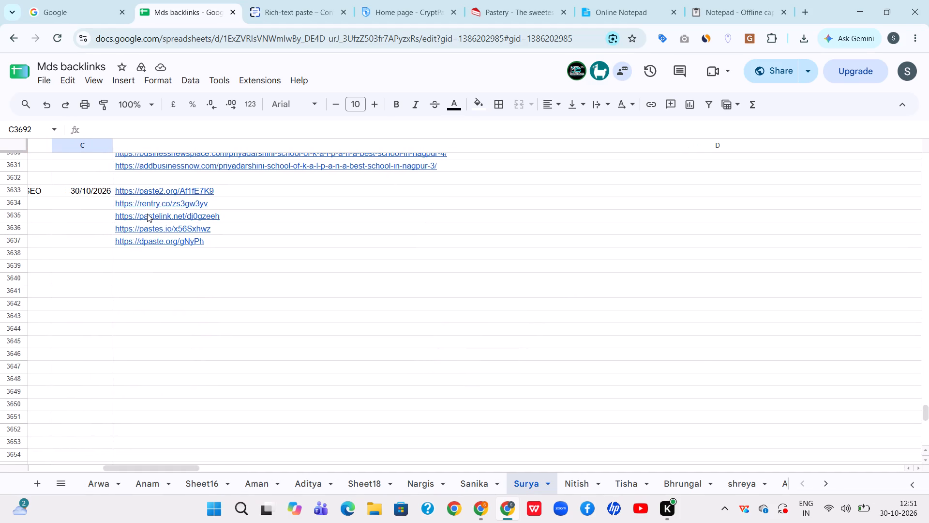
pyautogui.hscroll(-1, 147, 214)
pyautogui.scroll(-1, 147, 214)
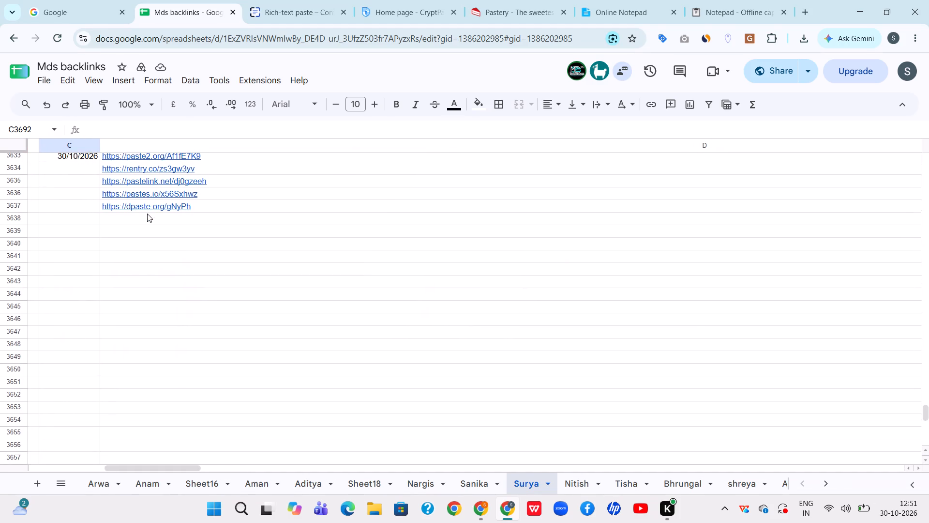
pyautogui.scroll(-1, 147, 214)
pyautogui.click(144, 228)
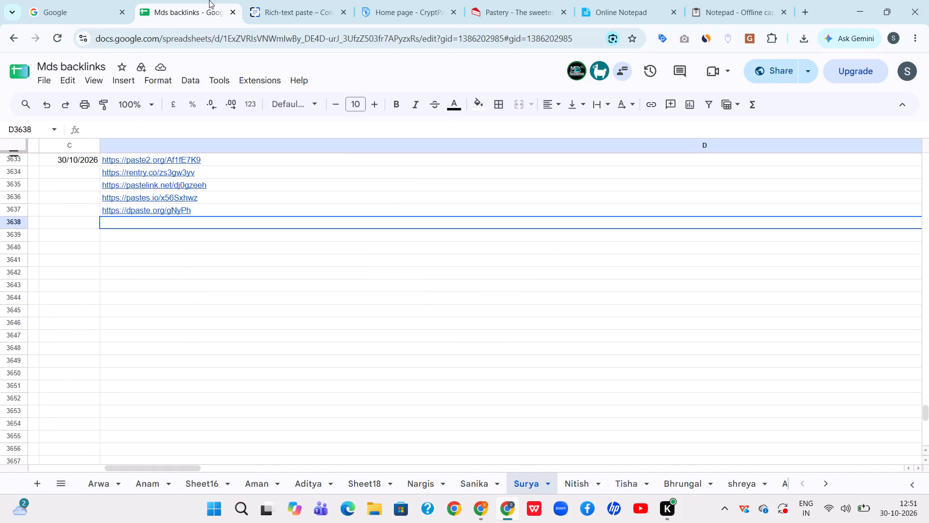
# Go back from the published paste to the Context editor and create another paste from the IT Campus Guru text with 1-day expiry.
pyautogui.click(295, 1)
pyautogui.scroll(6, 328, 228)
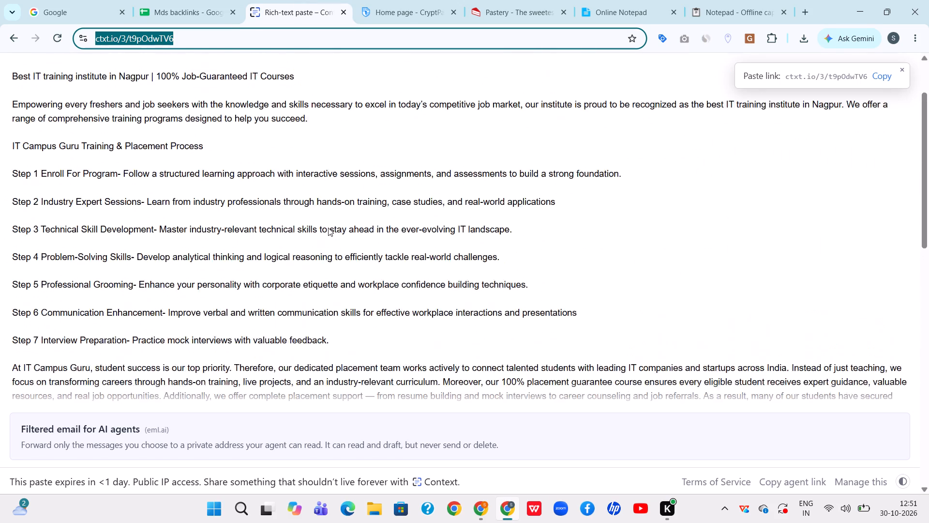
pyautogui.scroll(4, 328, 228)
pyautogui.hscroll(5, 328, 228)
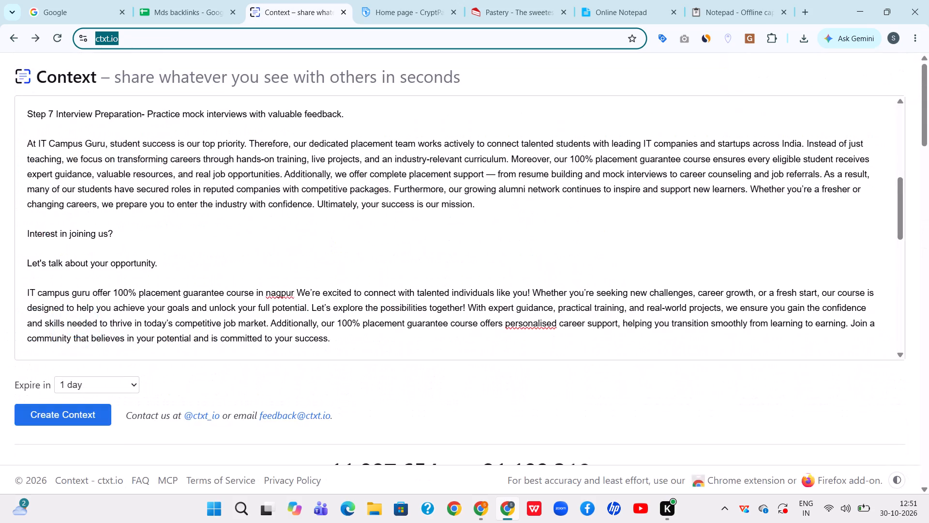
pyautogui.scroll(6, 328, 228)
pyautogui.scroll(5, 248, 158)
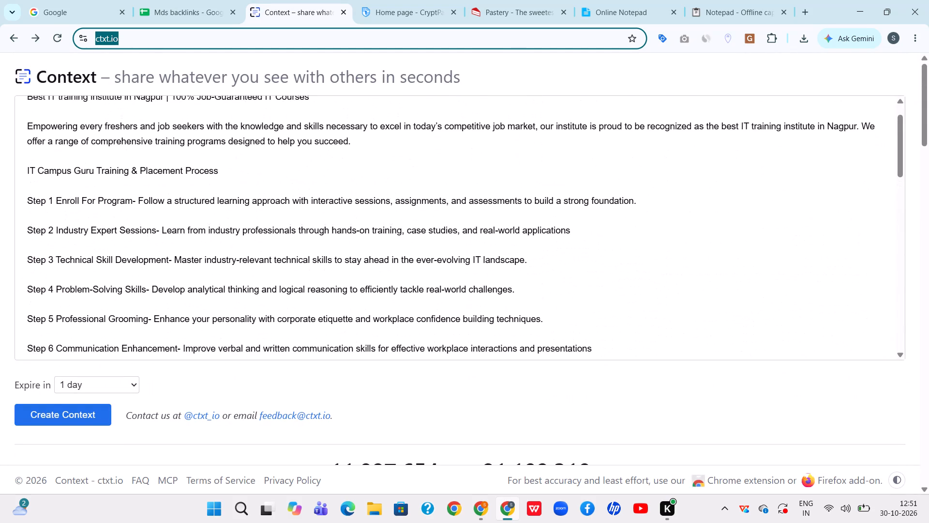
pyautogui.click(41, 410)
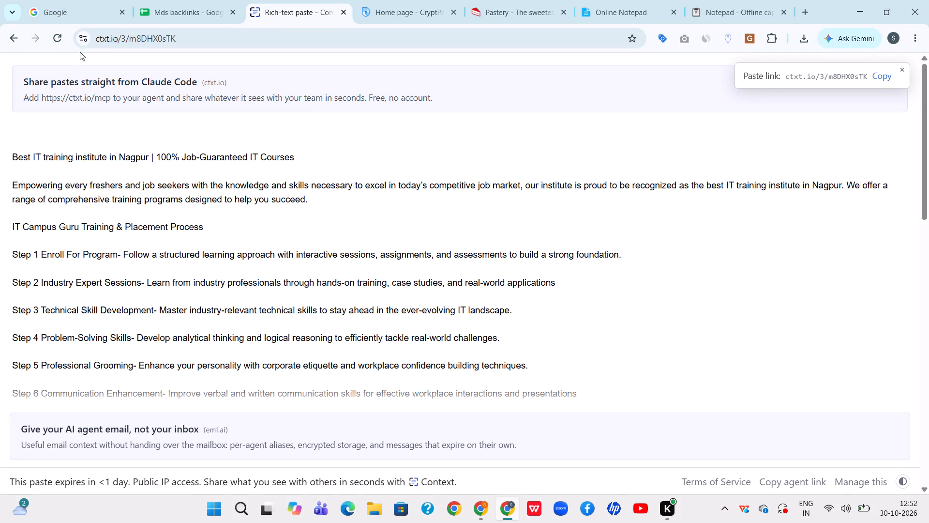
# Copy the link of the newly created Context paste and close its page.
pyautogui.click(138, 39)
pyautogui.hotkey('ctrl', 'c')
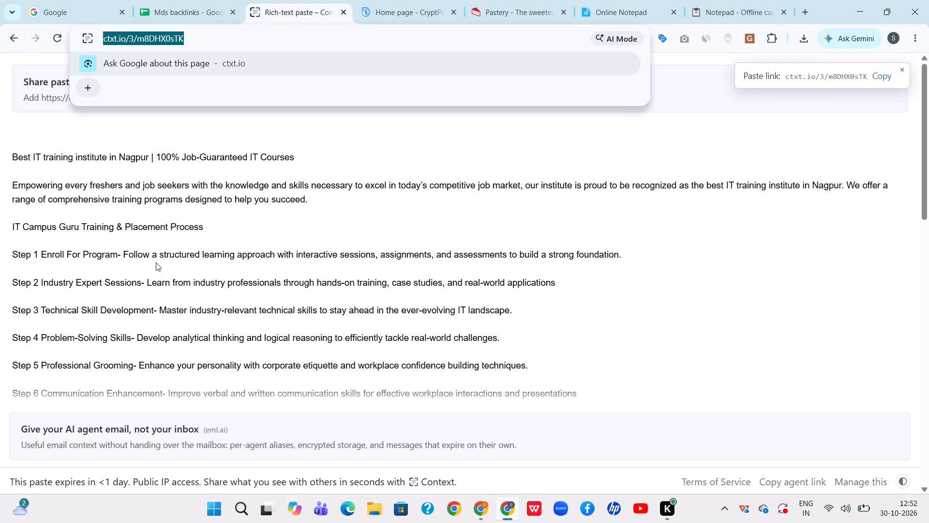
pyautogui.click(156, 262)
pyautogui.scroll(5, 156, 262)
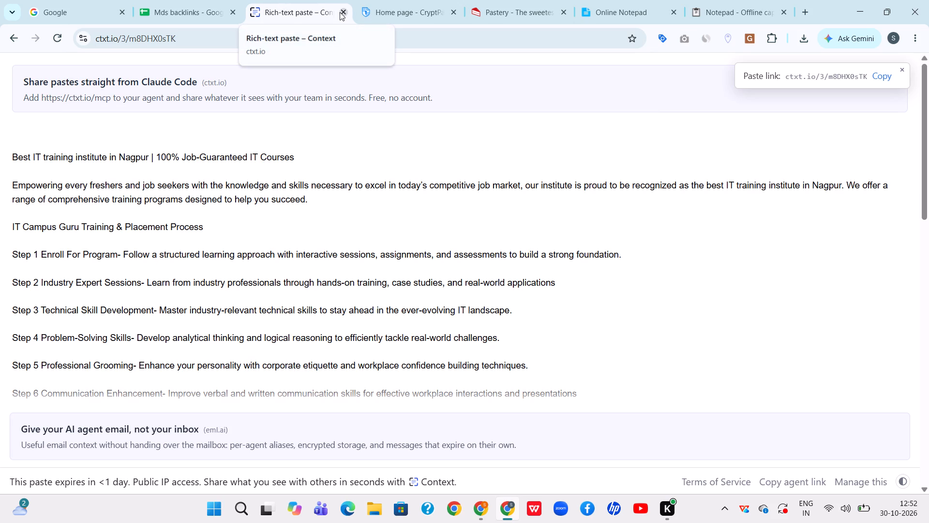
pyautogui.click(340, 12)
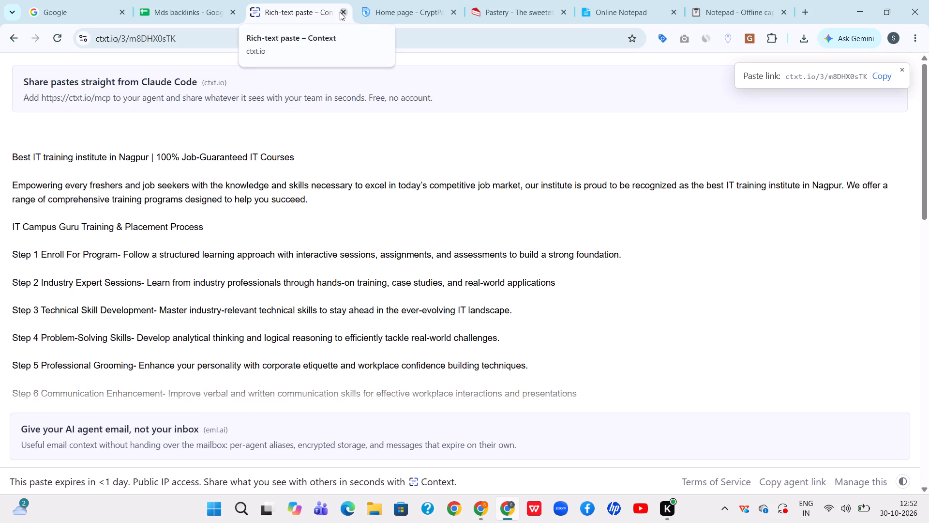
# Switch to the School-profile browser window and open the Context editor at ctxt.io in a new tab.
pyautogui.click(229, 0)
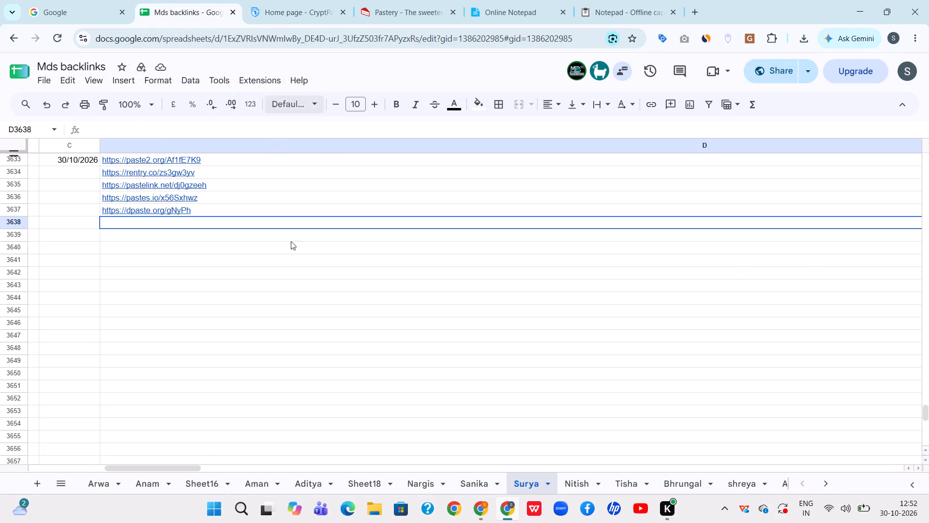
pyautogui.click(483, 519)
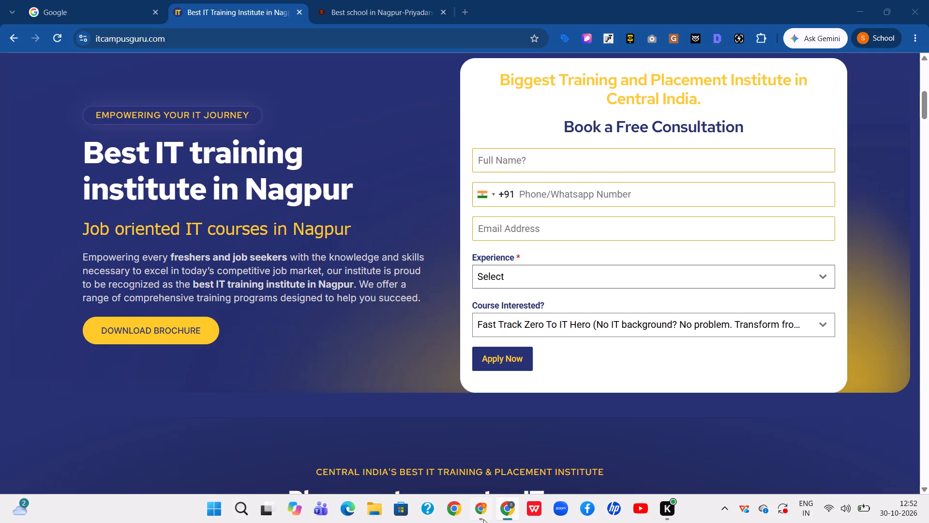
pyautogui.click(469, 0)
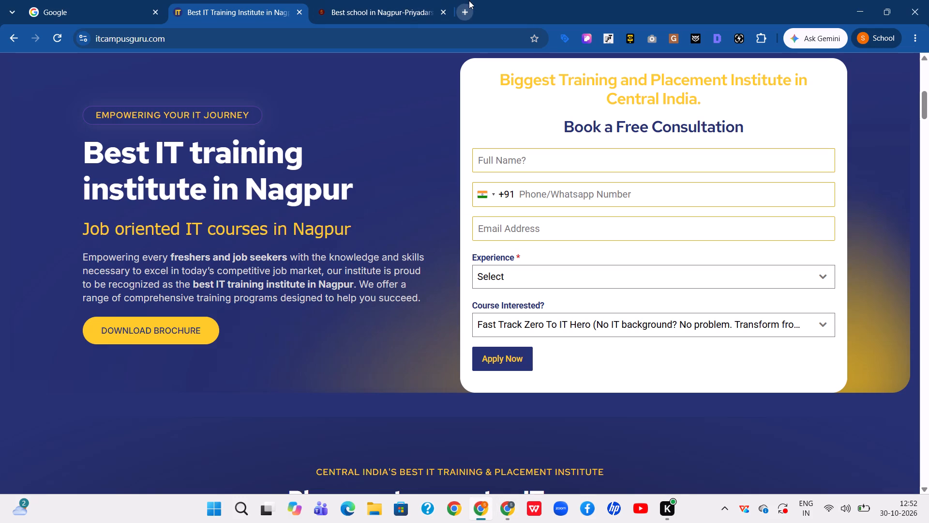
pyautogui.hotkey('ctrl', 'v')
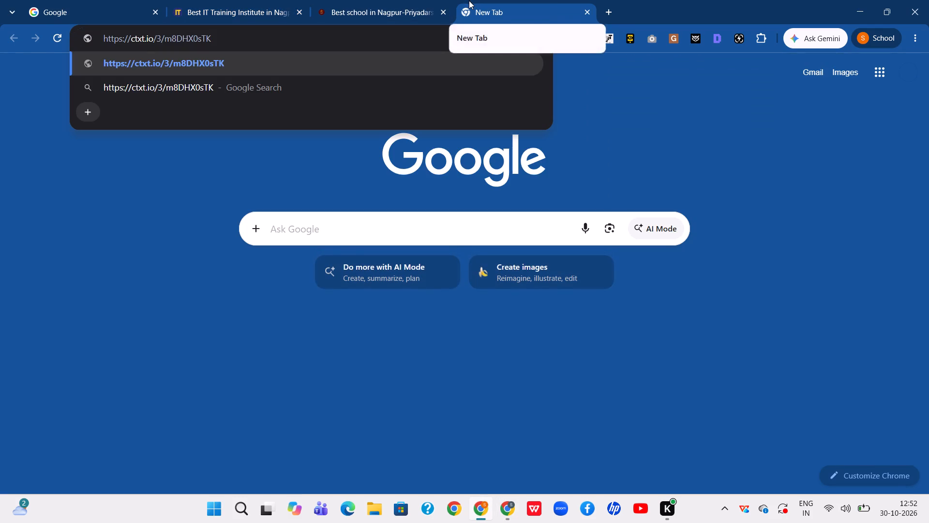
pyautogui.press('.')
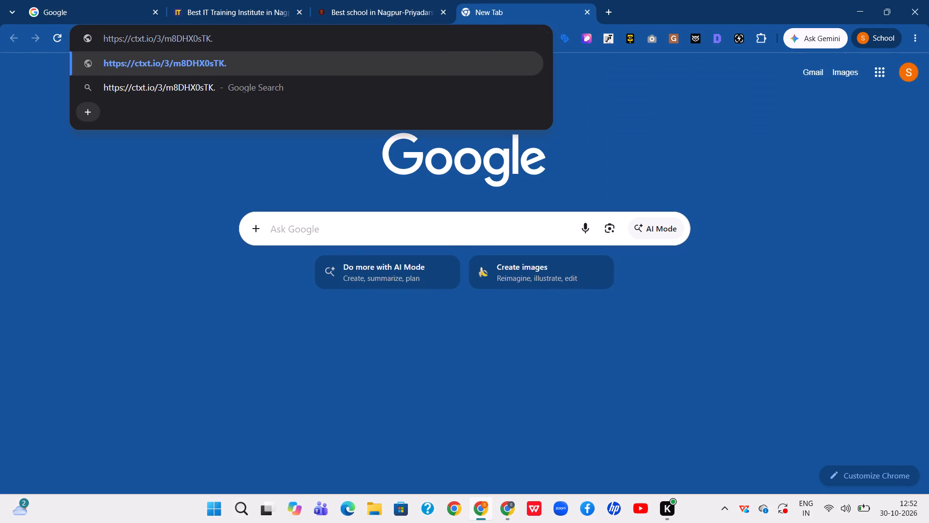
pyautogui.press('BackSpace')
pyautogui.press('BackSpace')
pyautogui.press('BackSpace')
pyautogui.press('BackSpace')
pyautogui.press('BackSpace')
pyautogui.press('BackSpace')
pyautogui.press('BackSpace')
pyautogui.press('BackSpace')
pyautogui.press('BackSpace')
pyautogui.press('BackSpace')
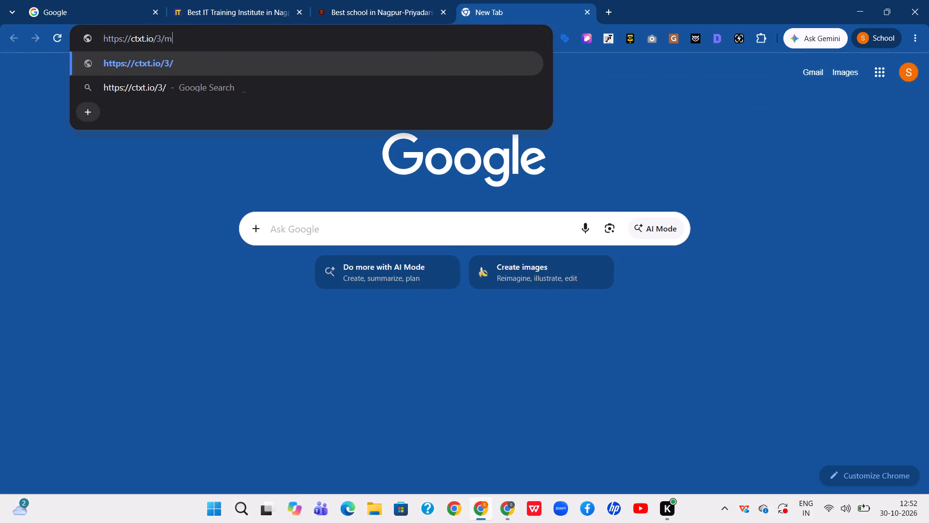
pyautogui.press('BackSpace')
pyautogui.press('BackSpace')
pyautogui.press('Return')
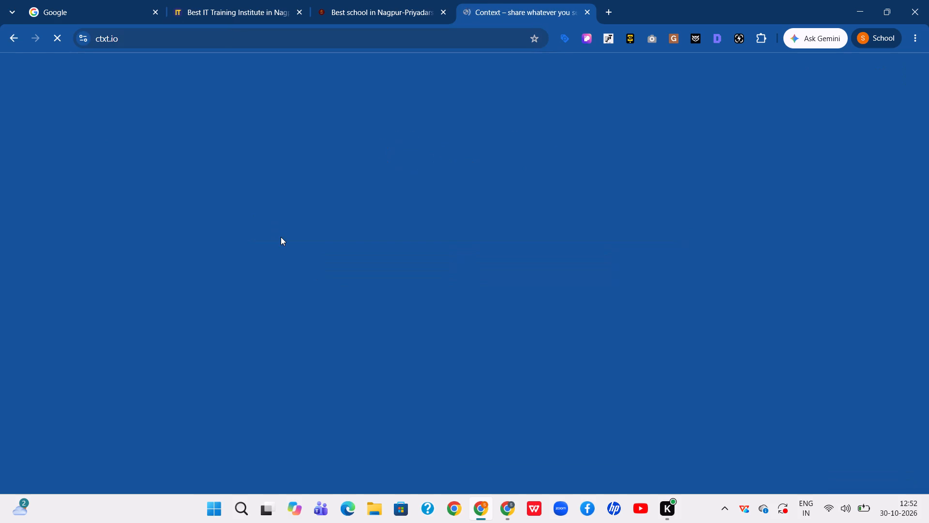
pyautogui.click(345, 228)
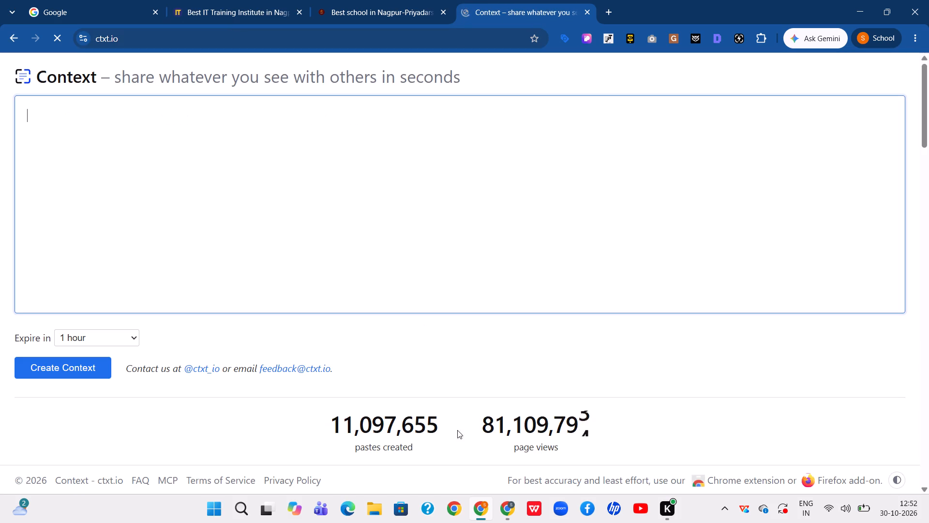
# Copy the Priyadarshini School text from the Notepad page into the Context editor and remove the trailing blank line.
pyautogui.click(513, 510)
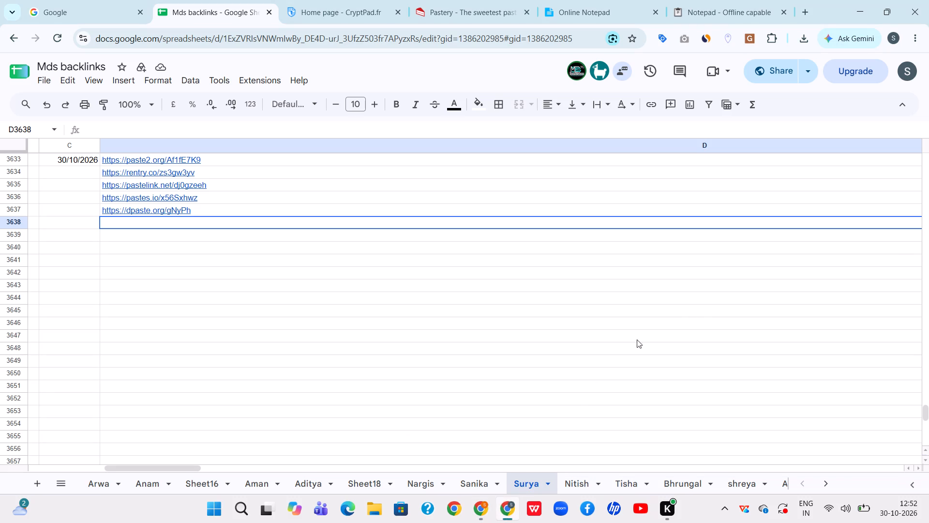
pyautogui.click(638, 0)
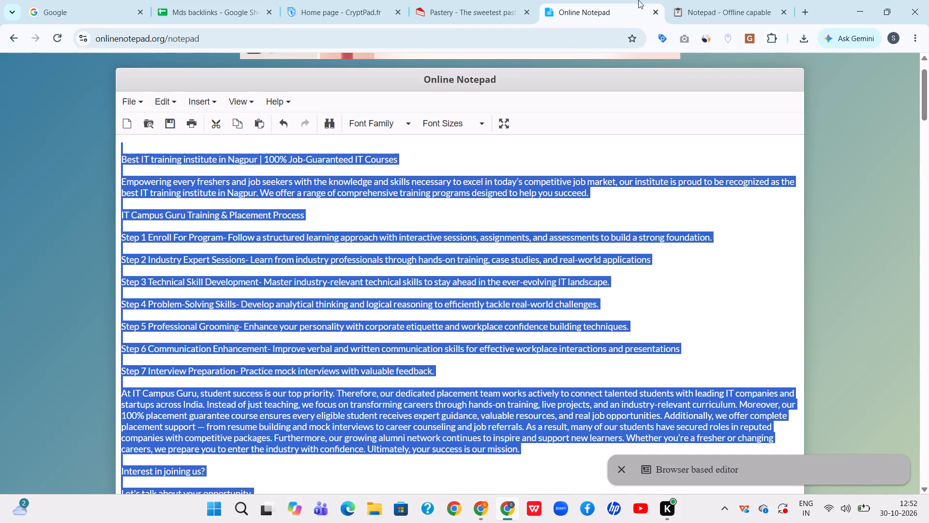
pyautogui.click(737, 0)
pyautogui.hotkey('ctrl', 'c')
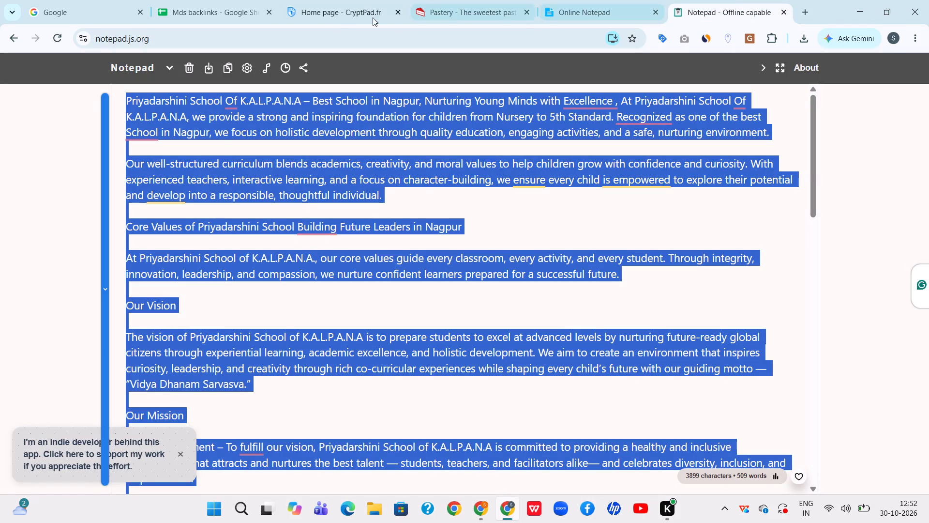
pyautogui.click(253, 0)
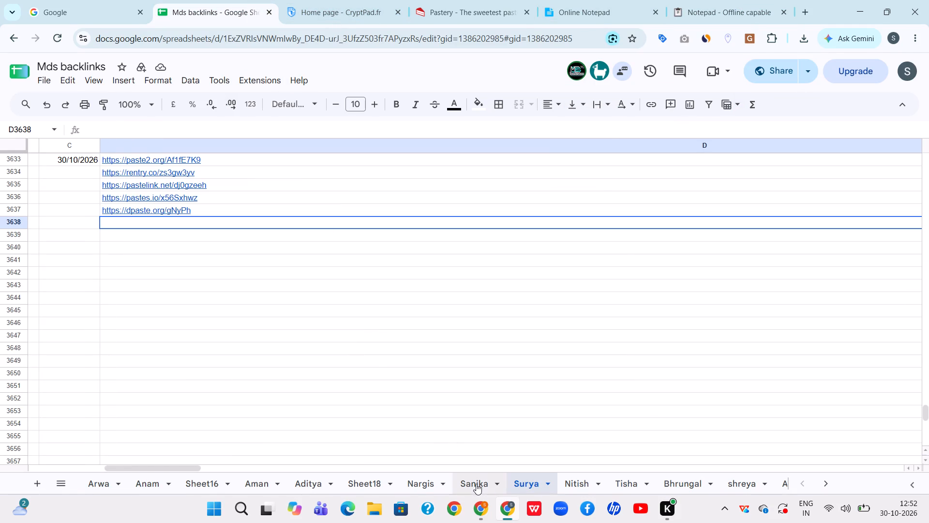
pyautogui.click(479, 522)
pyautogui.hotkey('ctrl', 'v')
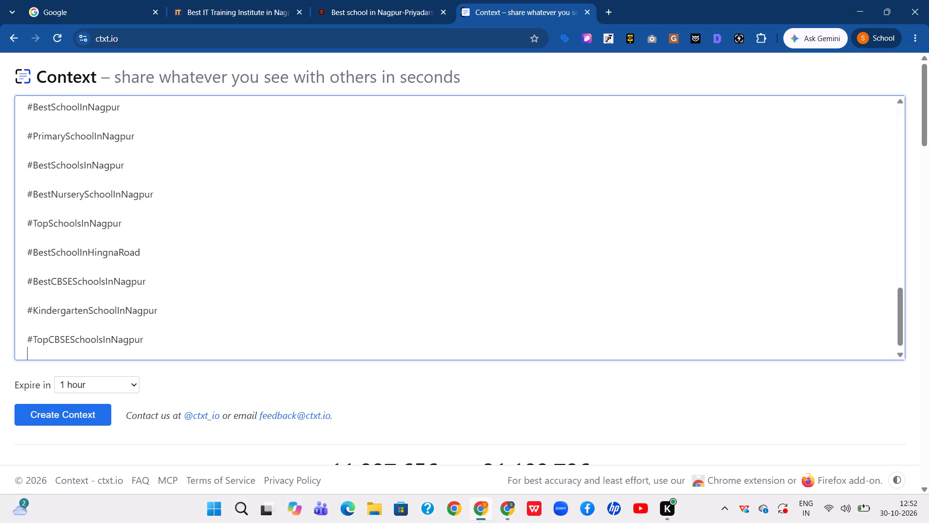
pyautogui.press('BackSpace')
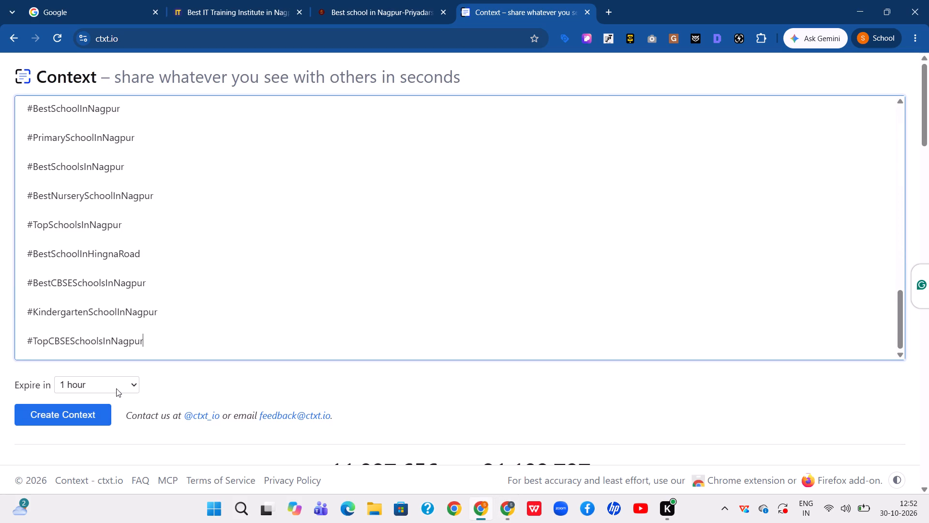
# Set the school paste to expire in 1 day and create the Context paste.
pyautogui.click(114, 386)
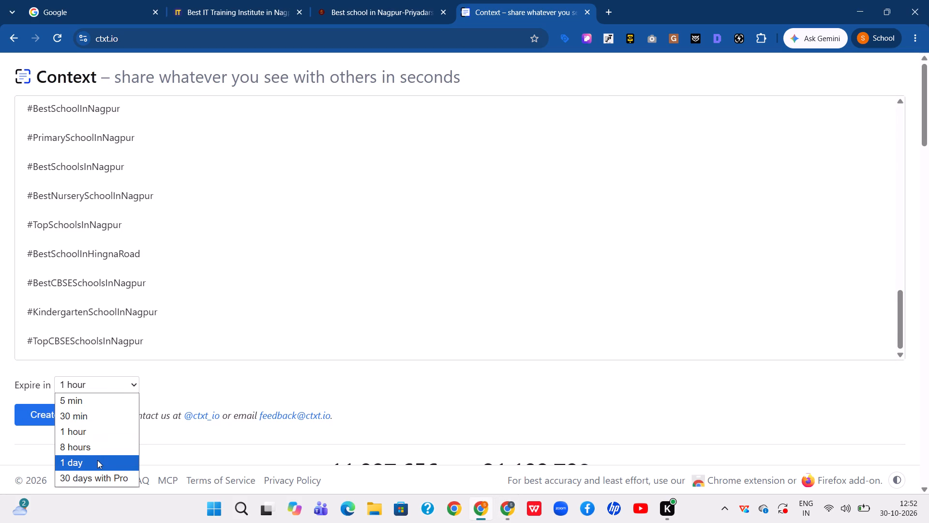
pyautogui.click(97, 460)
pyautogui.click(63, 417)
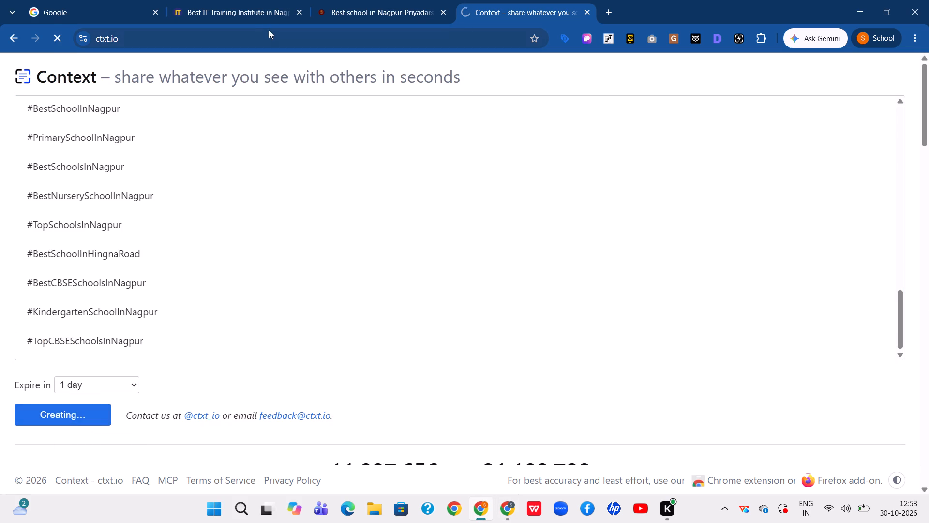
# Copy the link of the newly published school paste and close its page.
pyautogui.click(272, 35)
pyautogui.hotkey('ctrl', 'c')
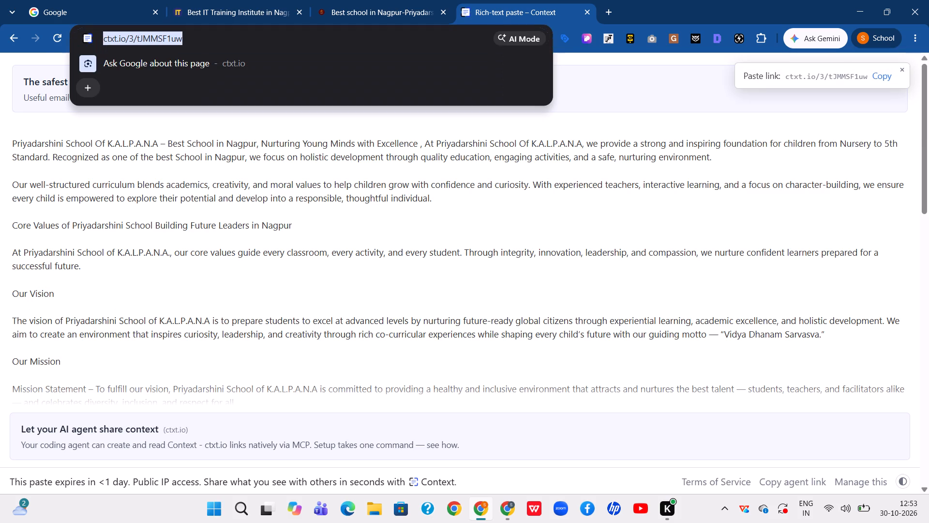
pyautogui.click(254, 0)
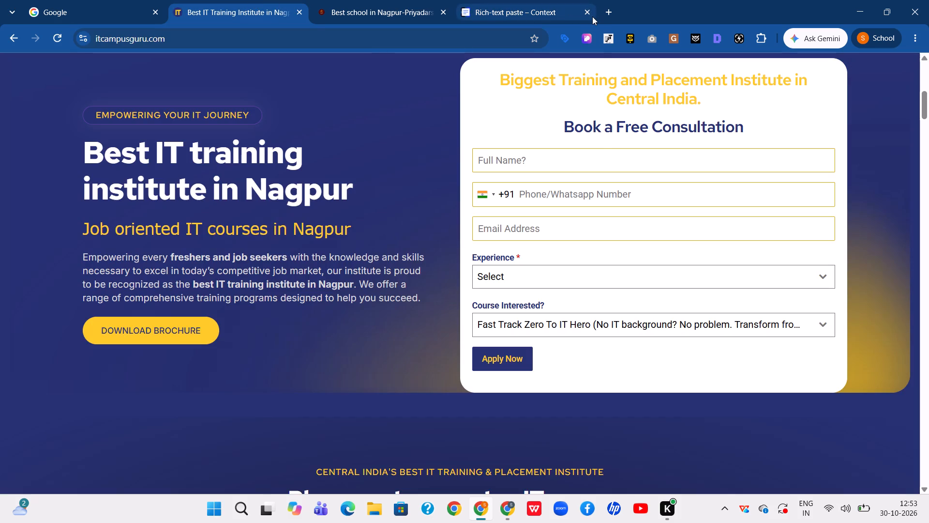
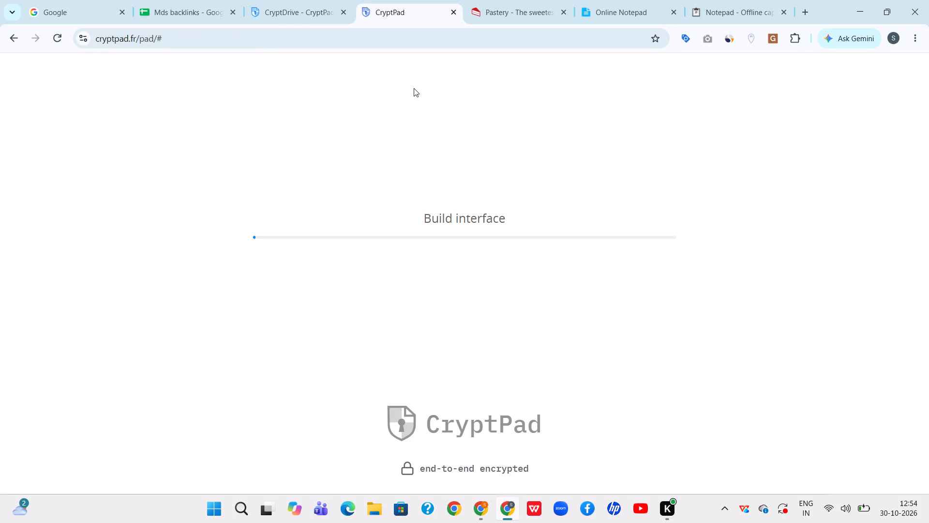
pyautogui.scroll(-2, 414, 88)
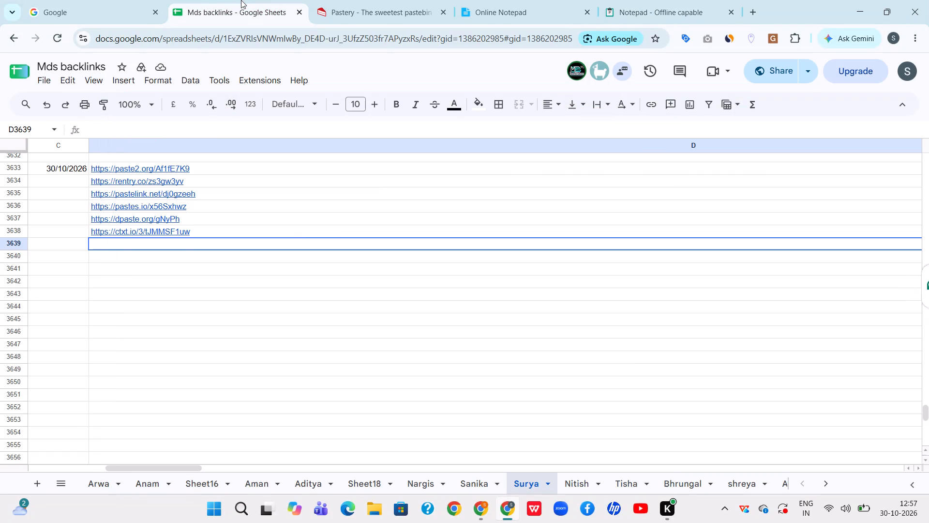
pyautogui.hotkey('ctrl', 'v')
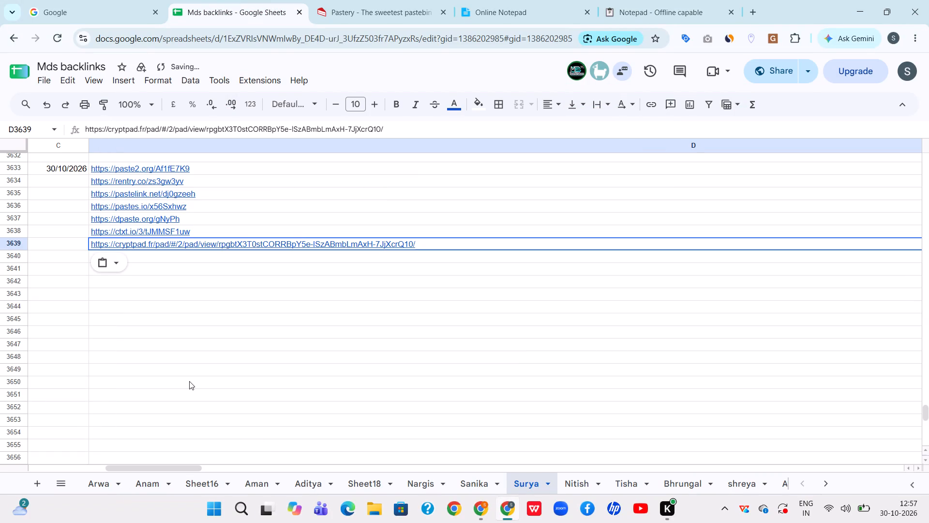
# Select cell H3453, directly below the last 30/10/2026 link in the IT Campus Guru list.
pyautogui.press('Right')
pyautogui.press('Right')
pyautogui.press('Right')
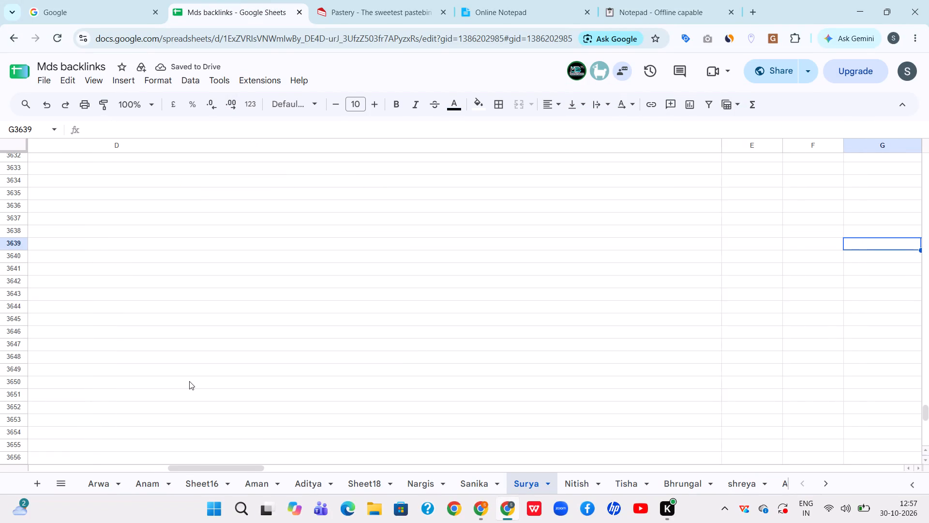
pyautogui.press('Right')
pyautogui.press('pageup')
pyautogui.press('pageup')
pyautogui.press('pageup')
pyautogui.press('pageup')
pyautogui.press('pageup')
pyautogui.press('pageup')
pyautogui.press('pageup')
pyautogui.press('pageup')
pyautogui.press('pageup')
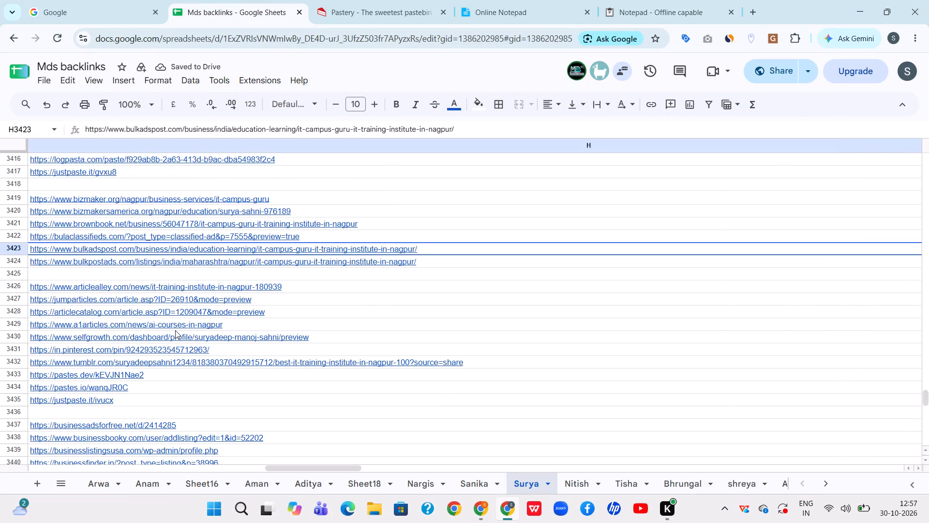
pyautogui.press('pagedown')
pyautogui.scroll(-1, 175, 330)
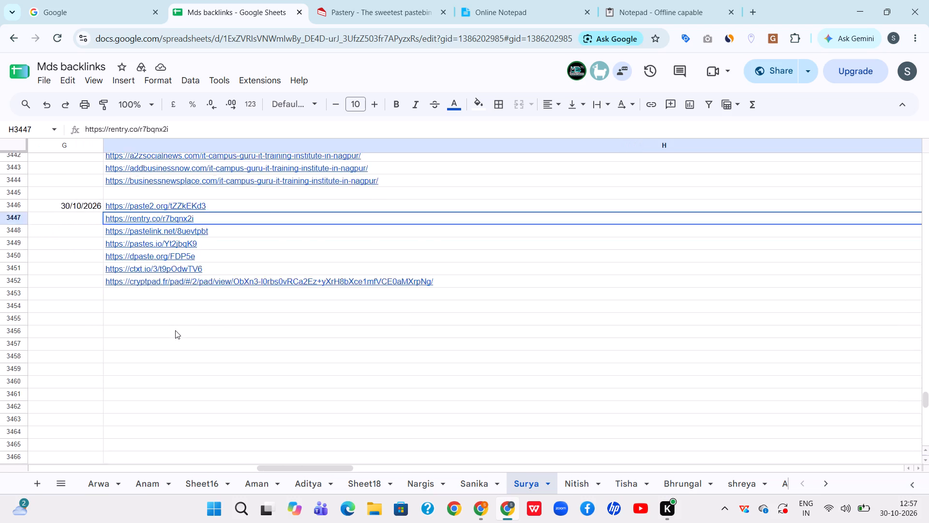
pyautogui.scroll(-1, 175, 330)
pyautogui.click(144, 253)
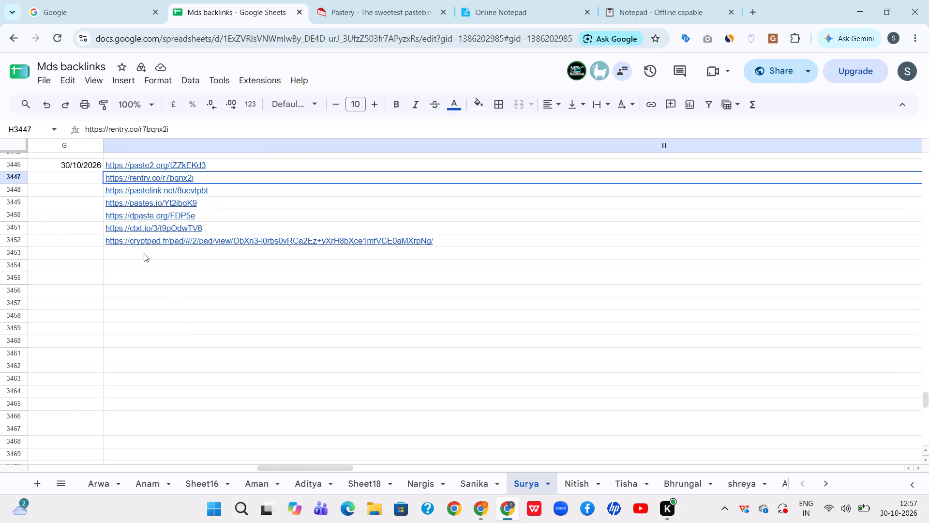
# Title the new Pastery paste "Best IT training institute in Nagpur | 100% Job-Guaranteed IT Courses", copying the opening words from the itcampusguru.com heading.
pyautogui.click(390, 1)
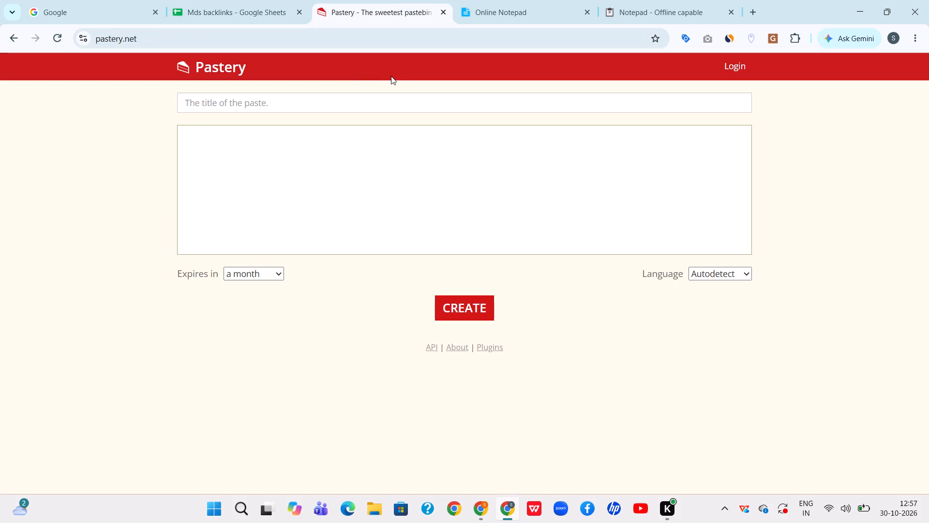
pyautogui.click(319, 98)
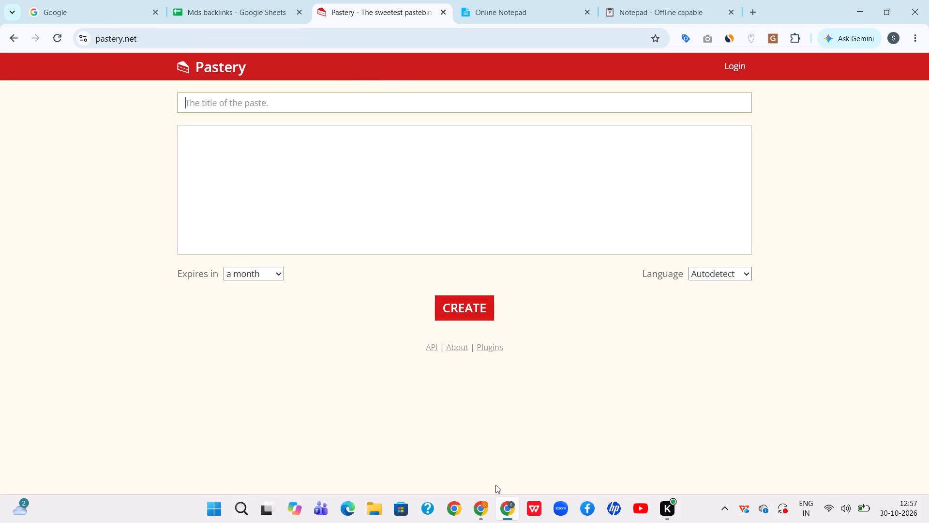
pyautogui.click(485, 521)
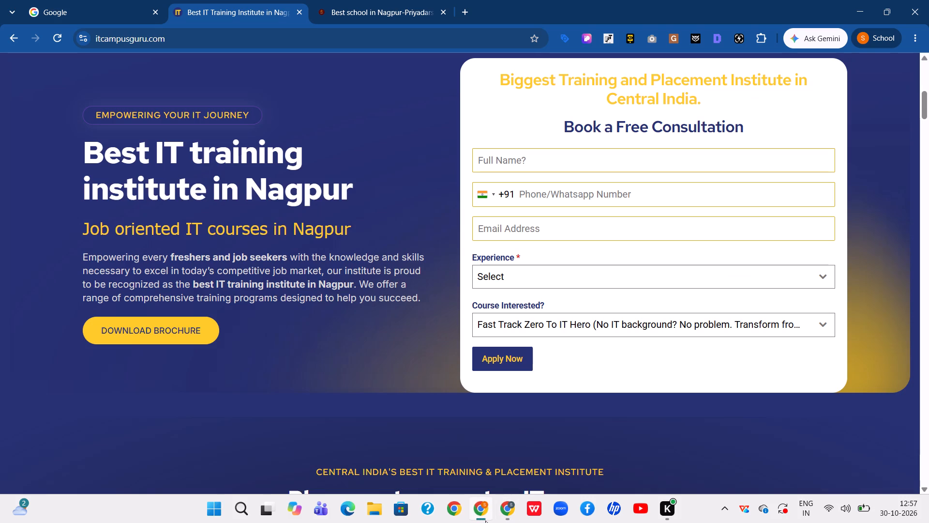
pyautogui.tripleClick(315, 162)
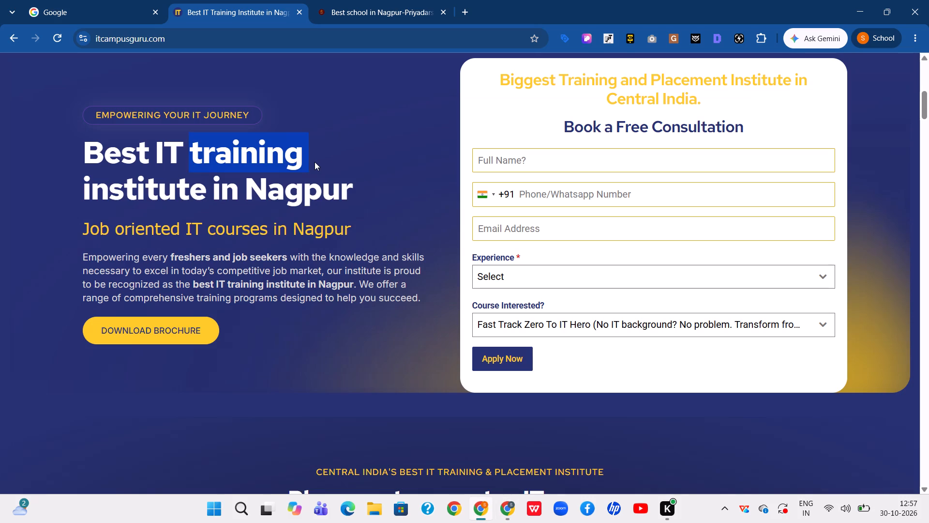
pyautogui.tripleClick(315, 162)
pyautogui.hotkey('ctrl', 'c')
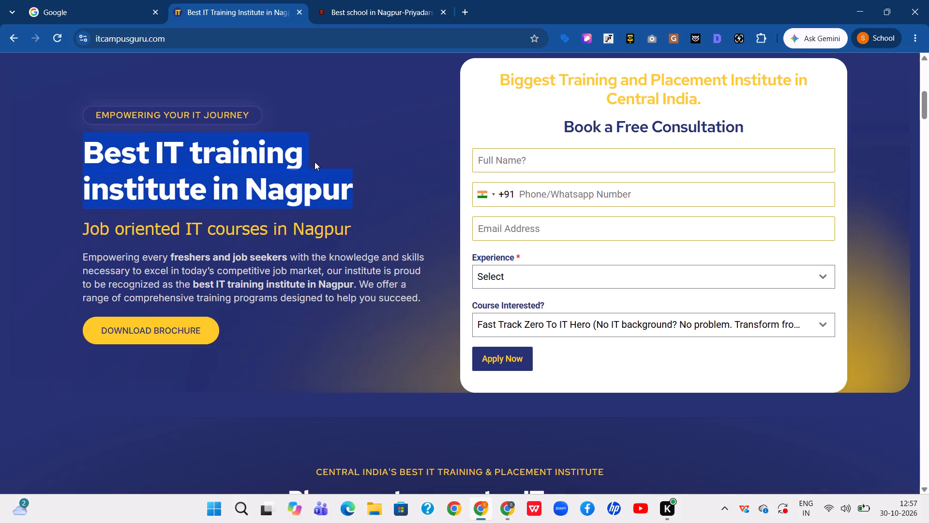
pyautogui.click(315, 162)
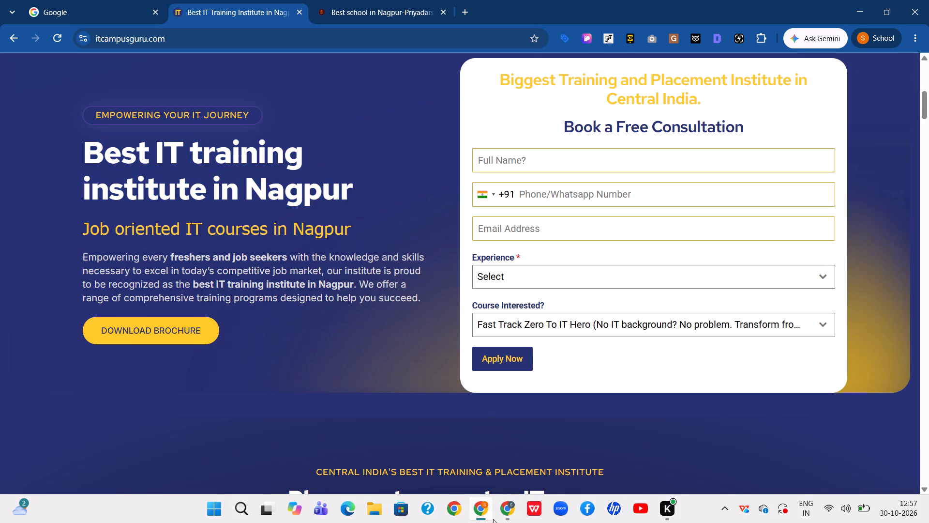
pyautogui.click(493, 519)
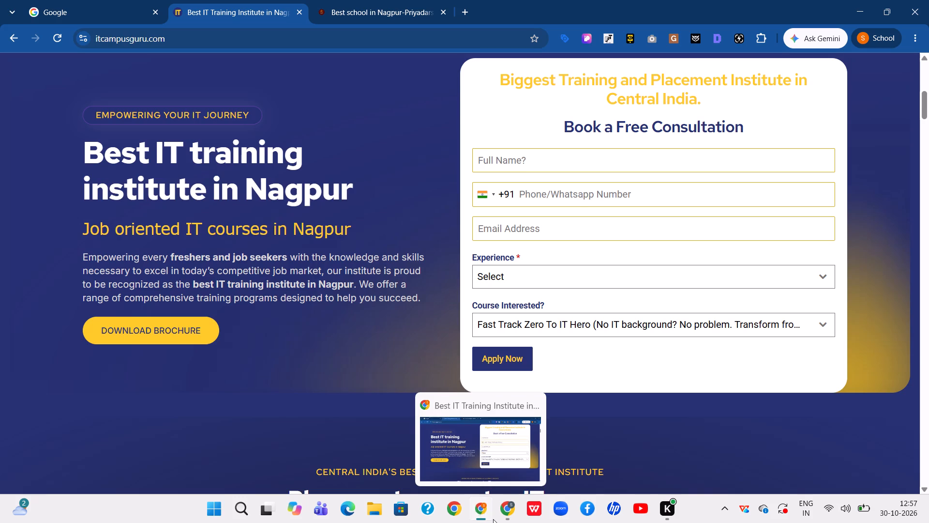
pyautogui.hotkey('ctrl', 'v')
pyautogui.press('space')
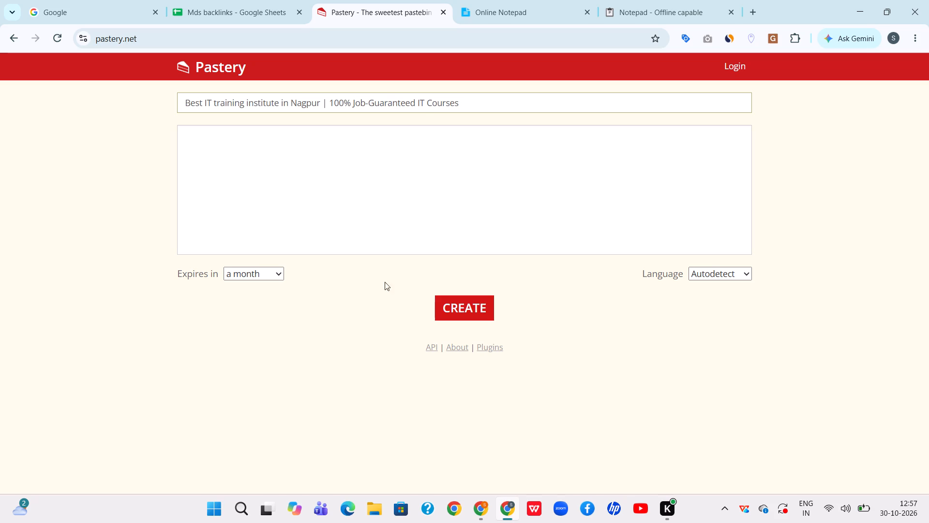
# Copy the IT Campus Guru text from Online Notepad into the body of the Pastery paste.
pyautogui.click(274, 185)
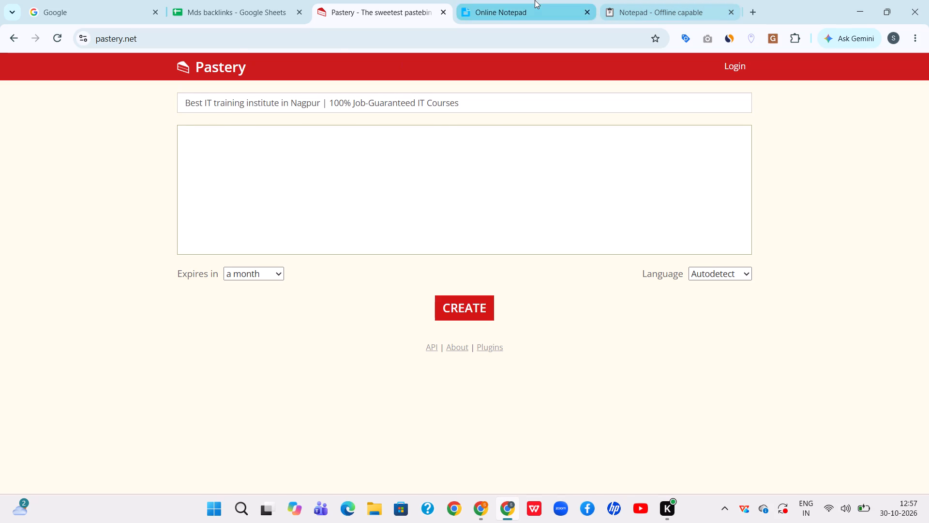
pyautogui.click(535, 0)
pyautogui.hotkey('ctrl', 'c')
pyautogui.click(390, 0)
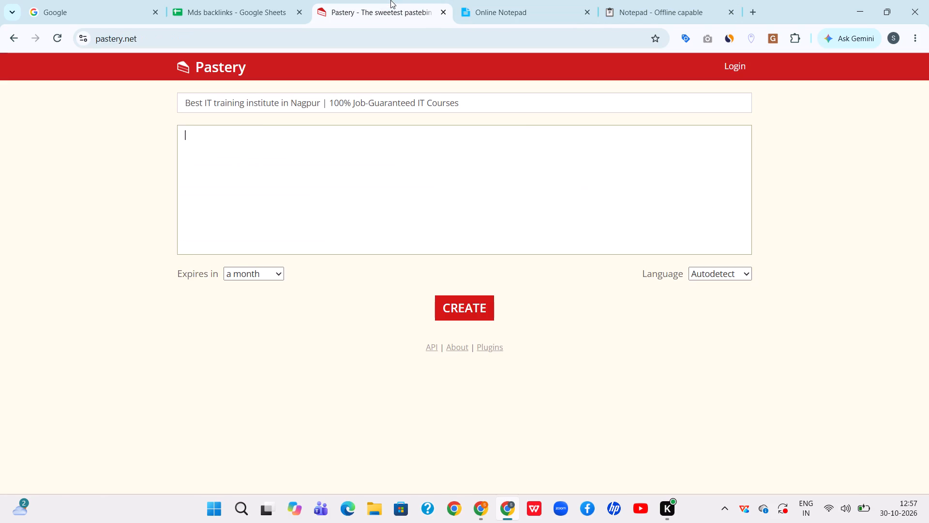
pyautogui.hotkey('ctrl', 'v')
# Delete the duplicate title line and surrounding blank lines so the paste body starts with "Empowering every freshers and job seekers".
pyautogui.scroll(3, 310, 296)
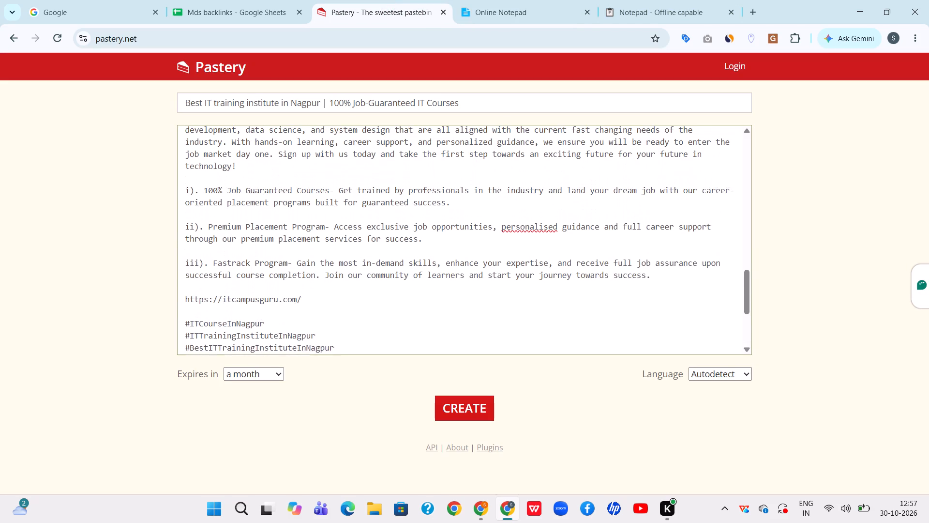
pyautogui.scroll(8, 266, 220)
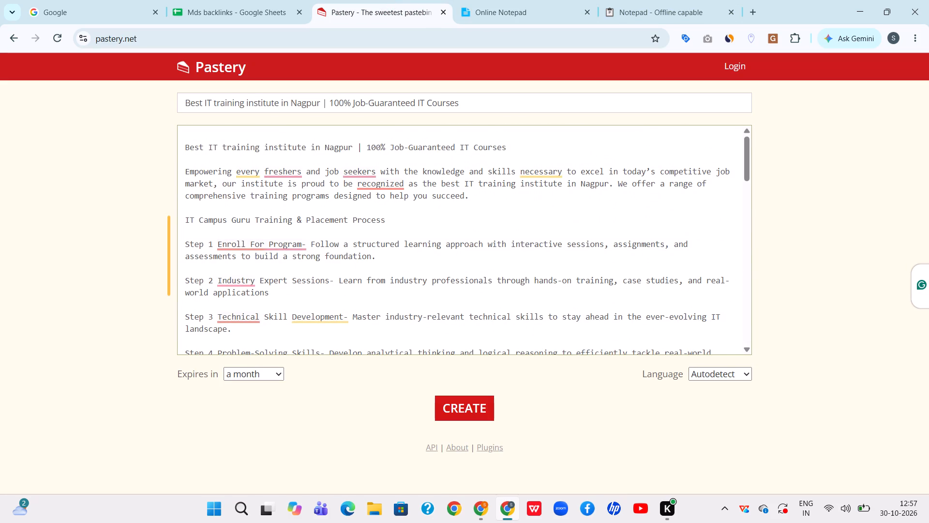
pyautogui.tripleClick(249, 149)
pyautogui.click(249, 149)
pyautogui.press('BackSpace')
pyautogui.click(249, 149)
pyautogui.press('BackSpace')
pyautogui.press('BackSpace')
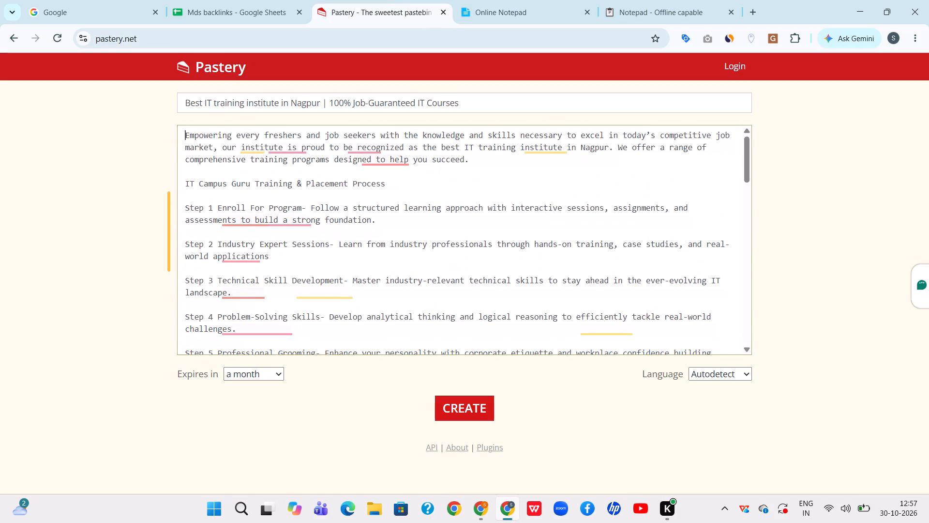
pyautogui.press('BackSpace')
# Check the end of the paste body and the available expiry durations, keeping the expiry at a month.
pyautogui.scroll(-8, 249, 149)
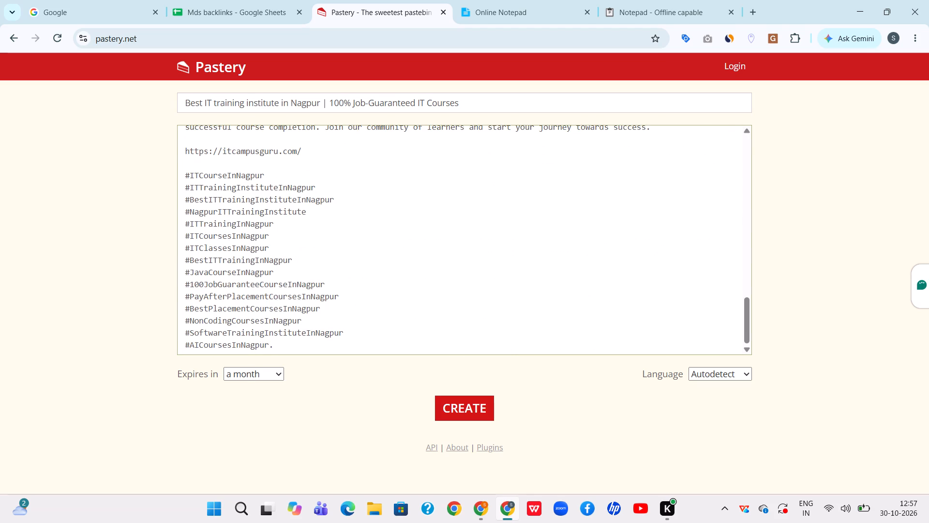
pyautogui.click(241, 377)
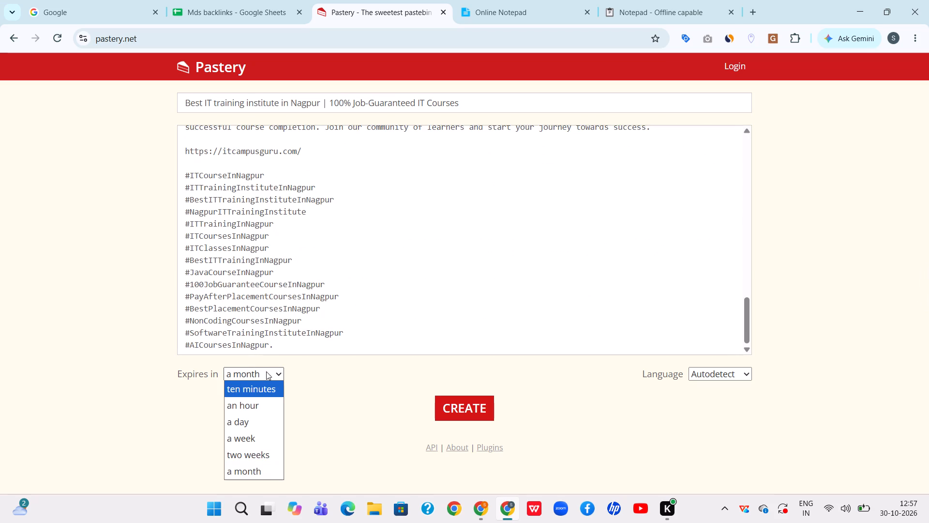
pyautogui.click(269, 372)
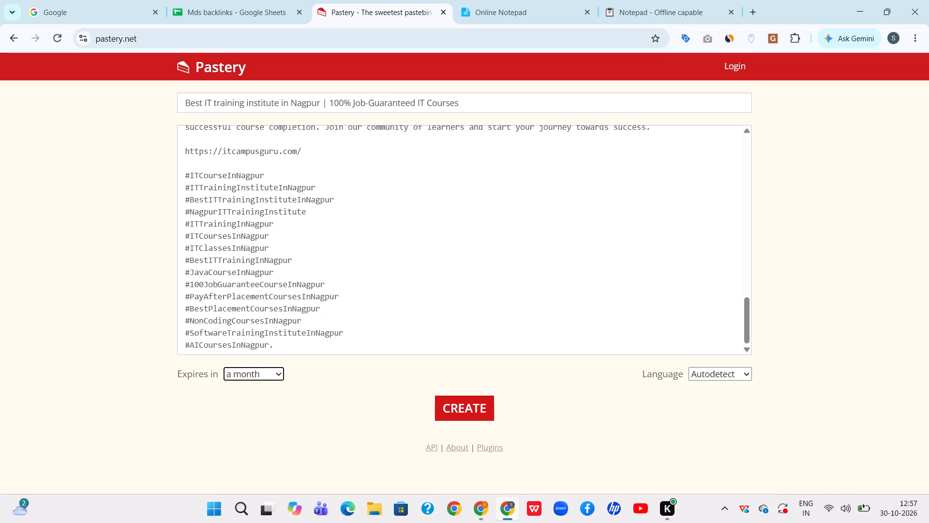